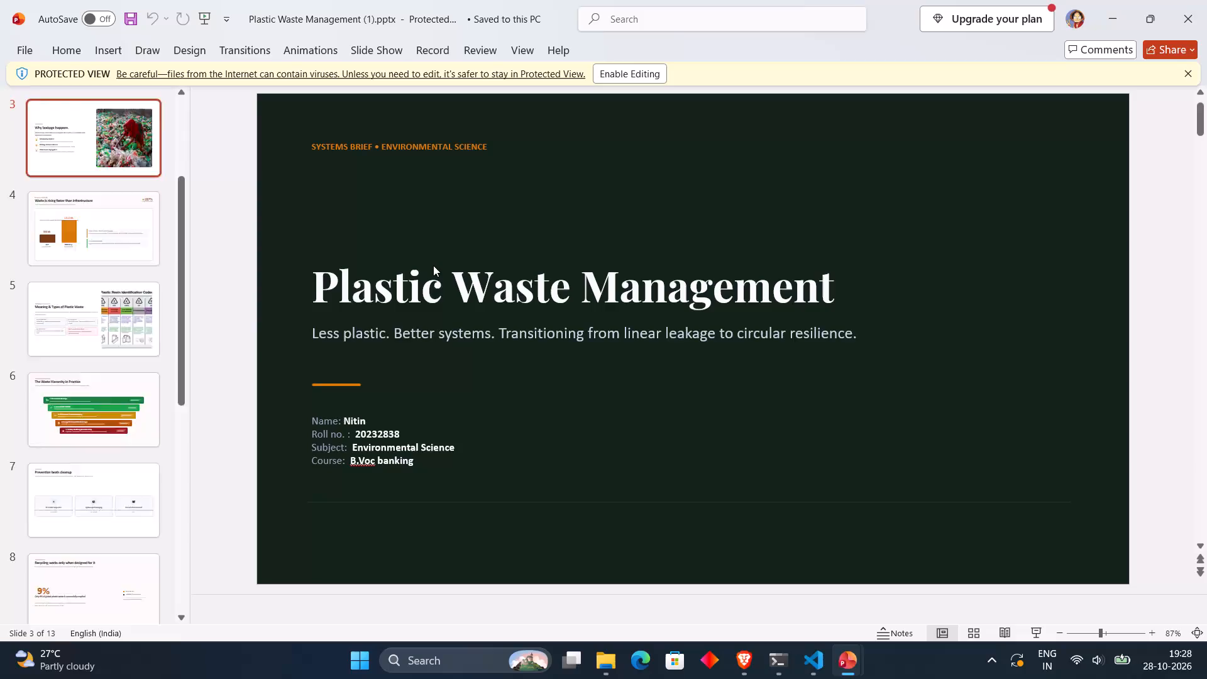
# Enable editing for the dark-covered Plastic Waste Management (1) presentation and dismiss the embedded fonts notice.
pyautogui.scroll(10, 433, 265)
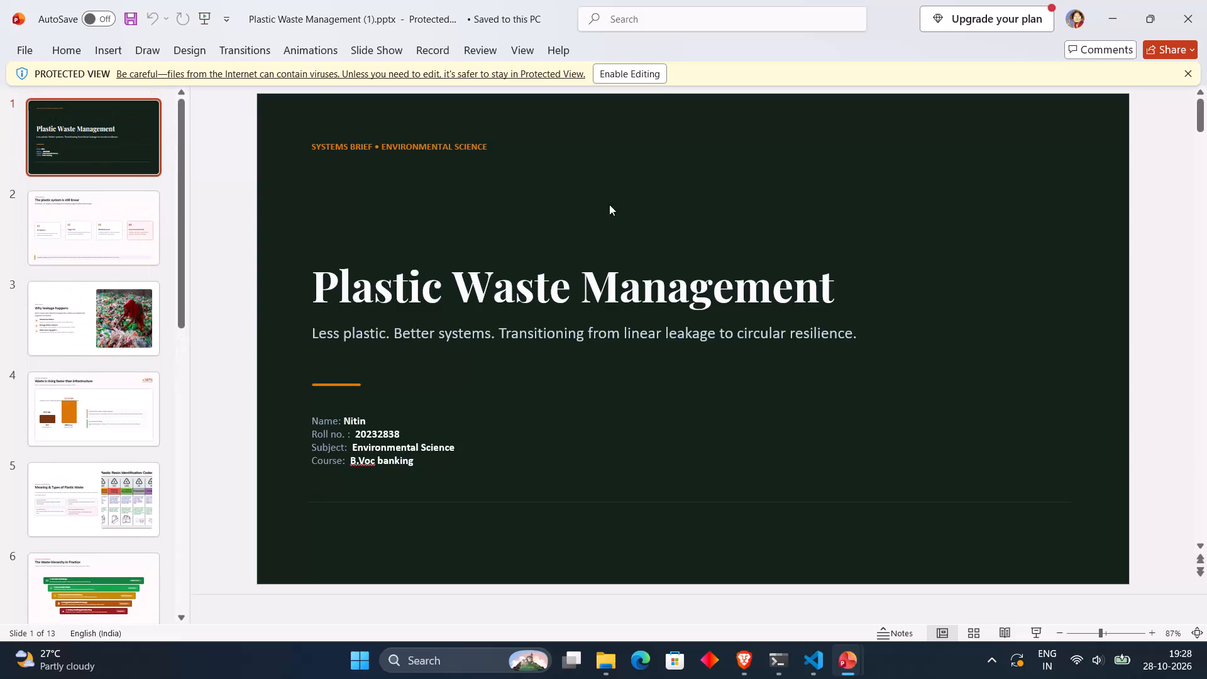
pyautogui.click(637, 69)
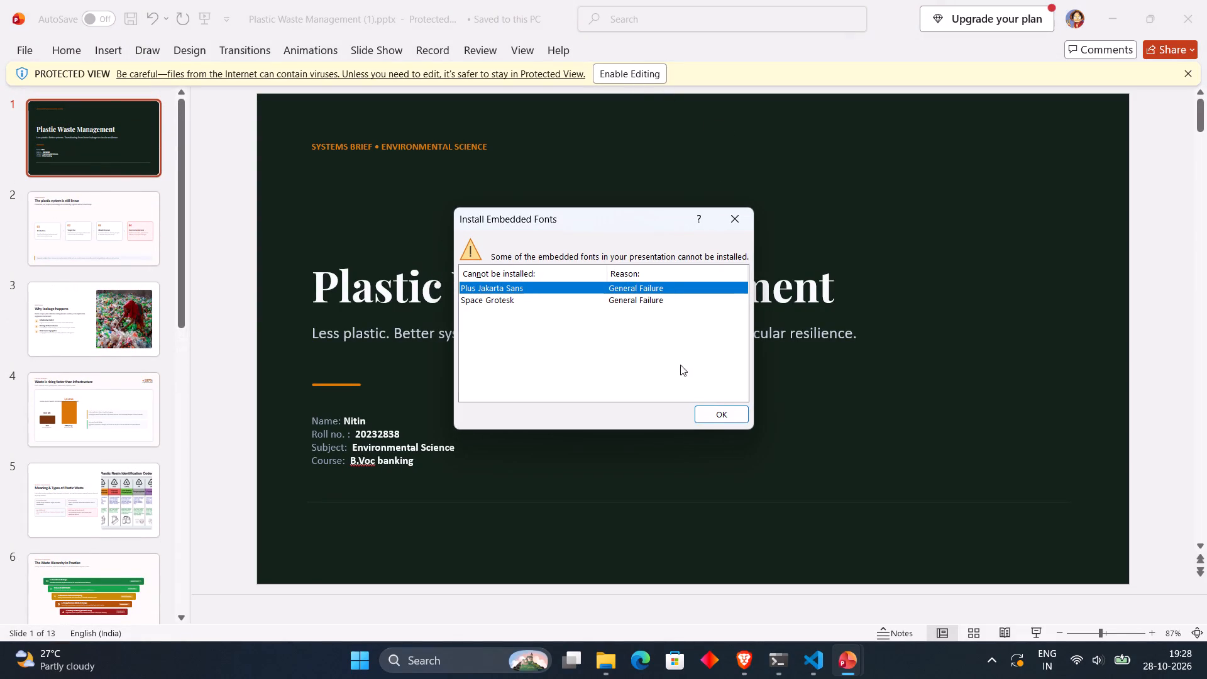
pyautogui.click(705, 411)
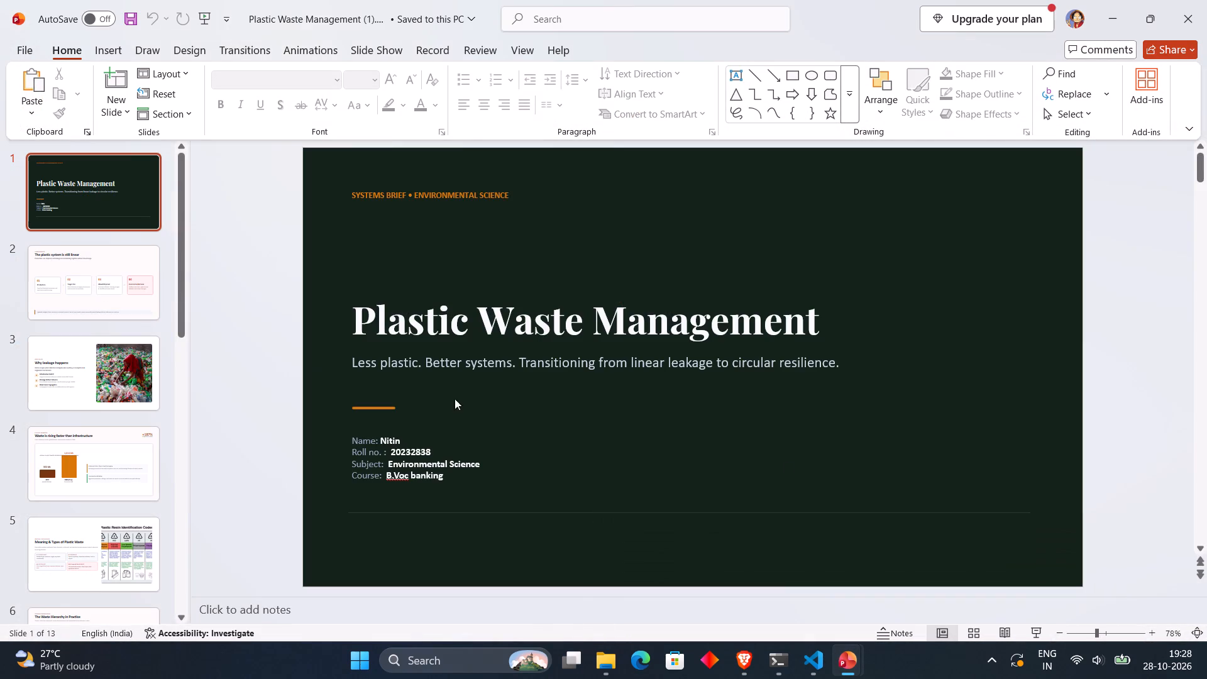
# Switch to the Plastic-Waste-Management classroom deck and view its Student Checklist and school-level plan slides.
pyautogui.click(851, 560)
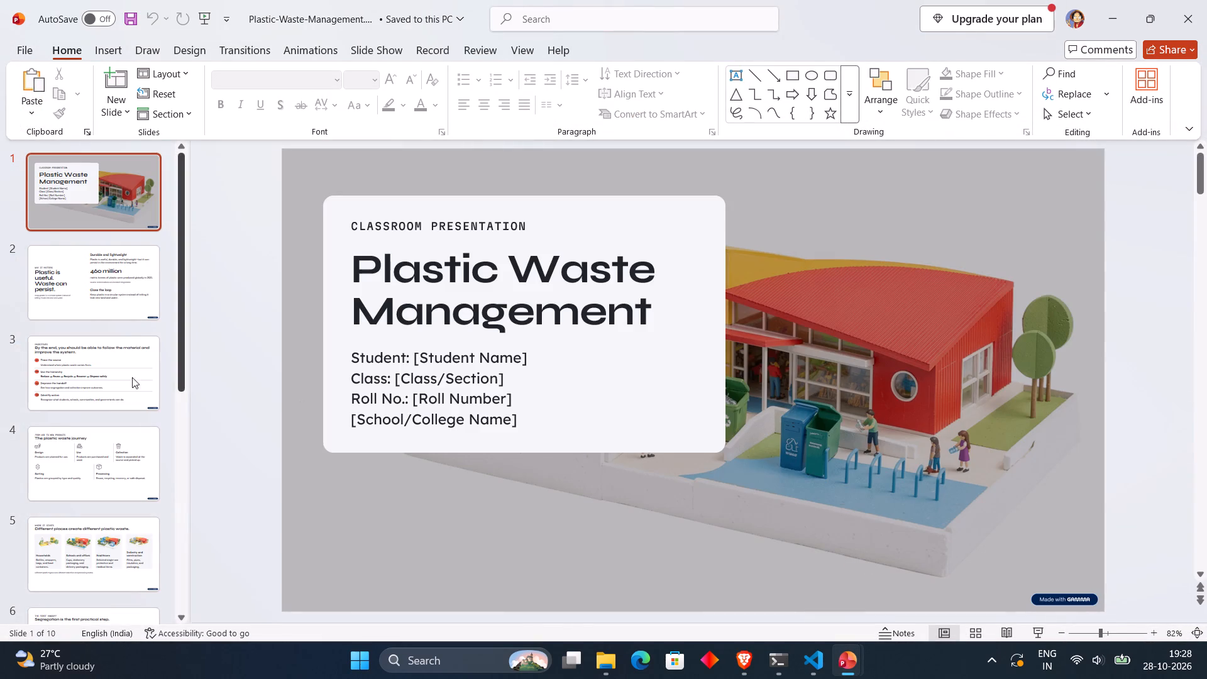
pyautogui.scroll(-20, 99, 374)
pyautogui.scroll(-1, 99, 374)
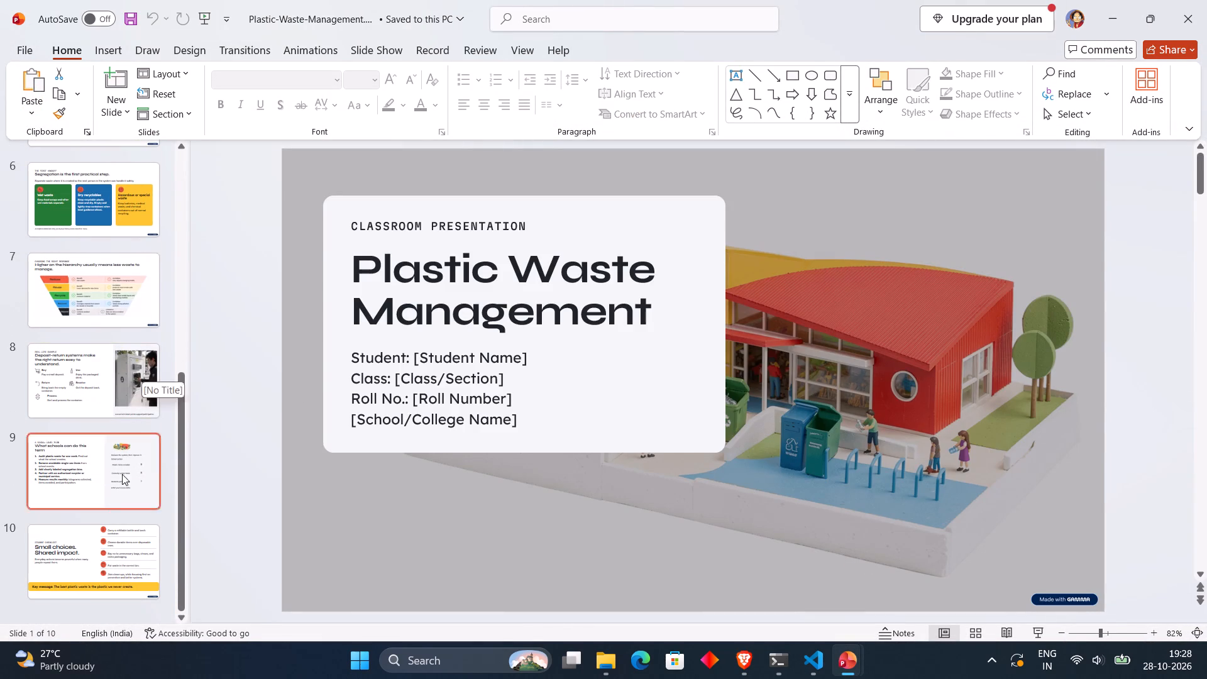
pyautogui.click(69, 531)
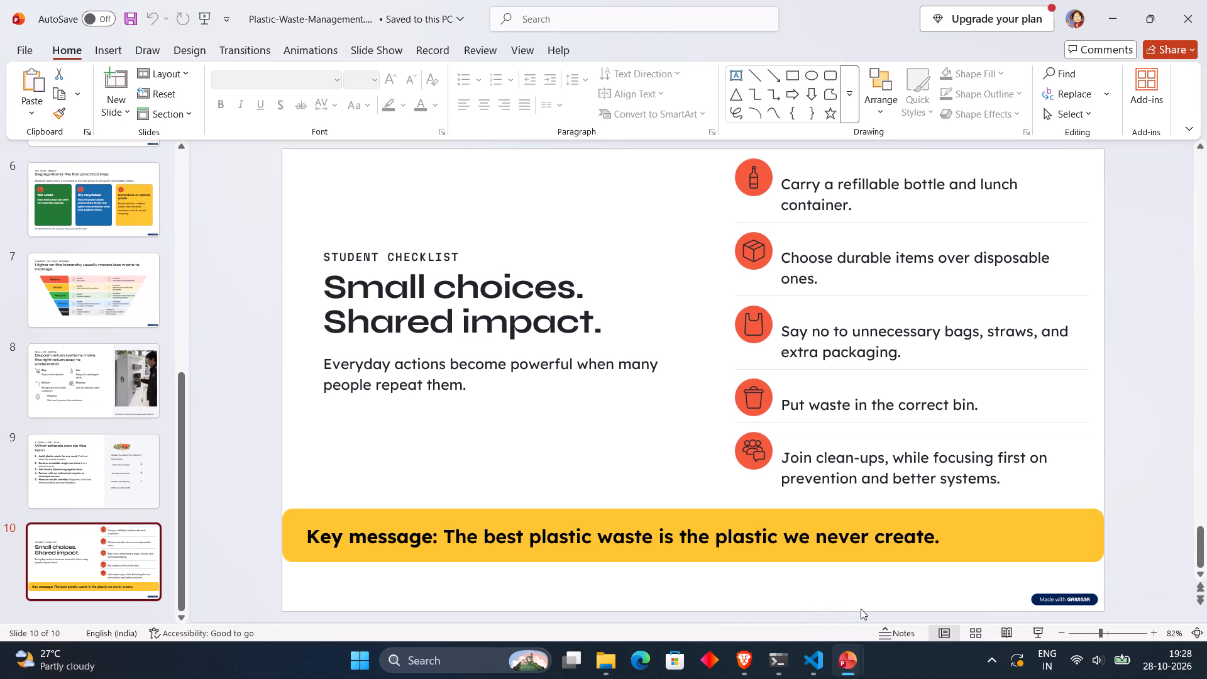
pyautogui.click(123, 464)
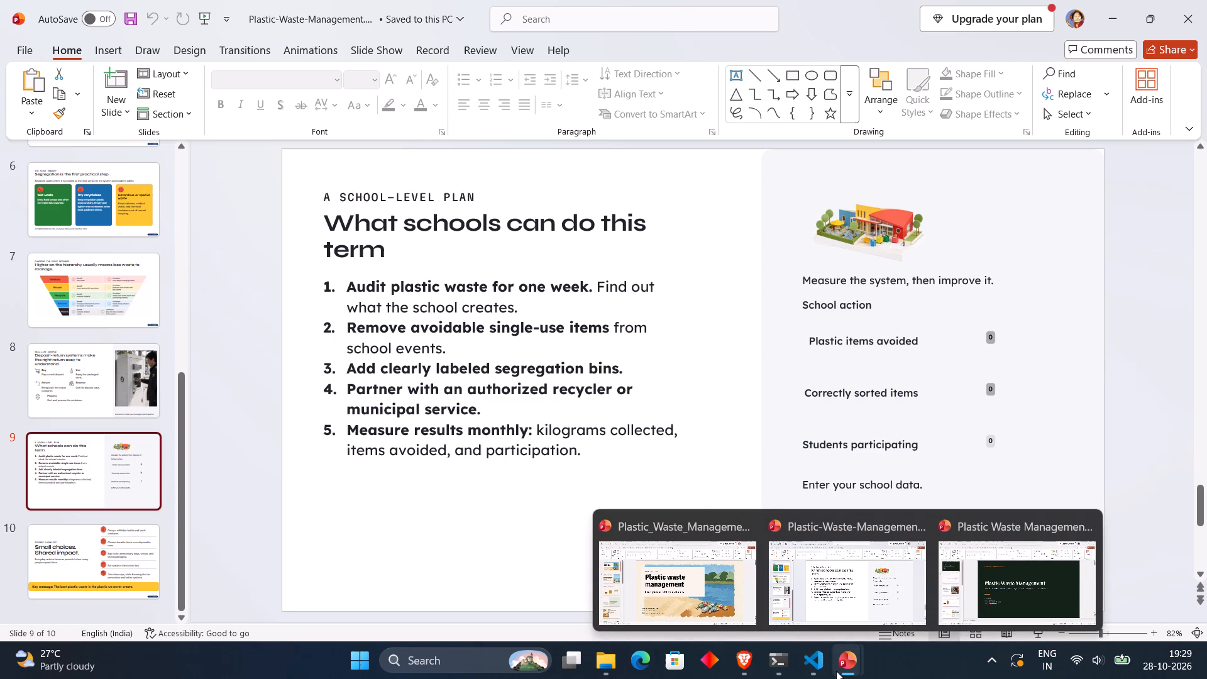
# Switch to the theoretical Plastic Waste Management deck and look through its slides up to Plastic Waste Management in India.
pyautogui.click(642, 581)
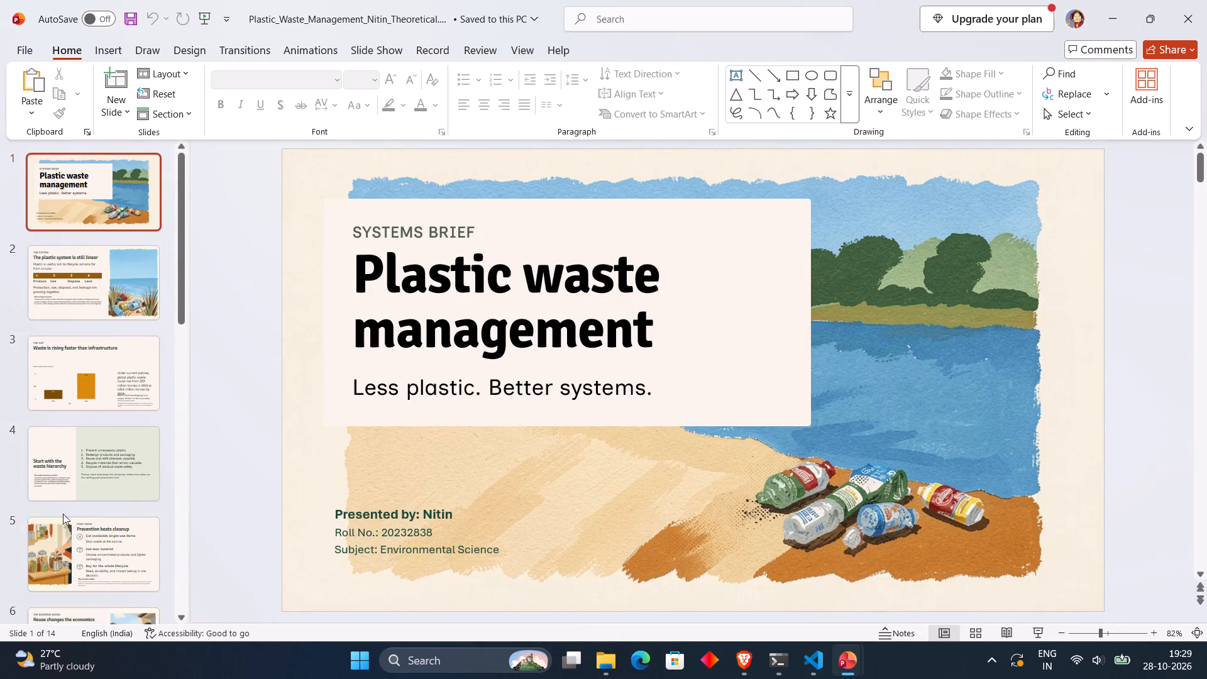
pyautogui.scroll(-20, 66, 512)
pyautogui.scroll(-7, 66, 512)
pyautogui.scroll(20, 135, 533)
pyautogui.scroll(6, 135, 533)
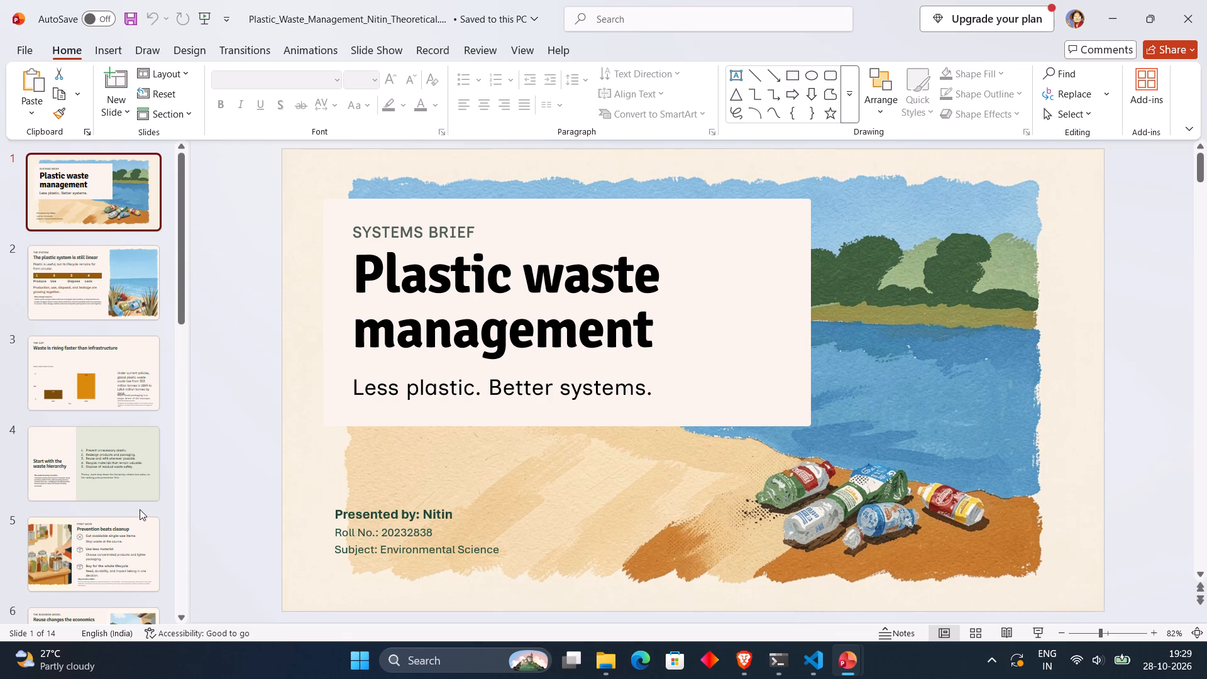
pyautogui.scroll(2, 140, 509)
pyautogui.scroll(-3, 155, 411)
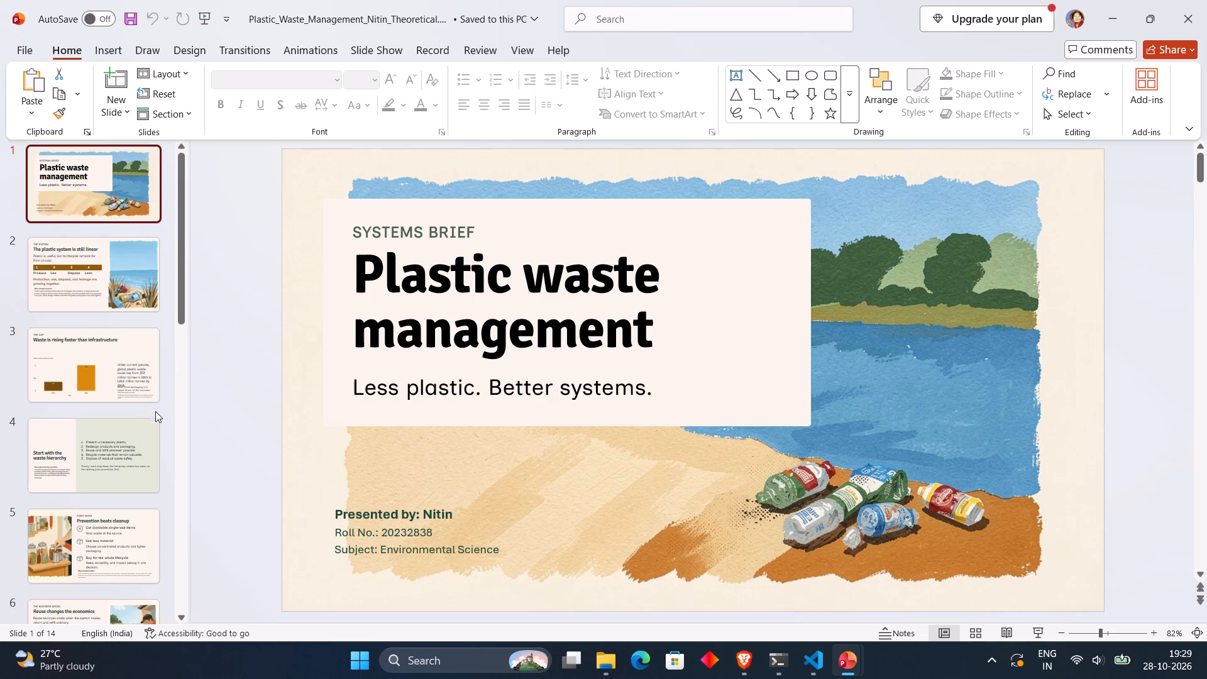
pyautogui.scroll(-1, 155, 411)
pyautogui.scroll(-20, 157, 410)
pyautogui.scroll(-6, 157, 410)
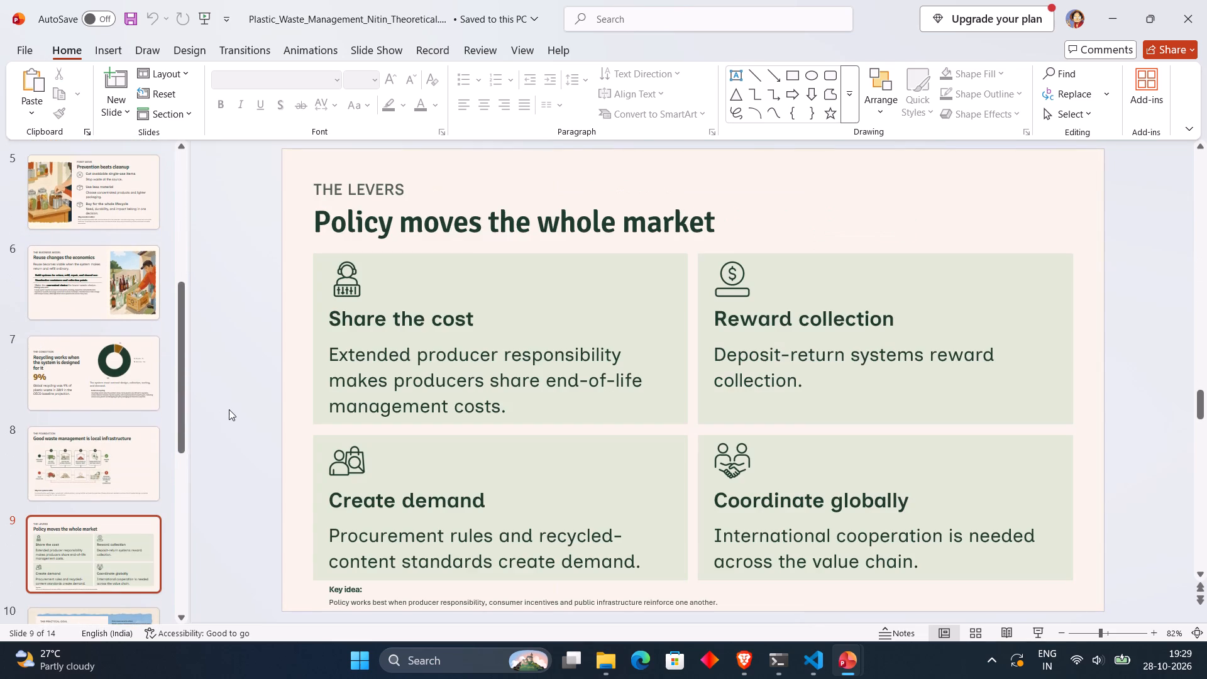
pyautogui.scroll(-20, 125, 421)
pyautogui.click(124, 548)
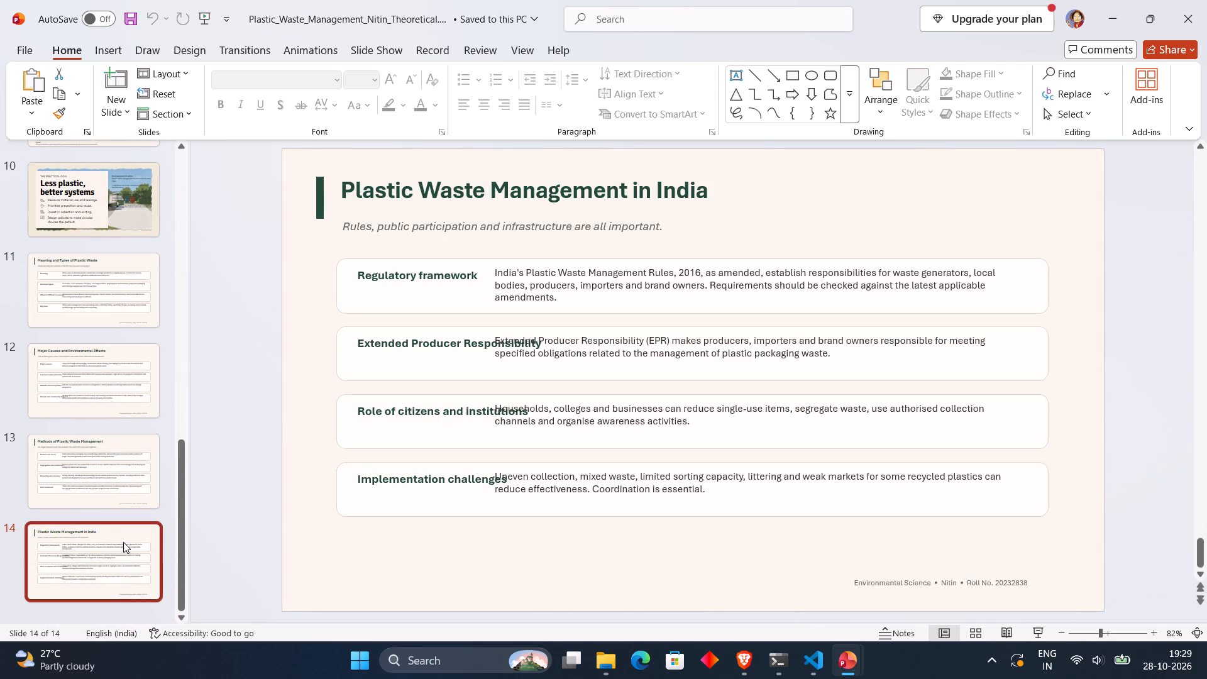
# Look back through the theoretical deck's slides to its illustrated title slide.
pyautogui.scroll(6, 123, 530)
pyautogui.scroll(20, 157, 493)
pyautogui.scroll(5, 157, 493)
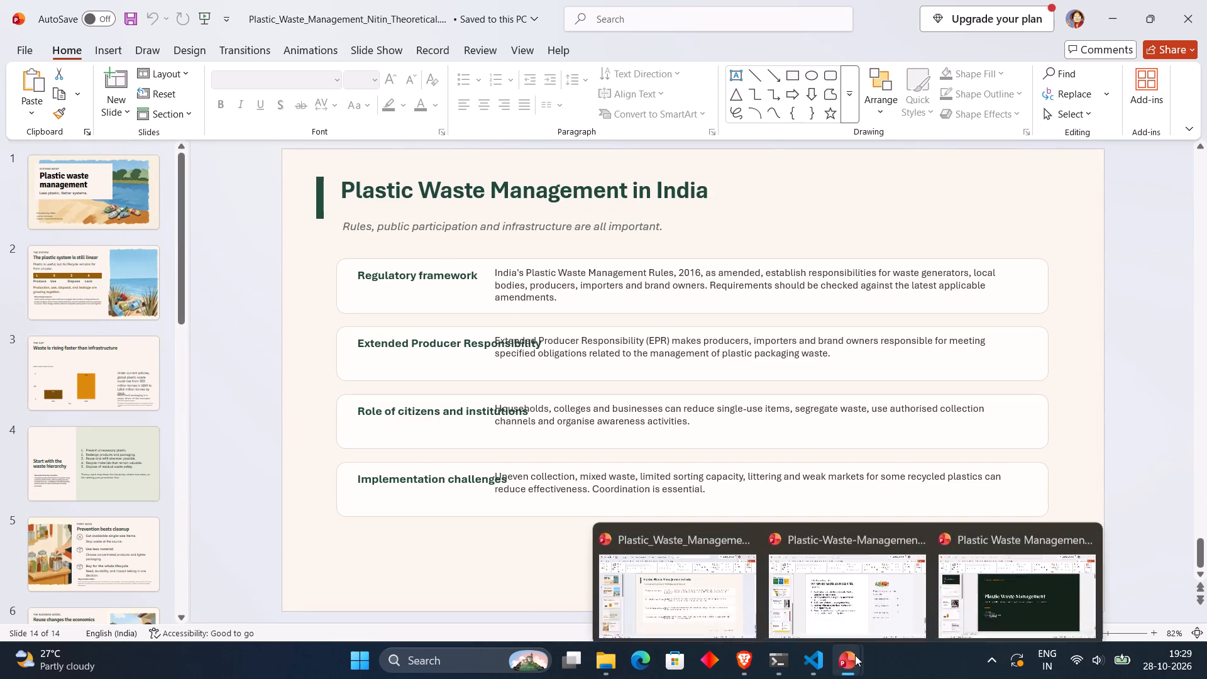
pyautogui.click(690, 593)
pyautogui.scroll(6, 35, 469)
pyautogui.scroll(5, 89, 429)
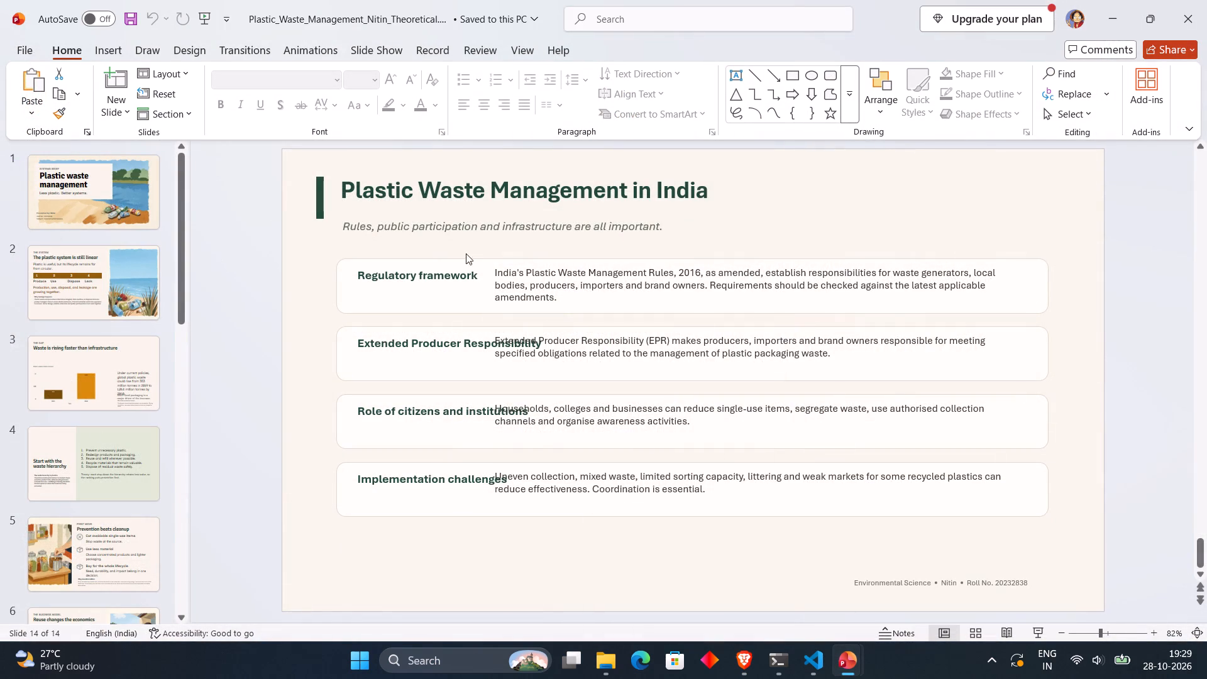
pyautogui.scroll(6, 76, 328)
pyautogui.scroll(20, 439, 309)
pyautogui.scroll(2, 439, 309)
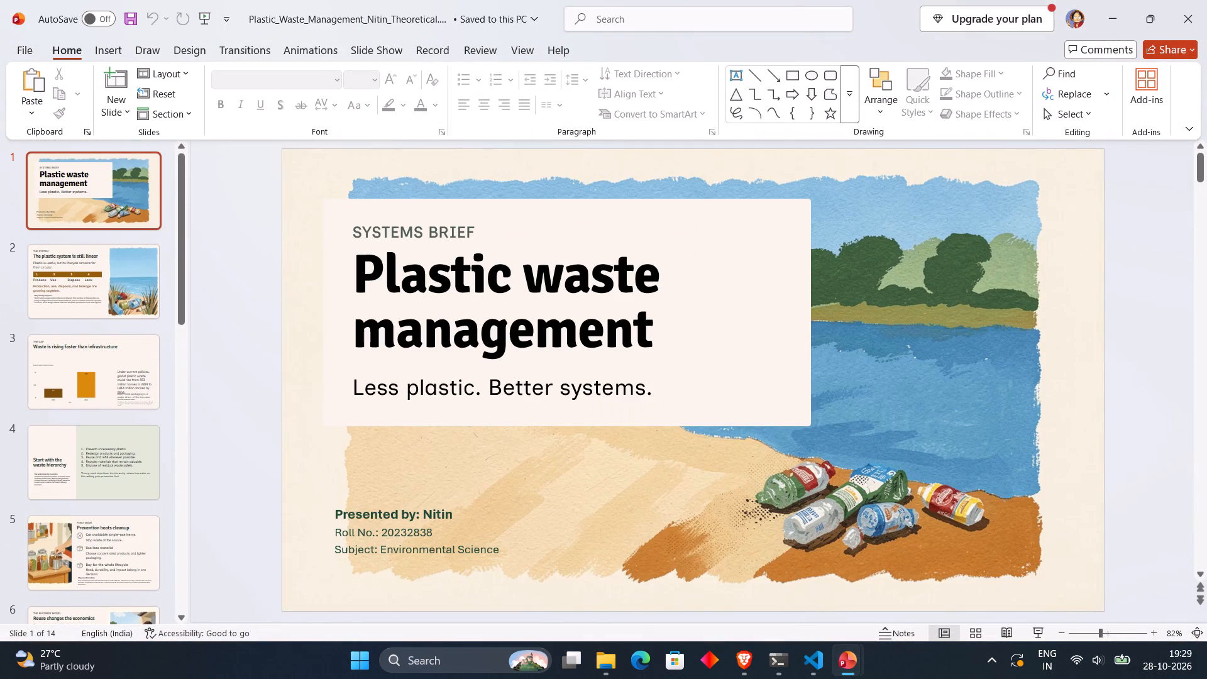
pyautogui.scroll(6, 438, 308)
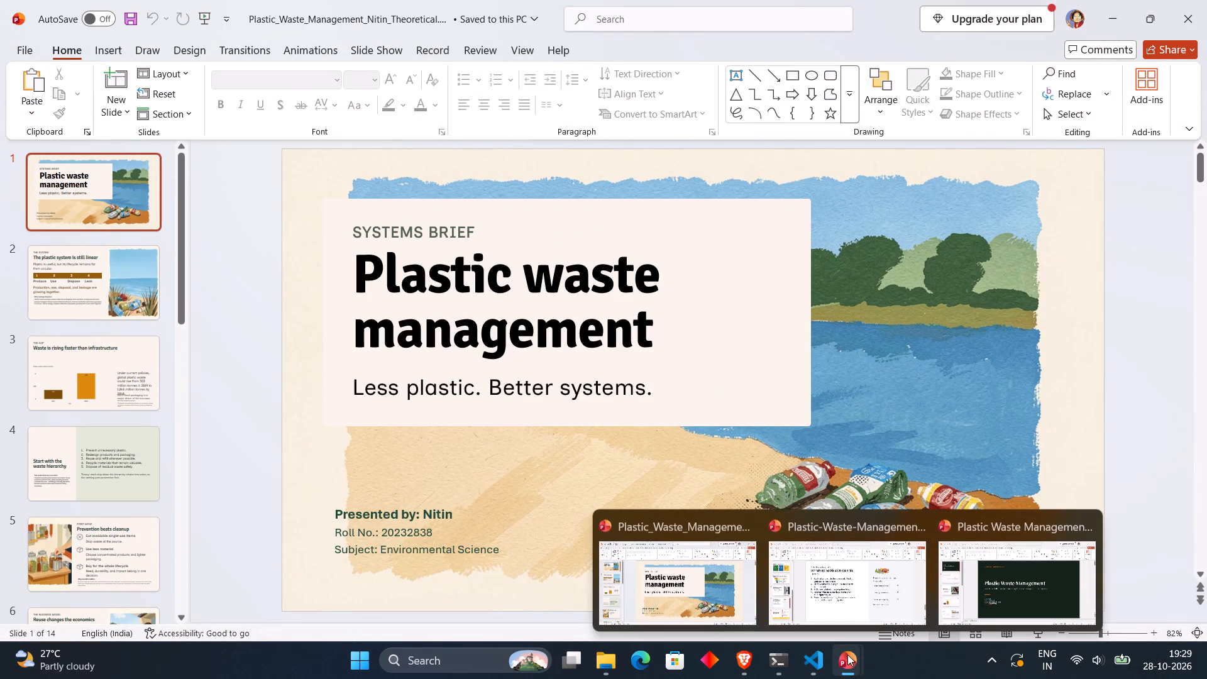
# Compare the title slides of the open Plastic Waste Management decks, starting with the classroom presentation.
pyautogui.click(841, 595)
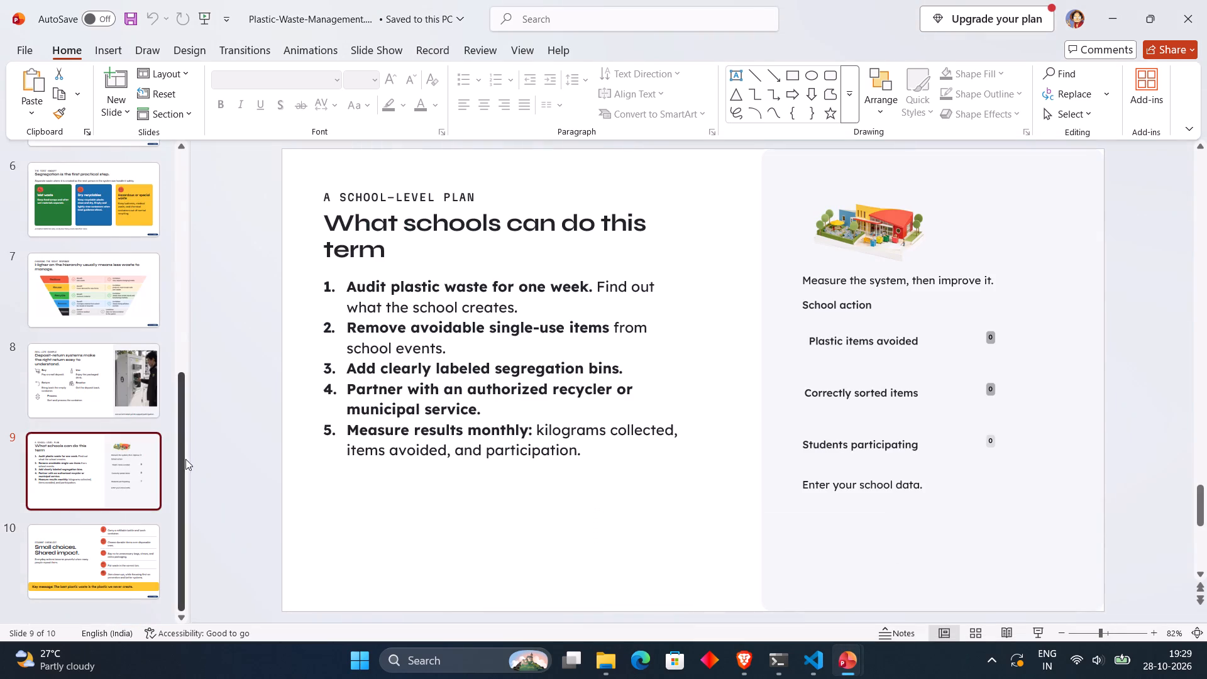
pyautogui.scroll(18, 179, 451)
pyautogui.scroll(13, 546, 333)
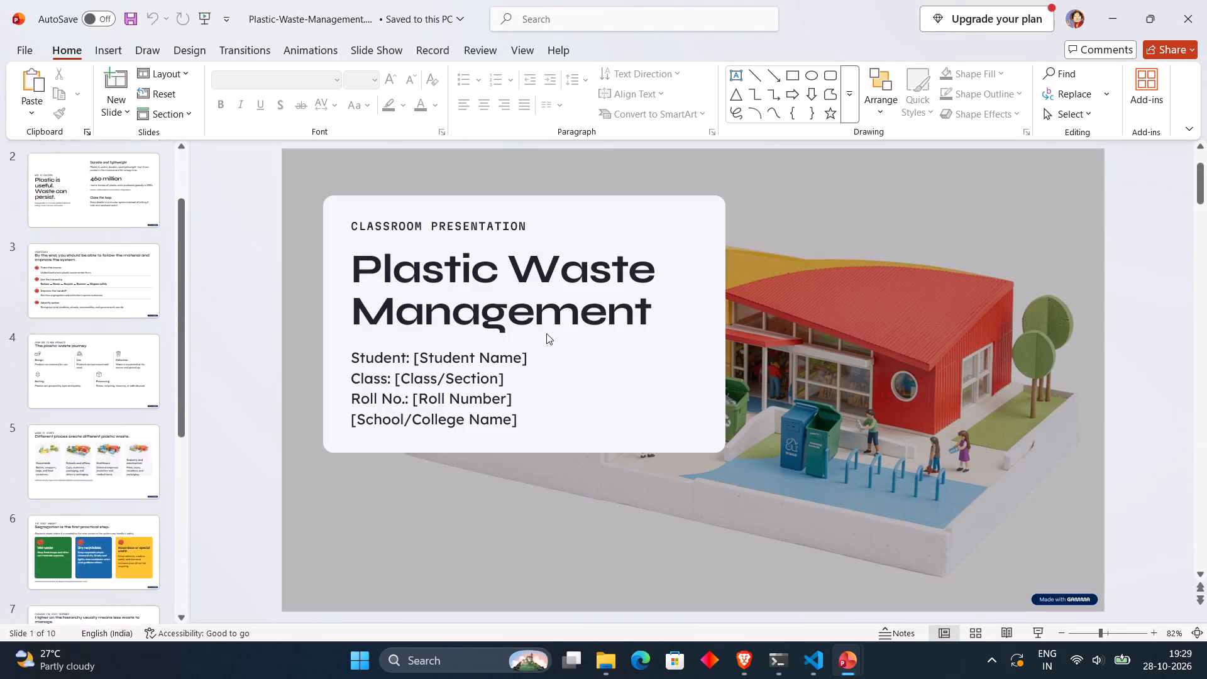
pyautogui.scroll(13, 546, 333)
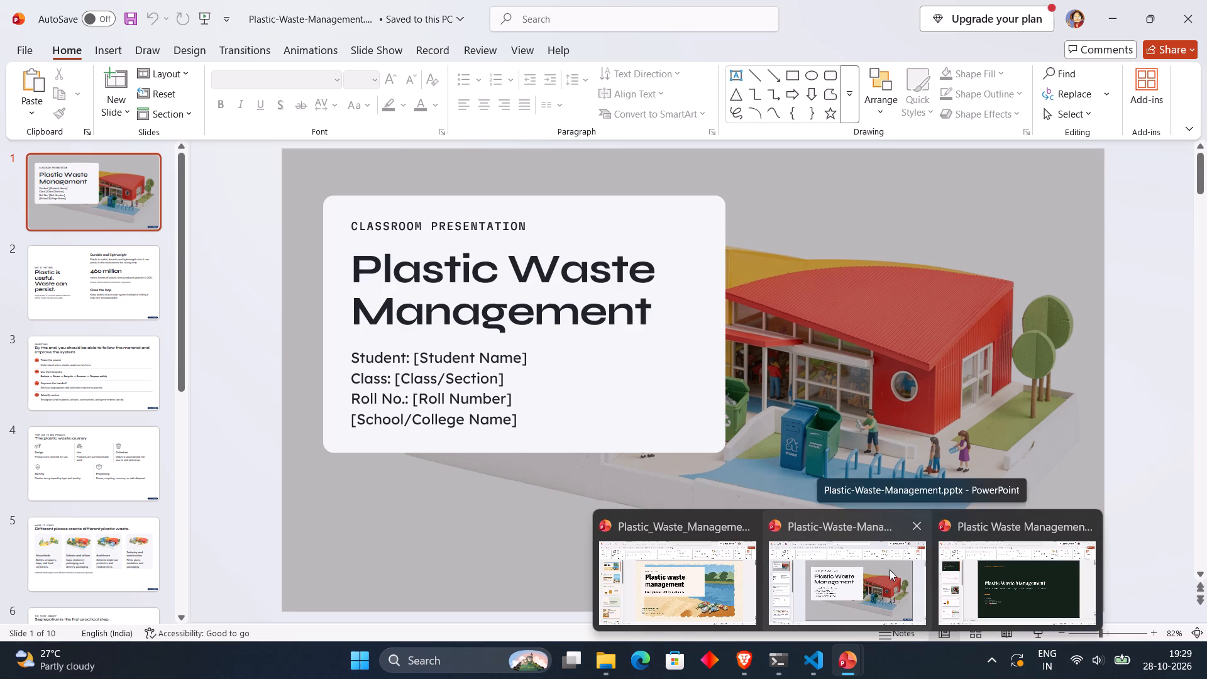
pyautogui.click(659, 545)
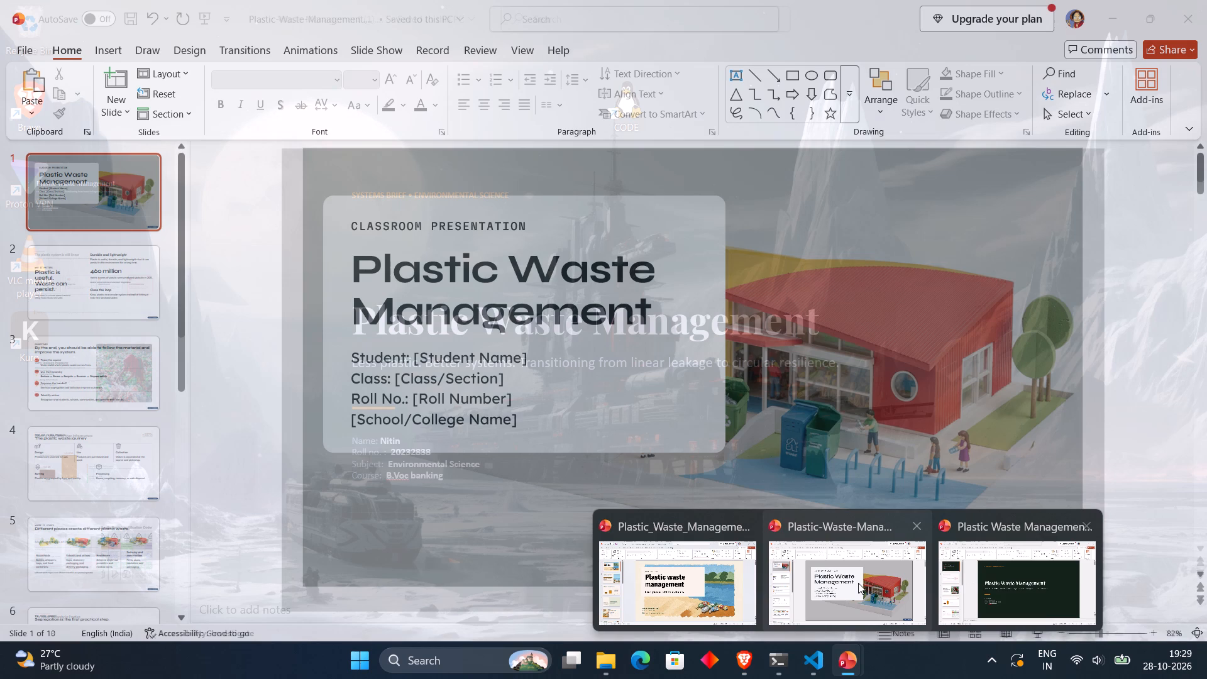
pyautogui.click(988, 579)
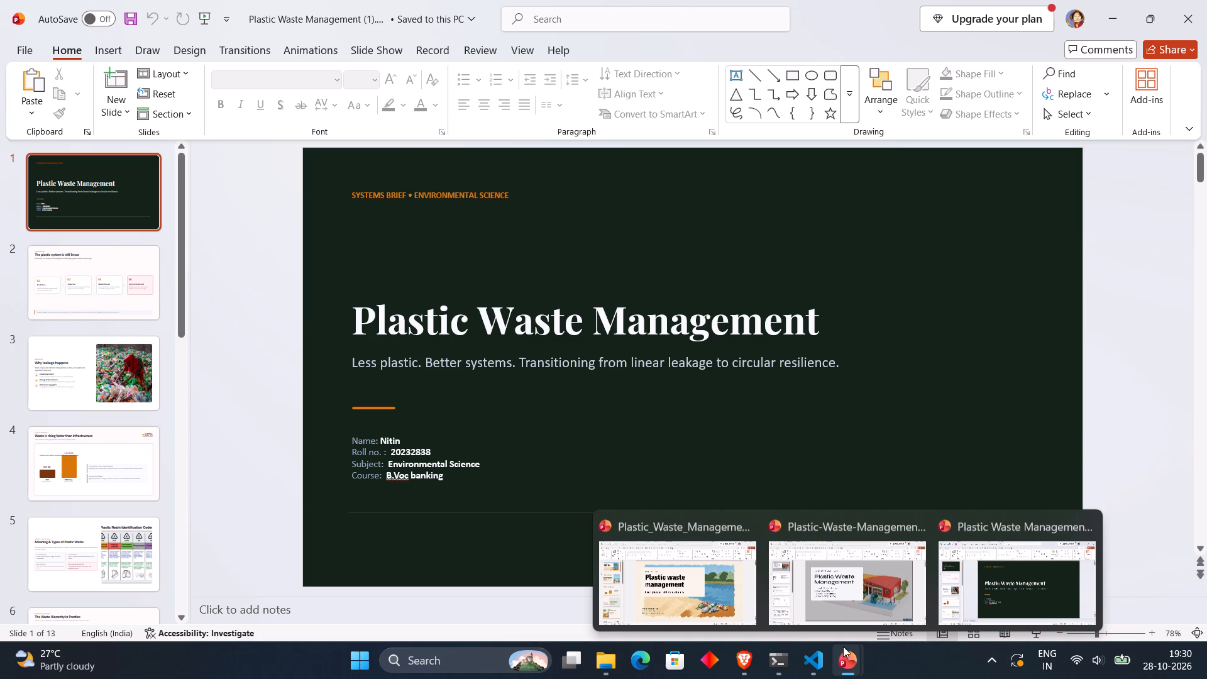
pyautogui.click(846, 566)
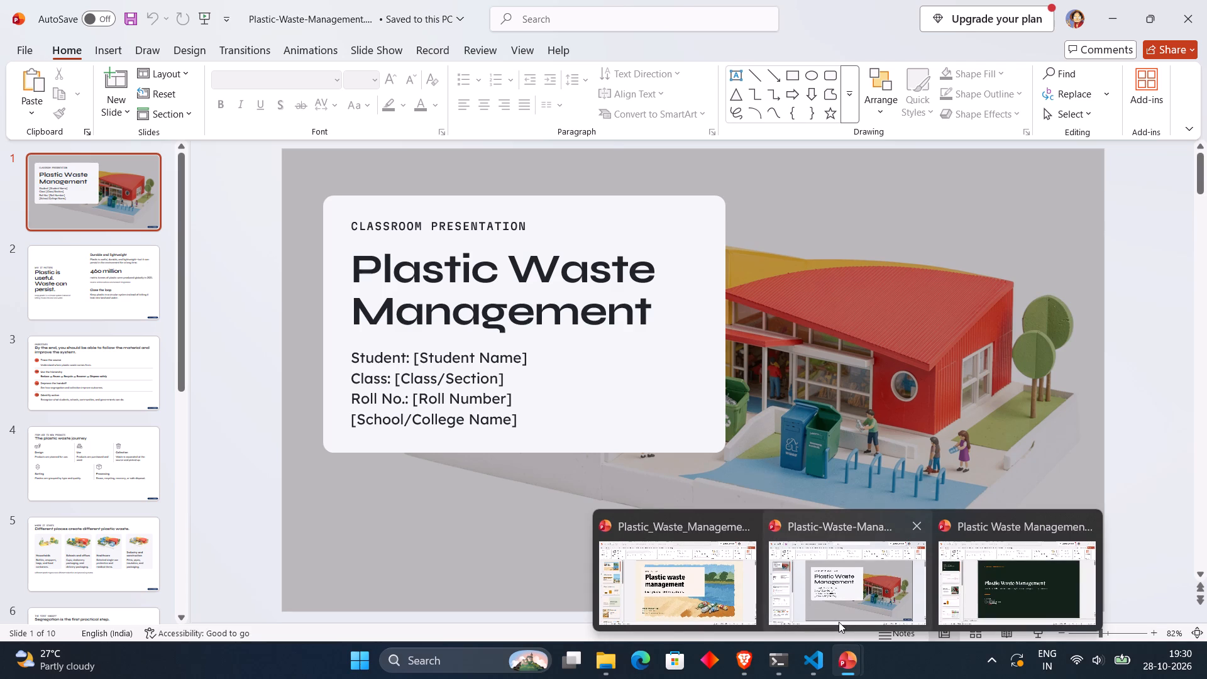
pyautogui.click(844, 584)
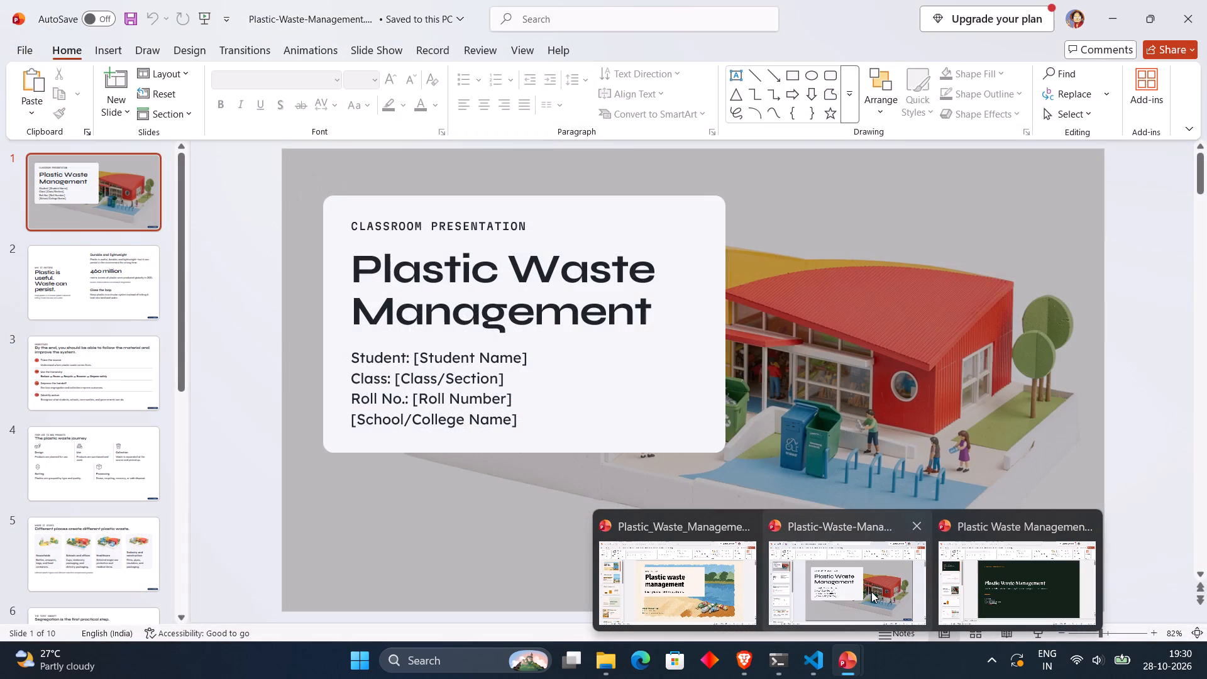
# Review the classroom deck's slides, including the waste hierarchy and Student Checklist, and return to its title slide.
pyautogui.click(873, 592)
pyautogui.scroll(-7, 452, 441)
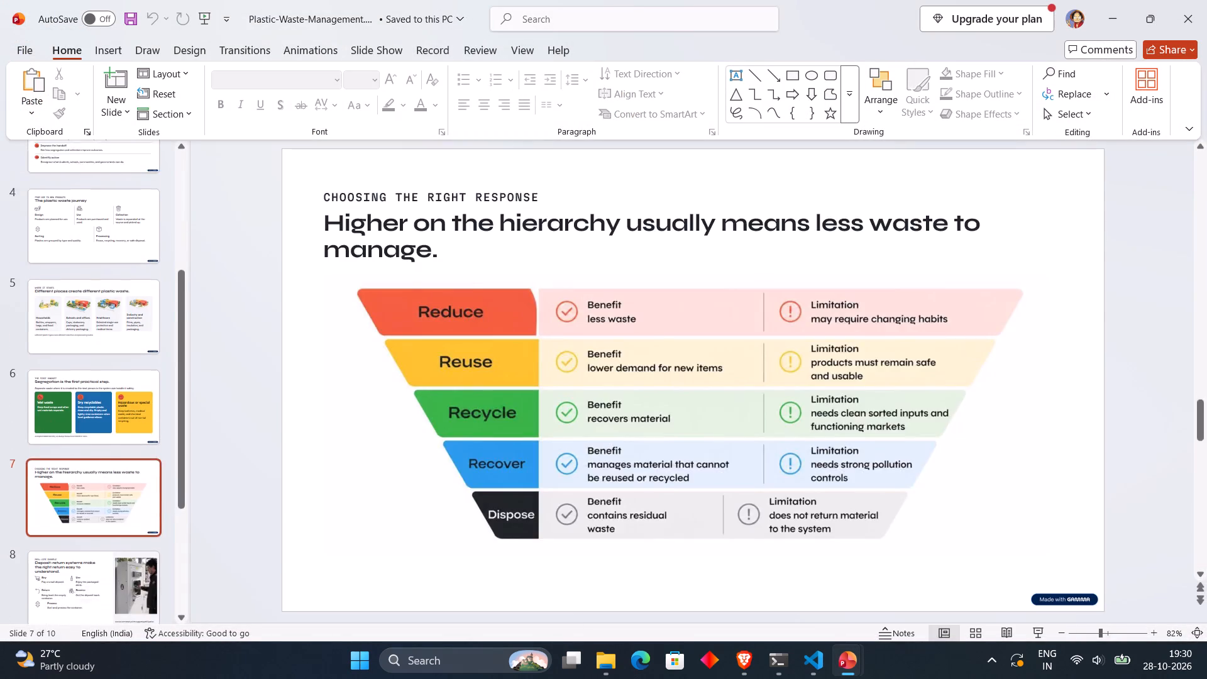
pyautogui.scroll(-18, 332, 441)
pyautogui.scroll(2, 380, 428)
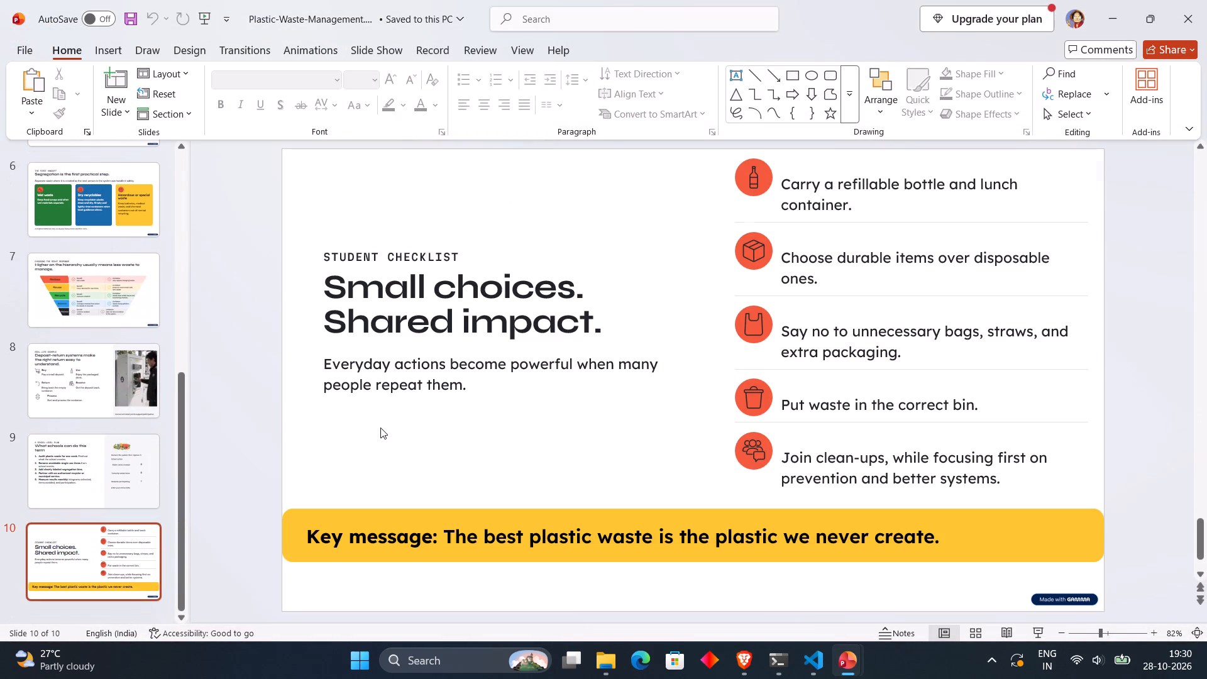
pyautogui.scroll(20, 380, 428)
pyautogui.scroll(4, 380, 428)
pyautogui.scroll(-10, 392, 421)
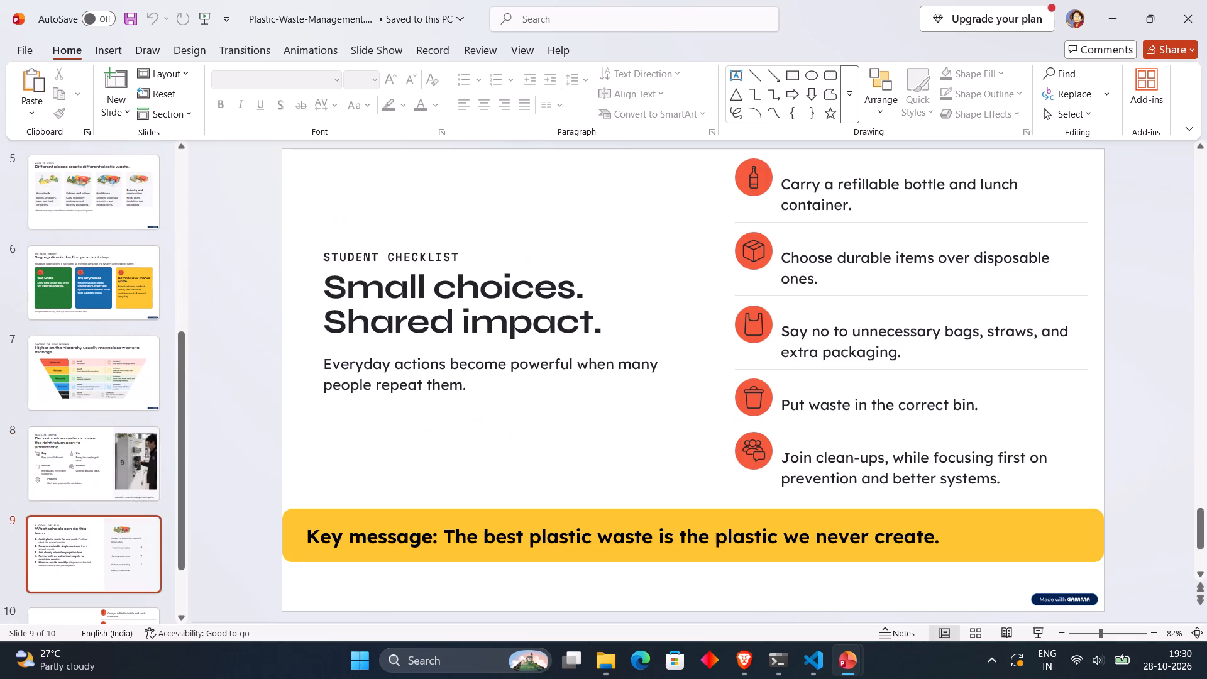
pyautogui.scroll(-7, 393, 421)
pyautogui.scroll(17, 393, 421)
pyautogui.scroll(-20, 393, 420)
pyautogui.scroll(-5, 393, 420)
pyautogui.scroll(14, 402, 416)
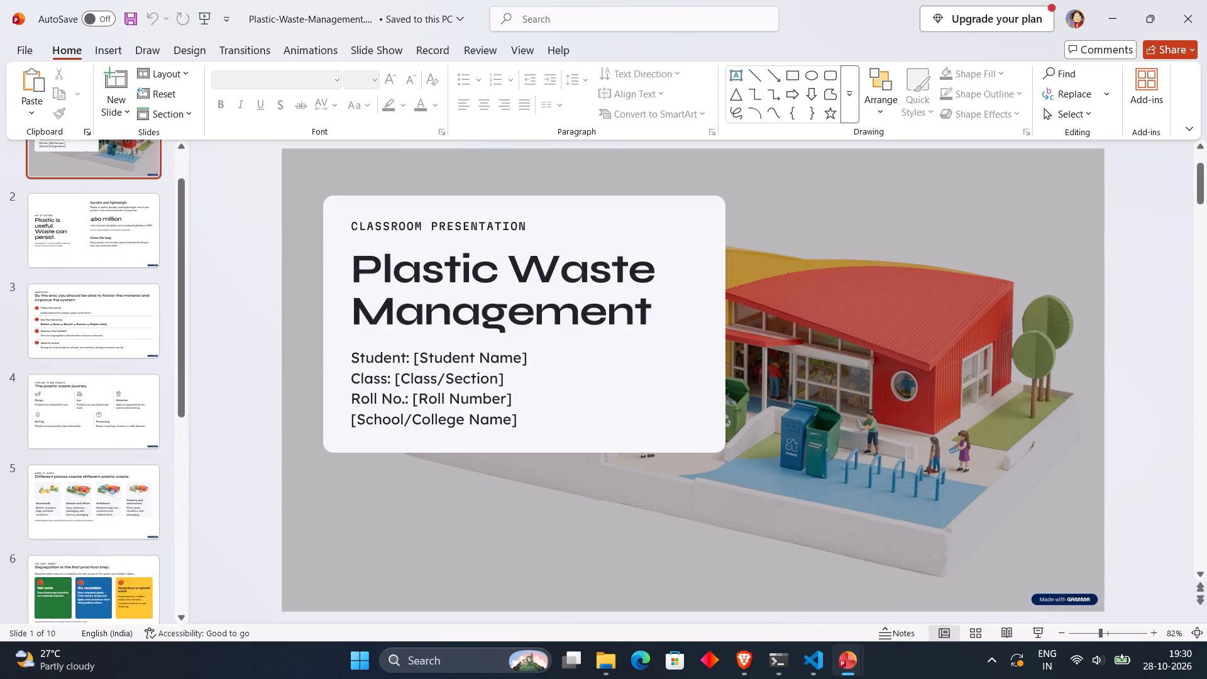
pyautogui.scroll(6, 414, 411)
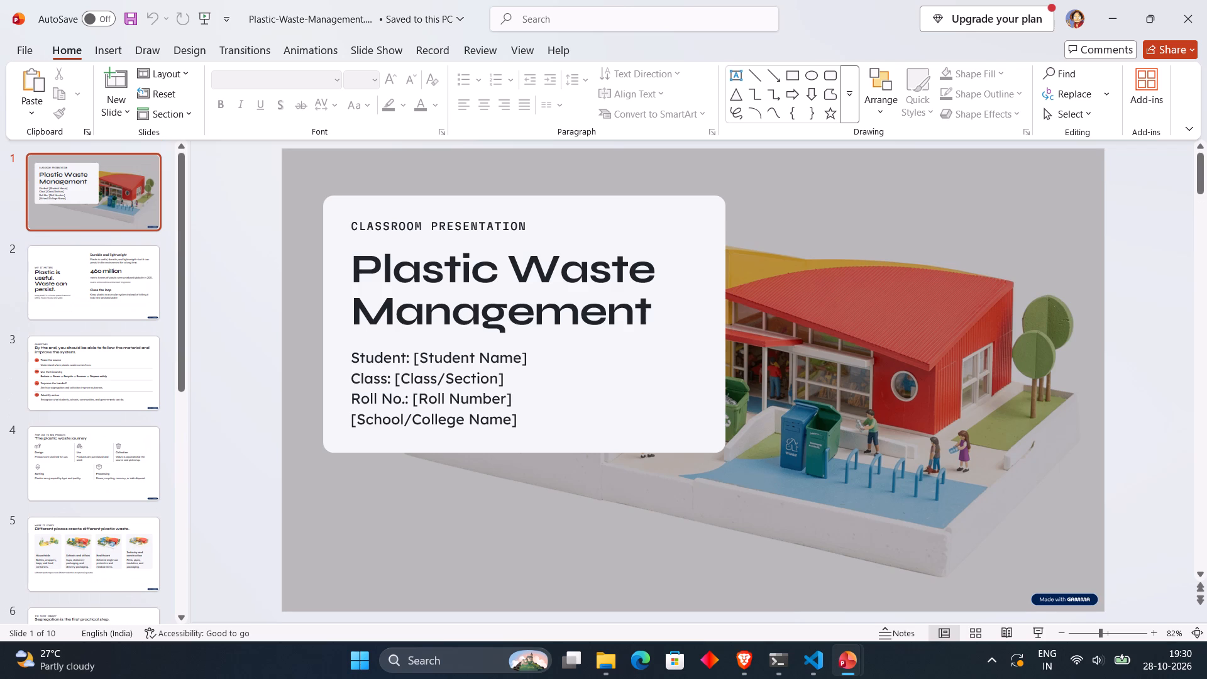
# View the classroom deck's closing Student Checklist slide and examine the thumbnails of the slides before it.
pyautogui.scroll(-4, 88, 451)
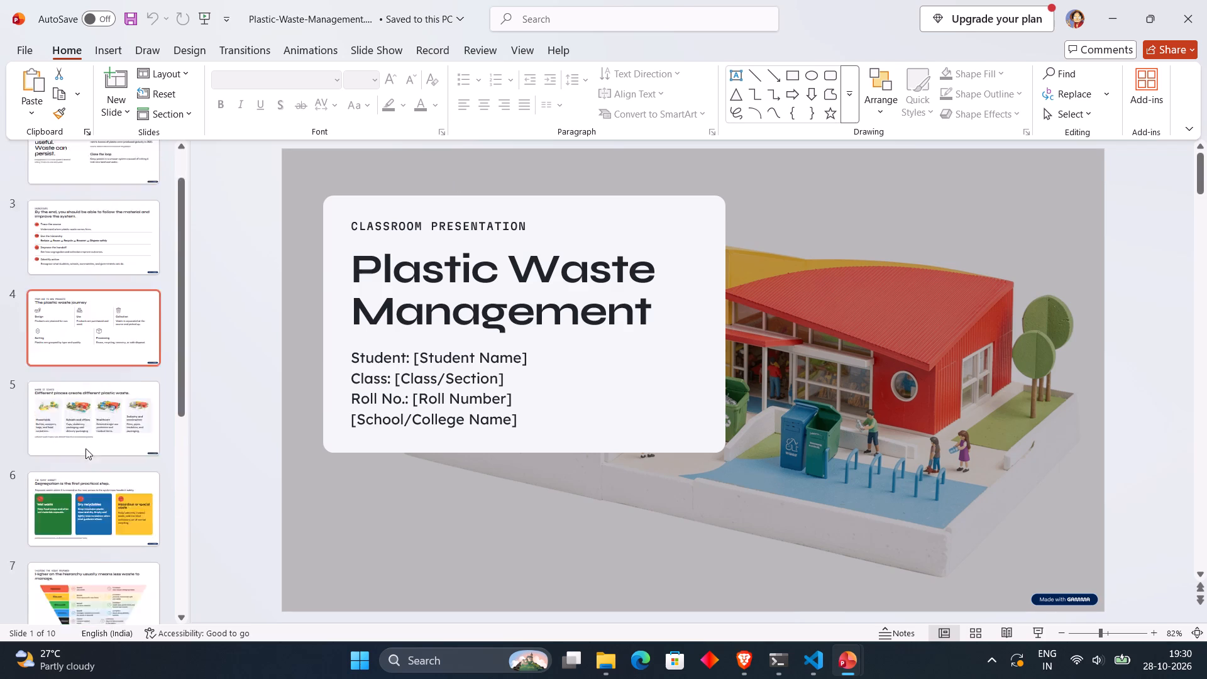
pyautogui.scroll(-17, 82, 445)
pyautogui.click(98, 572)
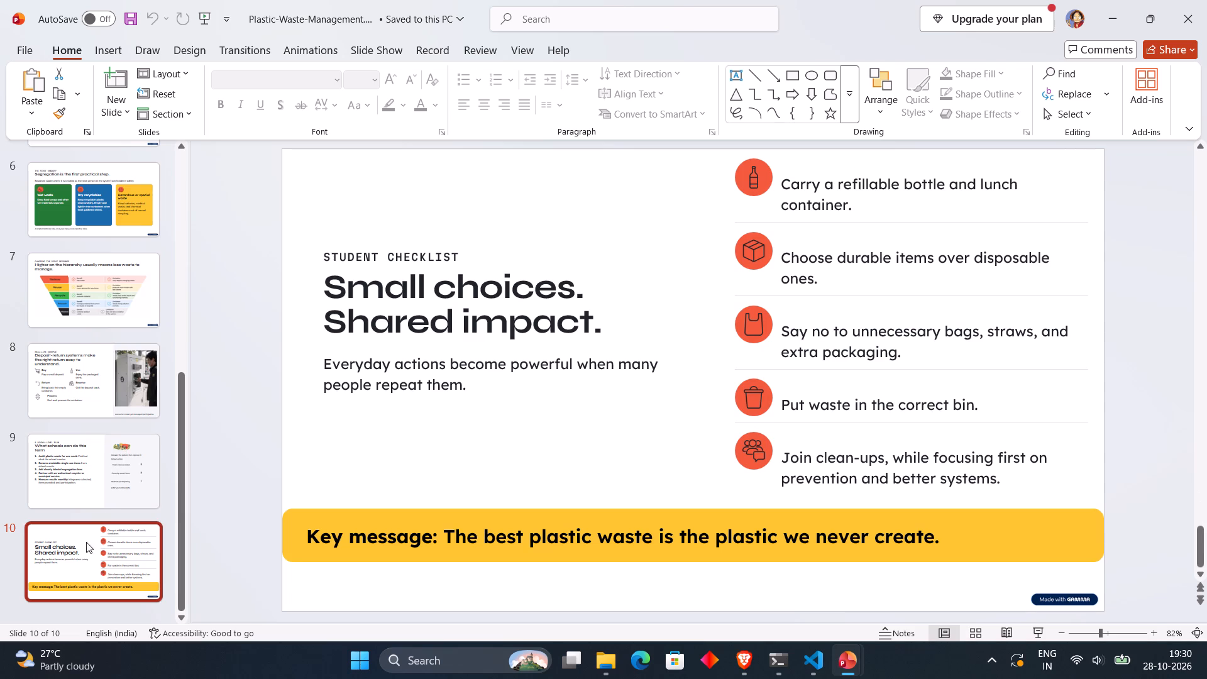
pyautogui.scroll(20, 104, 501)
pyautogui.scroll(-13, 104, 496)
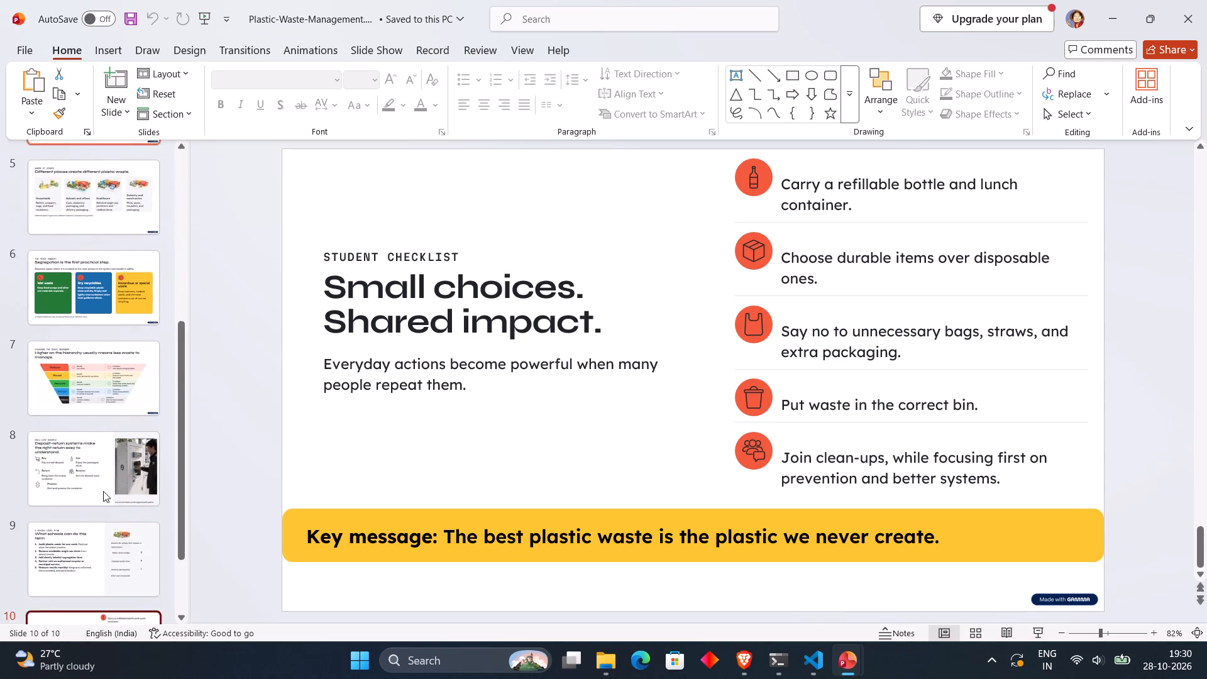
pyautogui.scroll(-11, 103, 491)
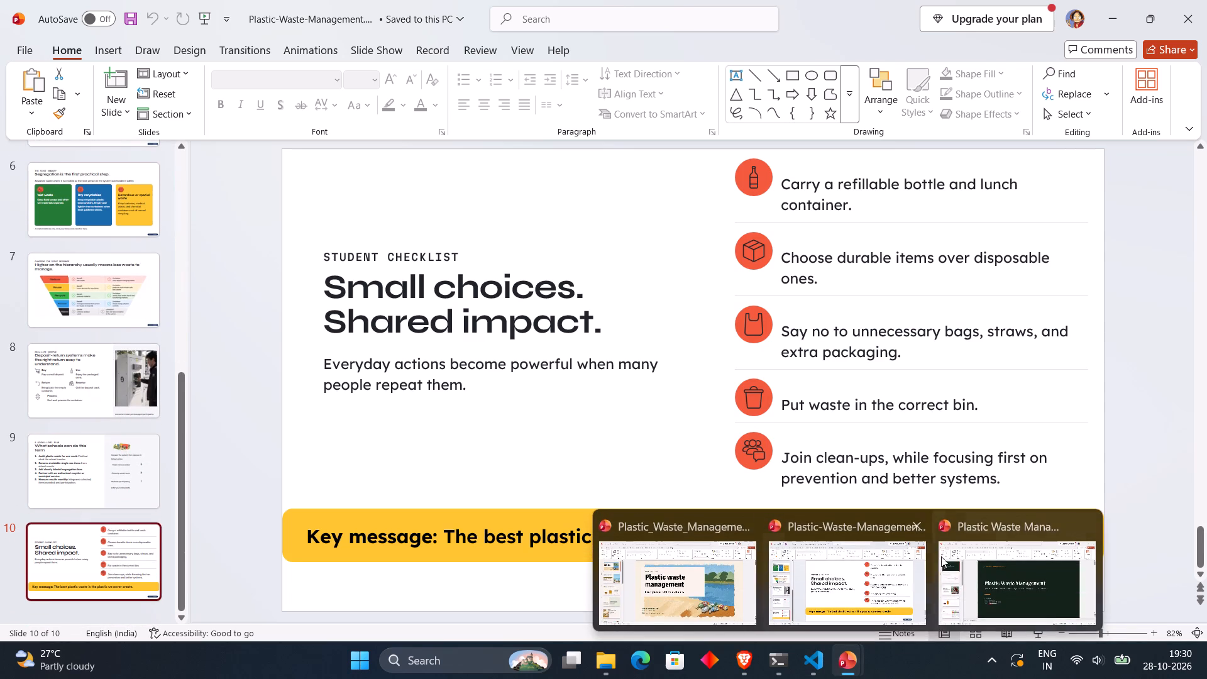
# Switch to the dark-covered Plastic Waste Management (1) deck and examine its later slide thumbnails.
pyautogui.click(948, 553)
pyautogui.scroll(-20, 74, 489)
pyautogui.scroll(-13, 74, 489)
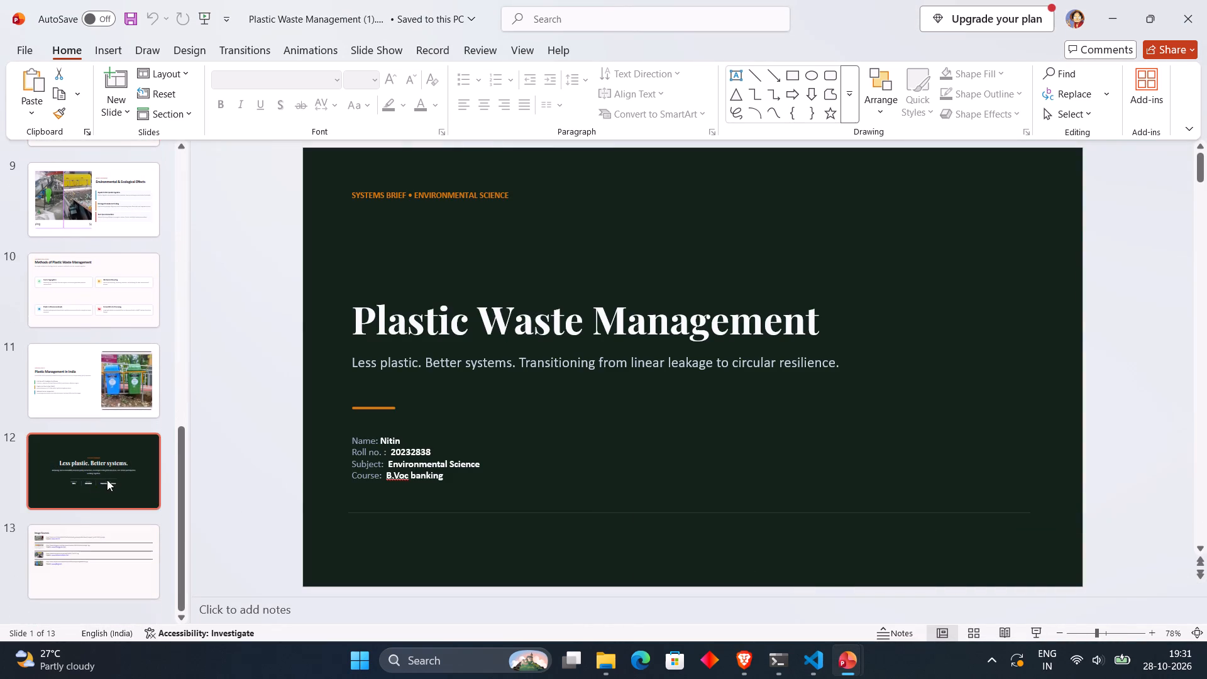
pyautogui.scroll(5, 82, 480)
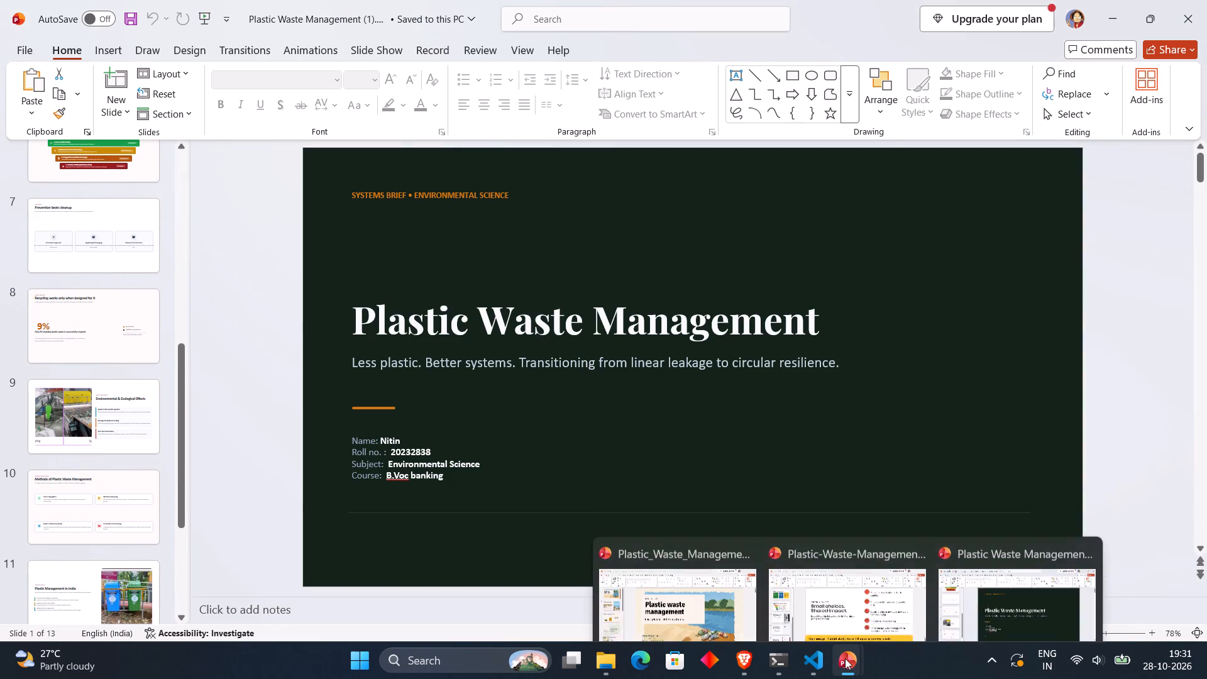
# Switch to the illustrated Theoretical deck and shift the title slide's presenter details text box slightly right and upward.
pyautogui.click(642, 578)
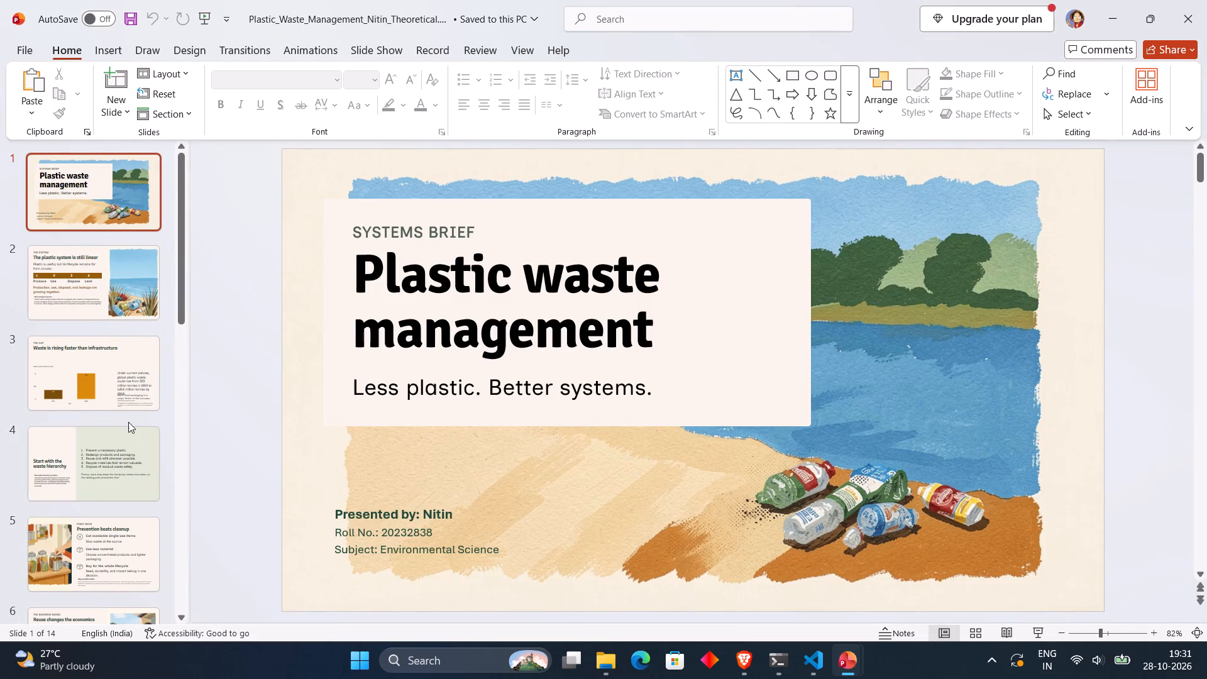
pyautogui.scroll(-20, 127, 422)
pyautogui.scroll(-13, 127, 422)
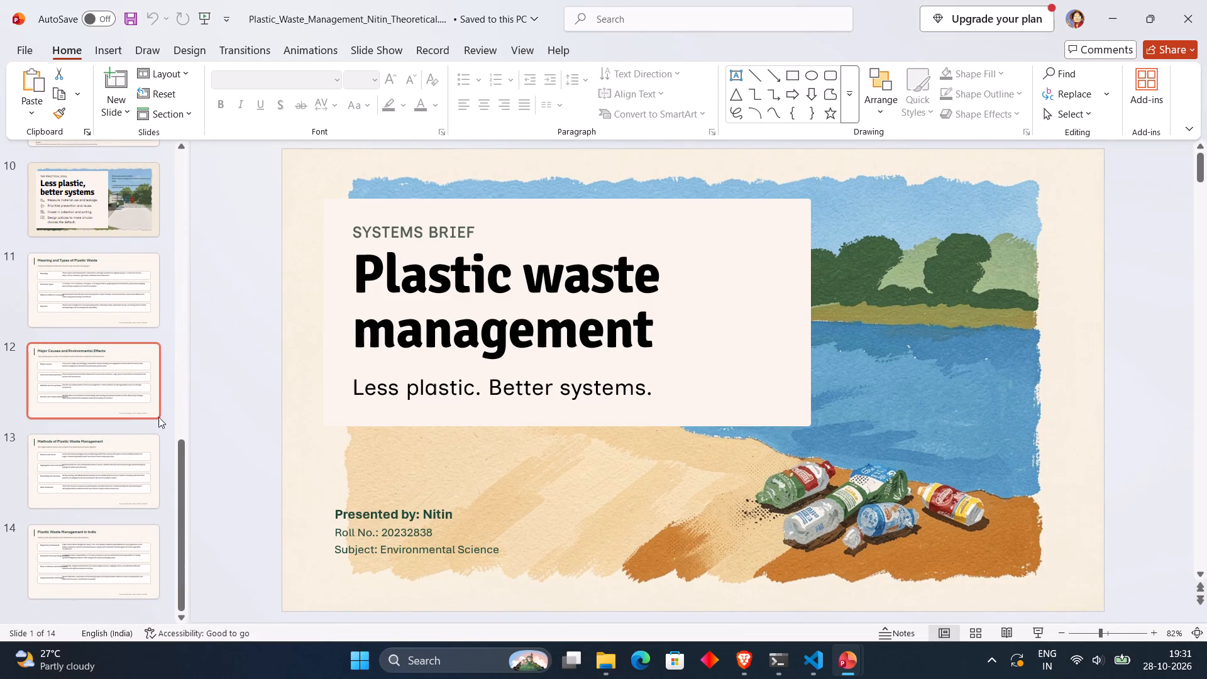
pyautogui.click(696, 504)
pyautogui.click(695, 502)
pyautogui.scroll(1, 680, 497)
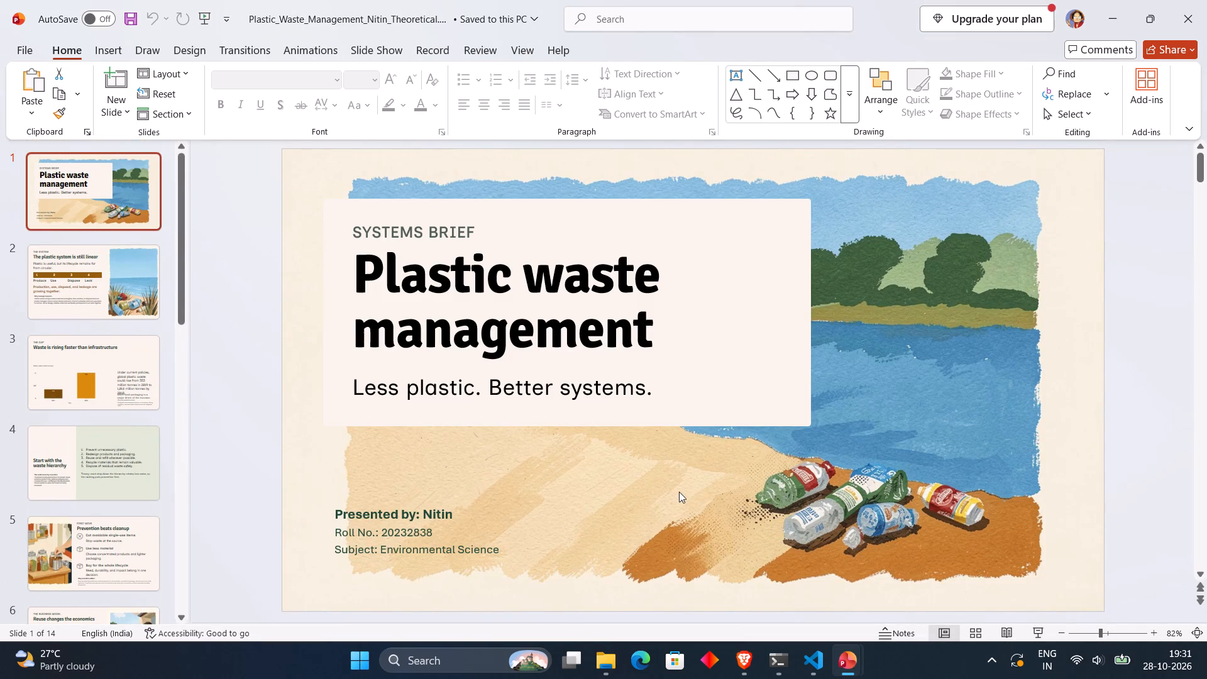
pyautogui.moveTo(680, 489); pyautogui.dragTo(700, 489)
pyautogui.moveTo(688, 489); pyautogui.dragTo(676, 524)
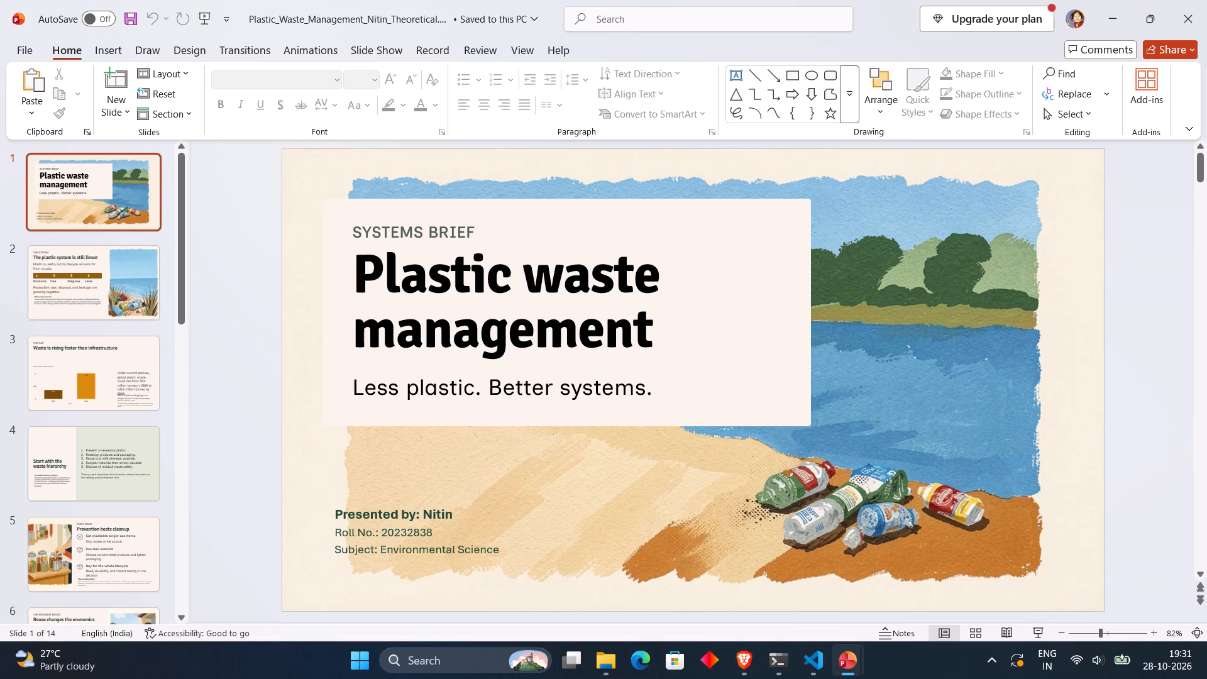
pyautogui.moveTo(673, 519); pyautogui.dragTo(707, 506)
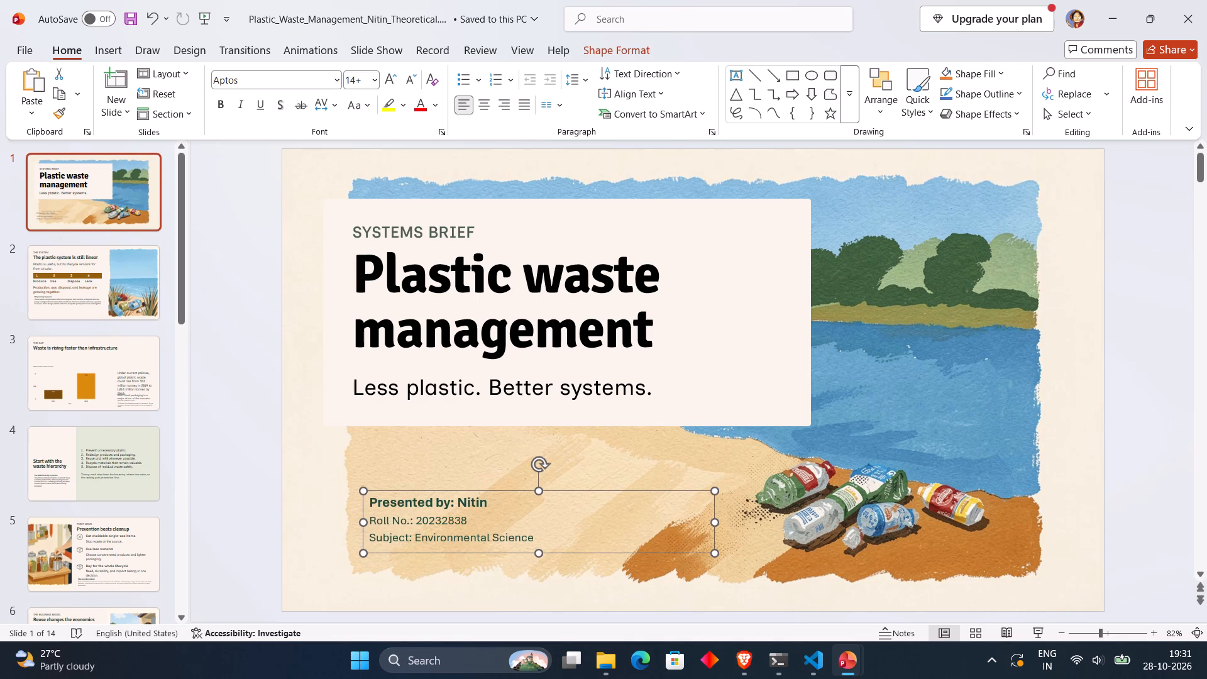
# Examine the Theoretical deck's practical-goal slide, its linear plastic system slide and the Meaning and Types of Plastic Waste slide.
pyautogui.scroll(-20, 106, 425)
pyautogui.scroll(-4, 106, 425)
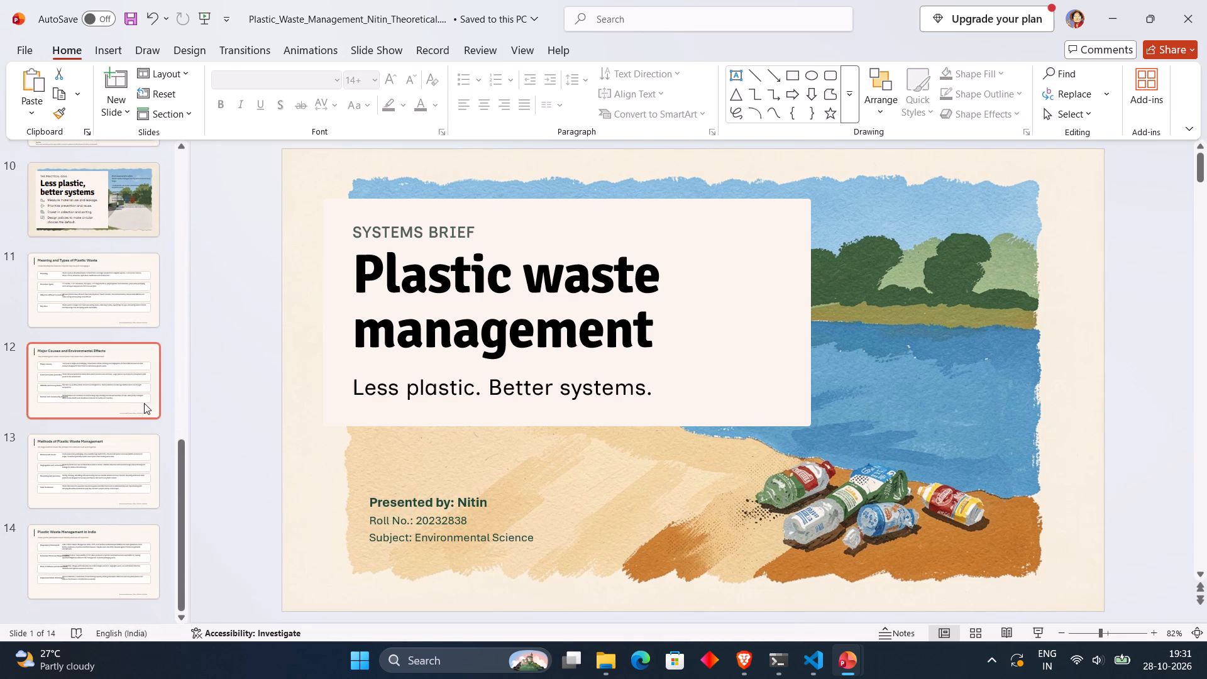
pyautogui.click(124, 218)
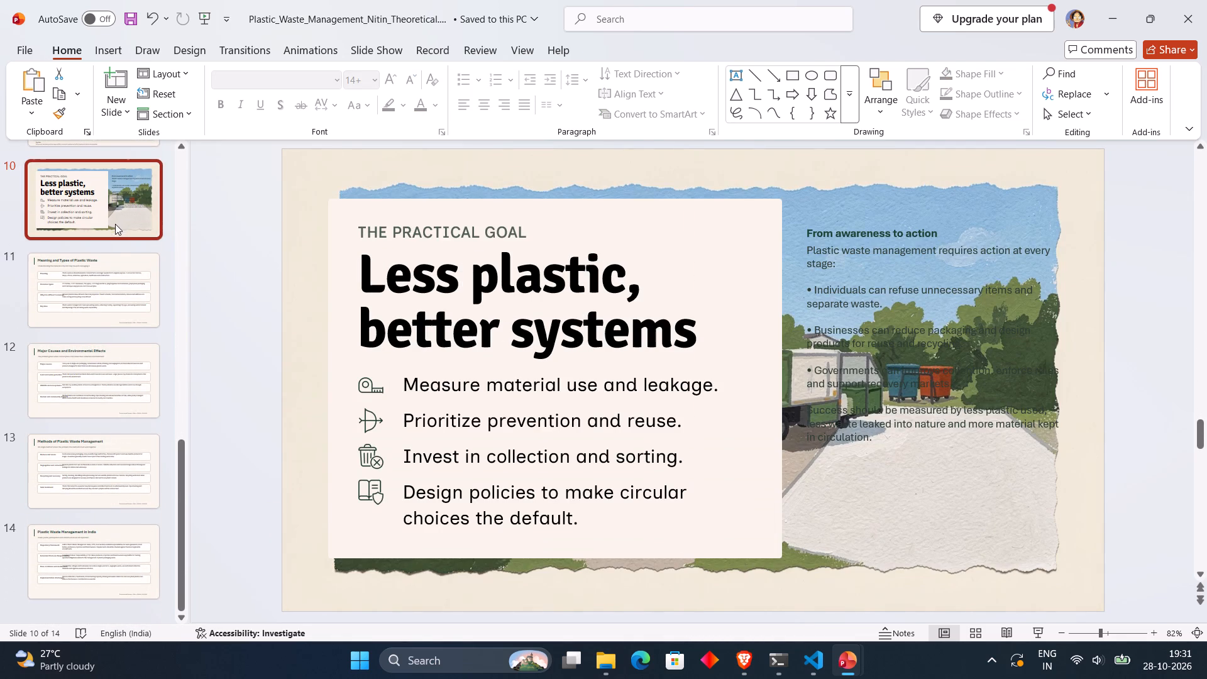
pyautogui.scroll(10, 115, 224)
pyautogui.scroll(11, 114, 224)
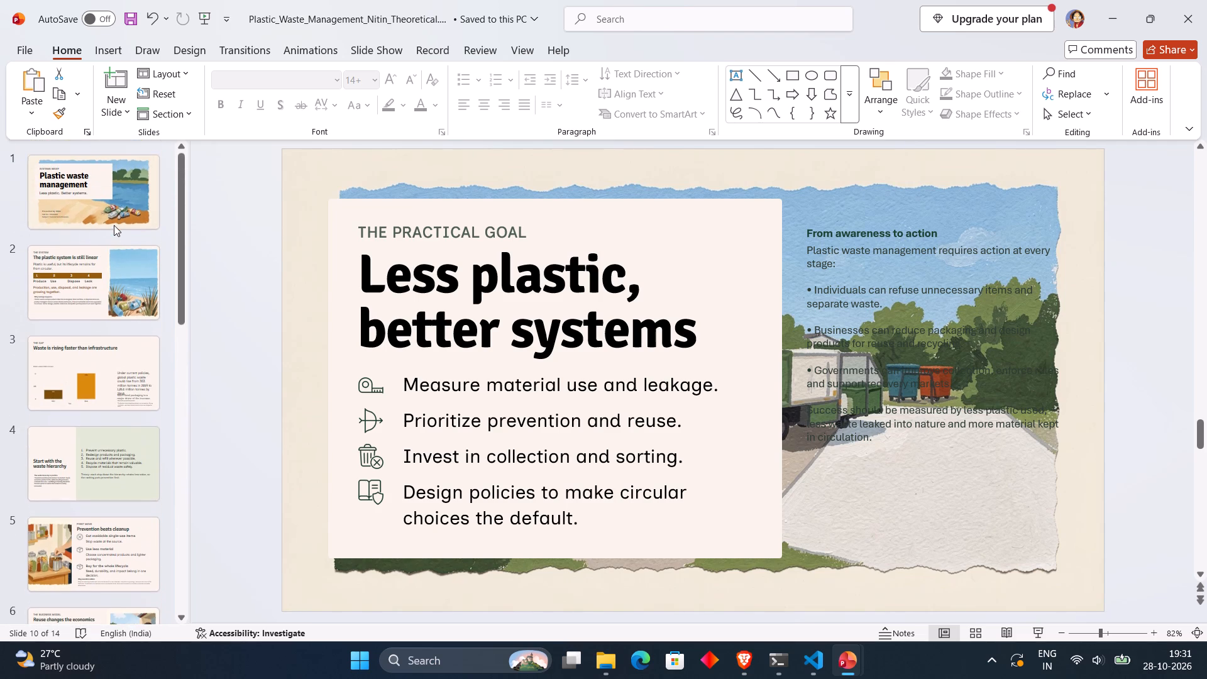
pyautogui.scroll(6, 114, 225)
pyautogui.click(111, 279)
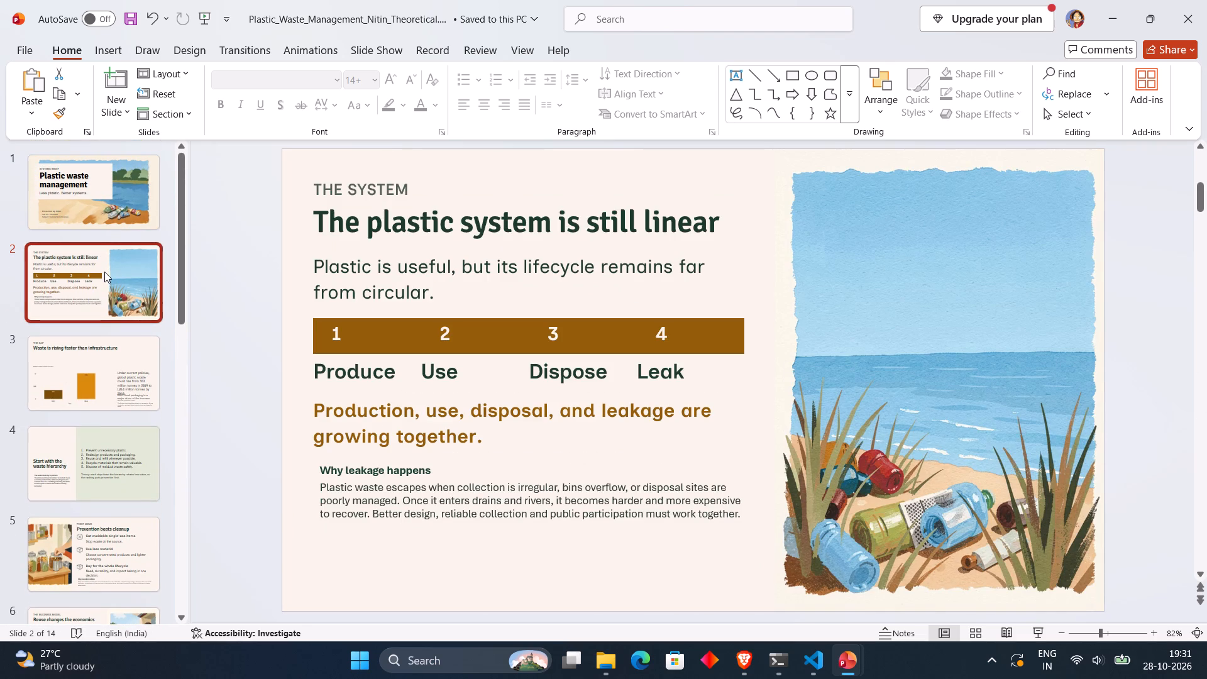
pyautogui.scroll(-20, 104, 272)
pyautogui.scroll(-13, 104, 272)
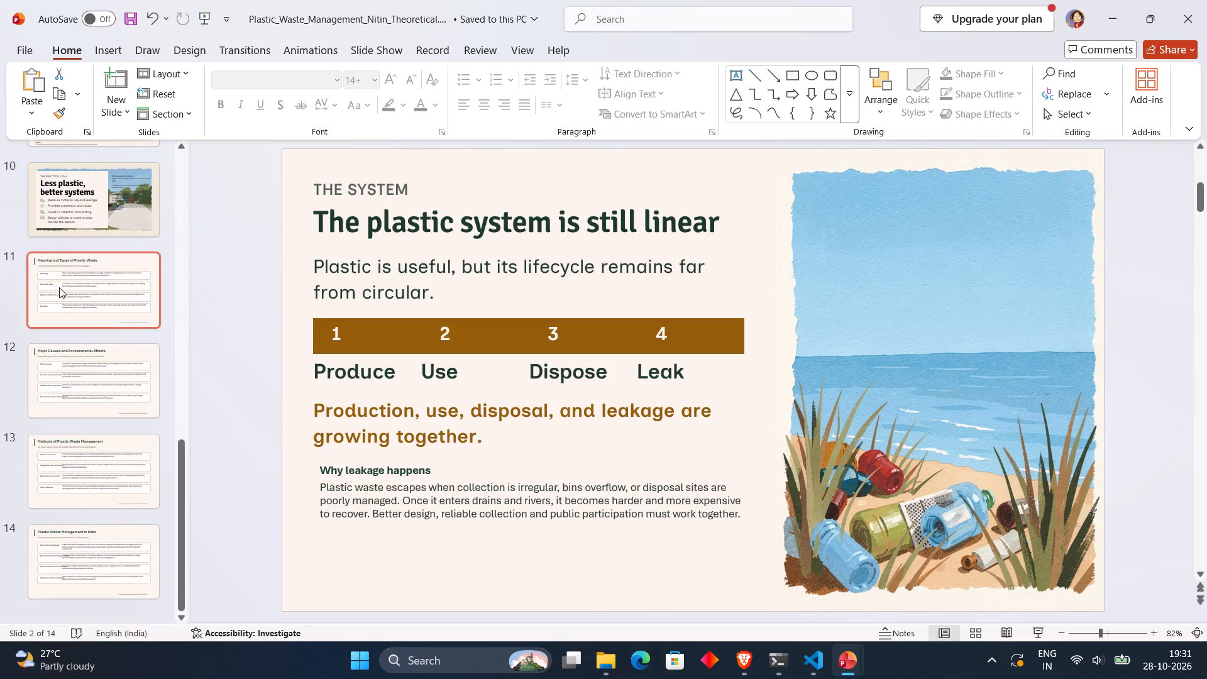
pyautogui.click(99, 519)
pyautogui.click(88, 334)
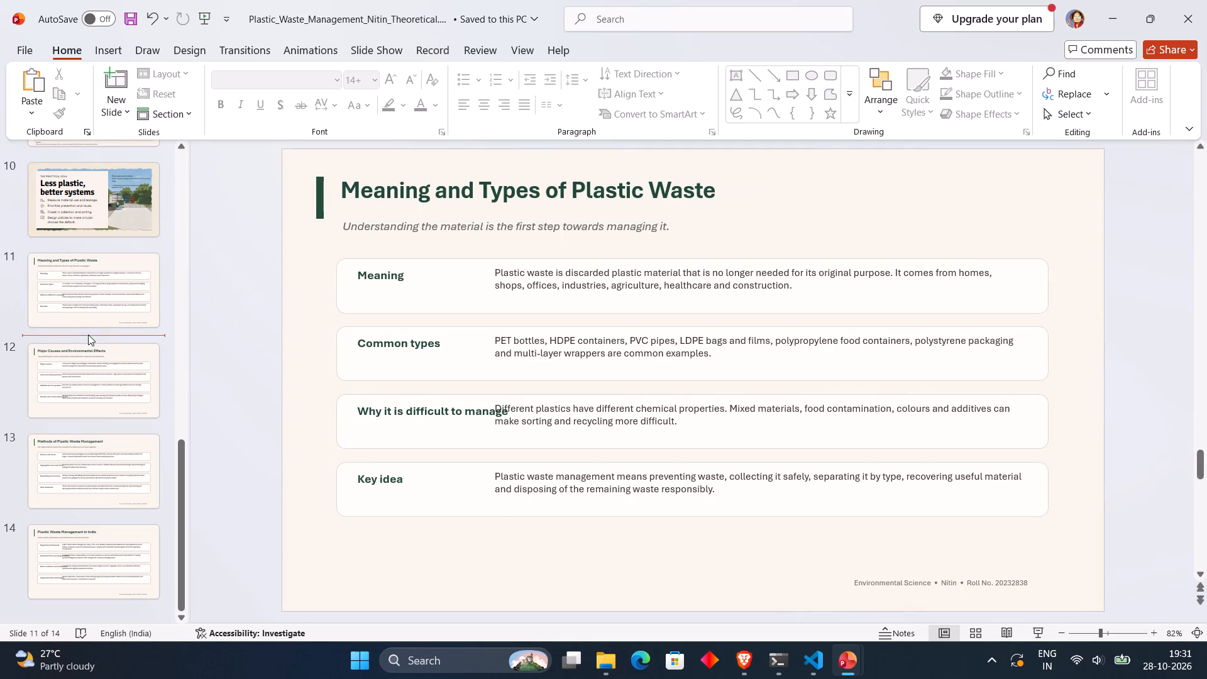
# Review the Theoretical deck's opening slides through the waste hierarchy slide, and examine the thumbnails of the slides after it.
pyautogui.click(114, 266)
pyautogui.click(119, 194)
pyautogui.scroll(8, 114, 194)
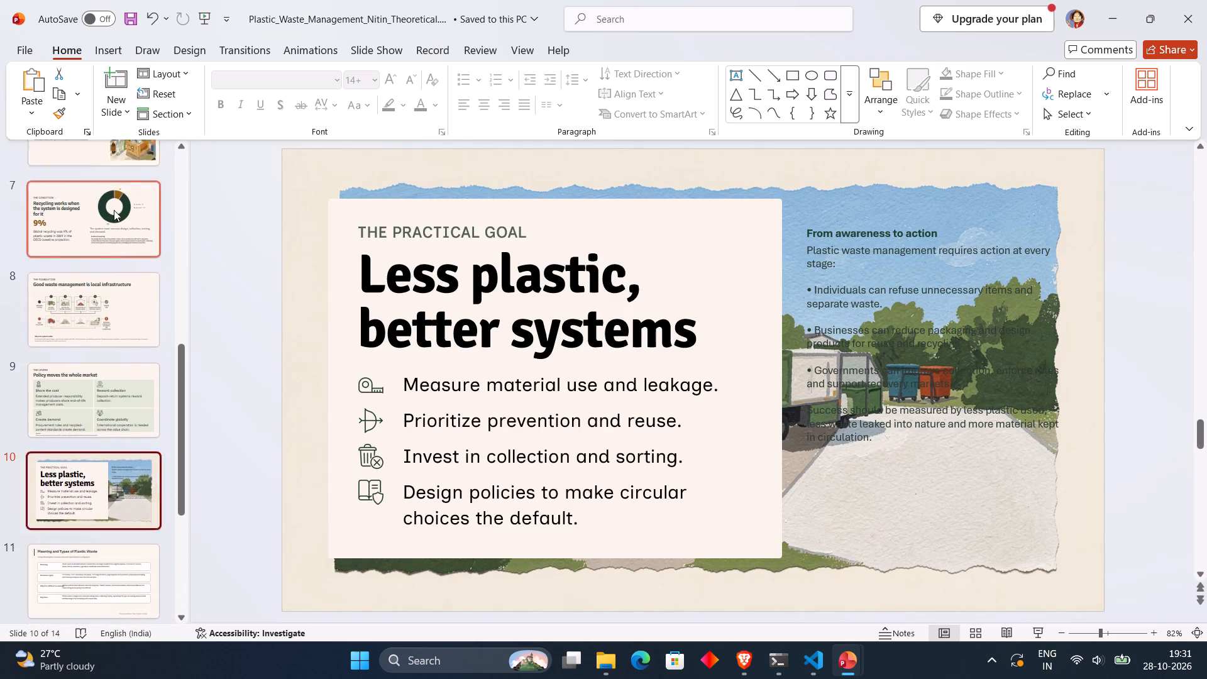
pyautogui.scroll(20, 114, 210)
pyautogui.click(113, 210)
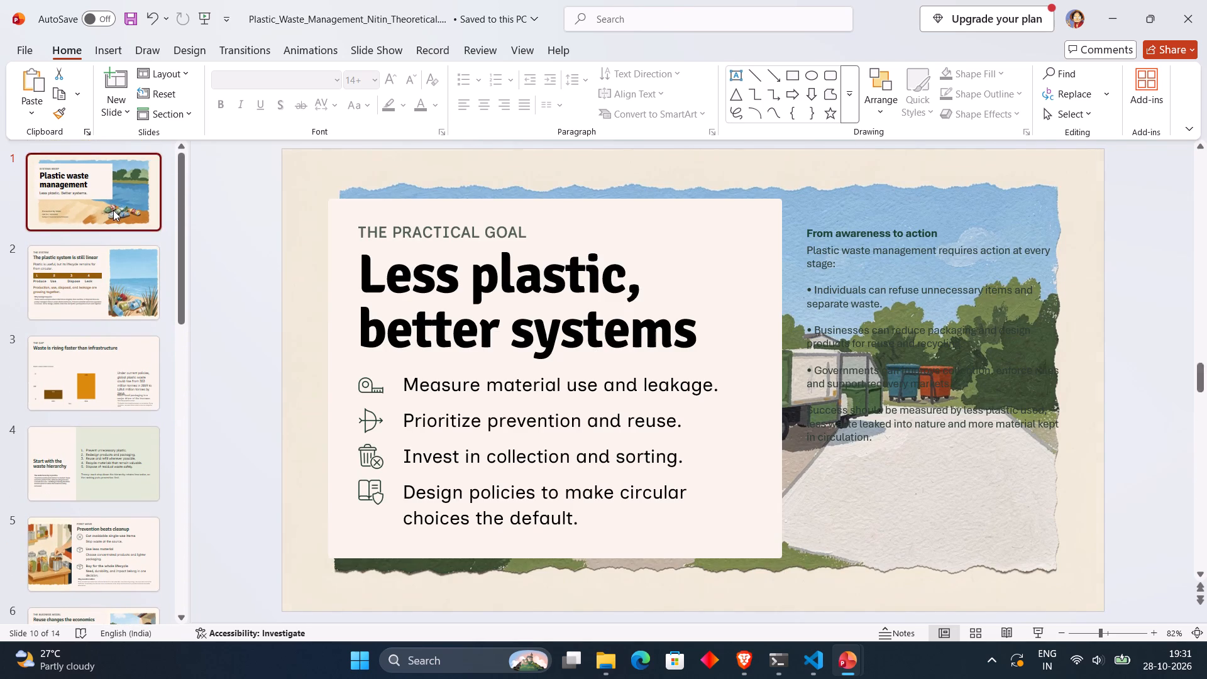
pyautogui.click(95, 268)
pyautogui.click(92, 378)
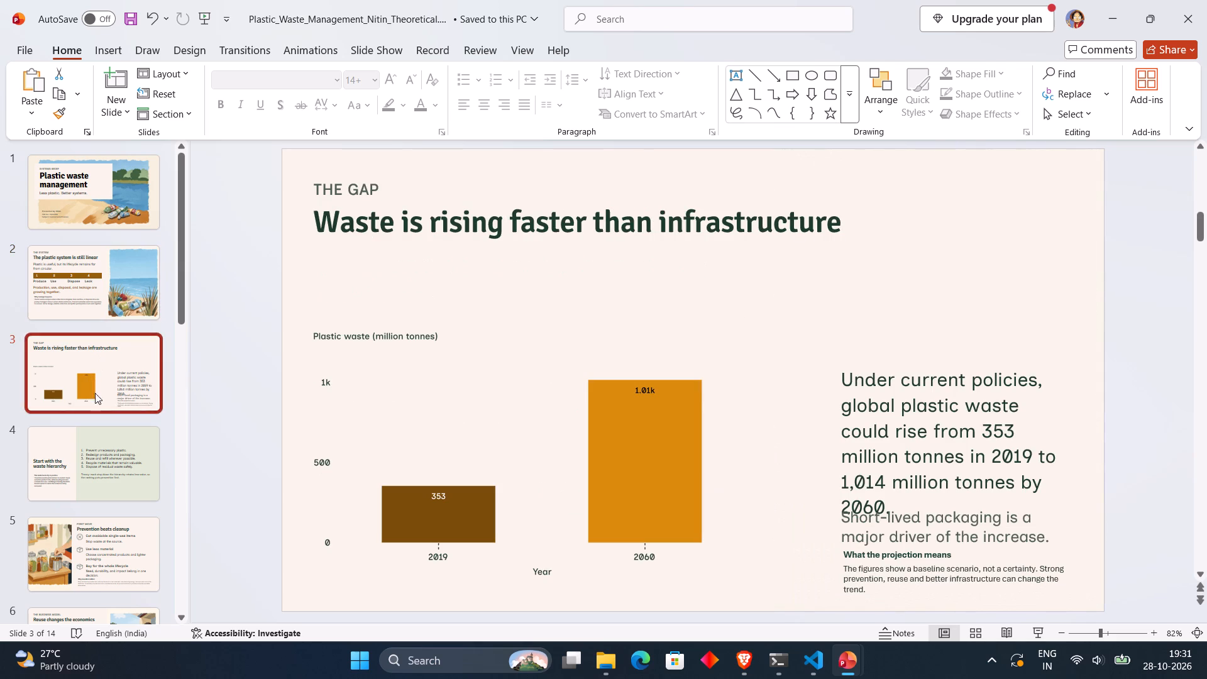
pyautogui.click(92, 479)
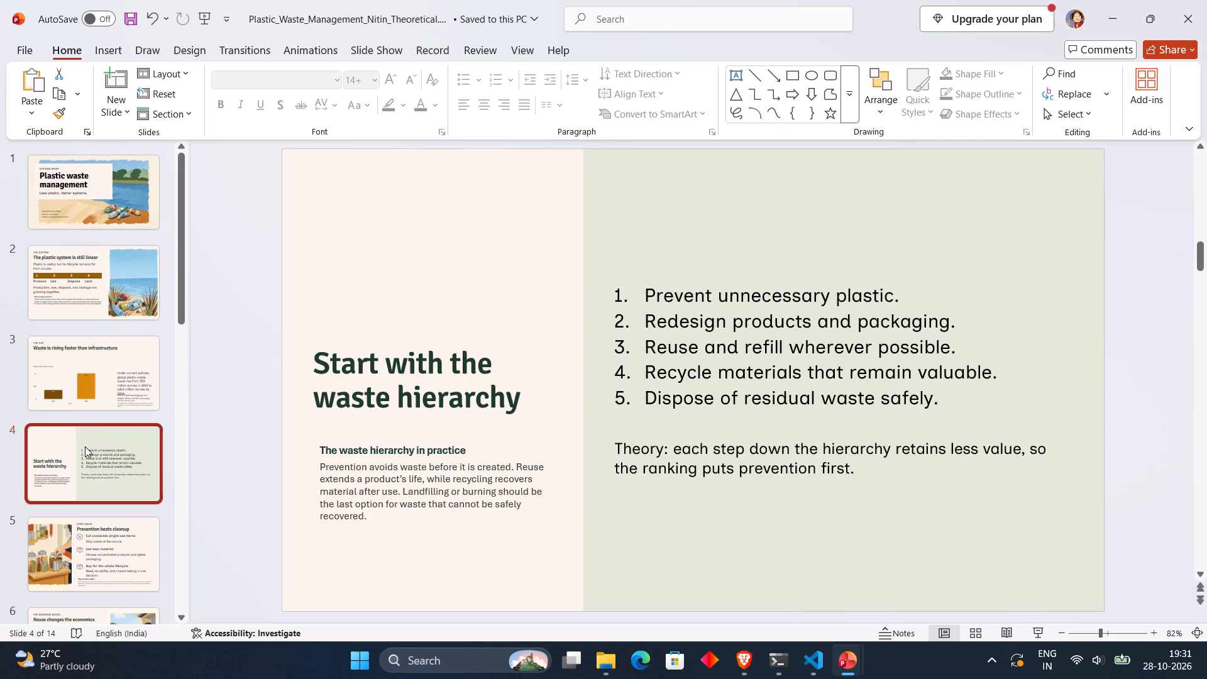
pyautogui.scroll(-18, 85, 448)
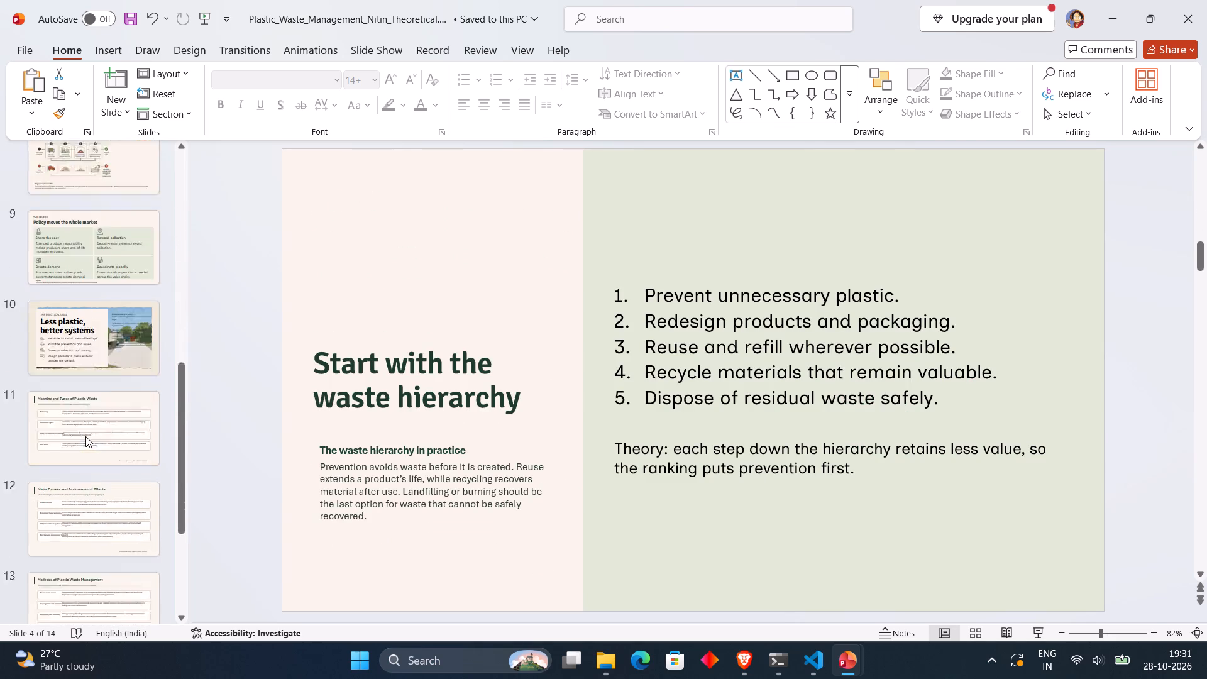
pyautogui.scroll(-6, 85, 436)
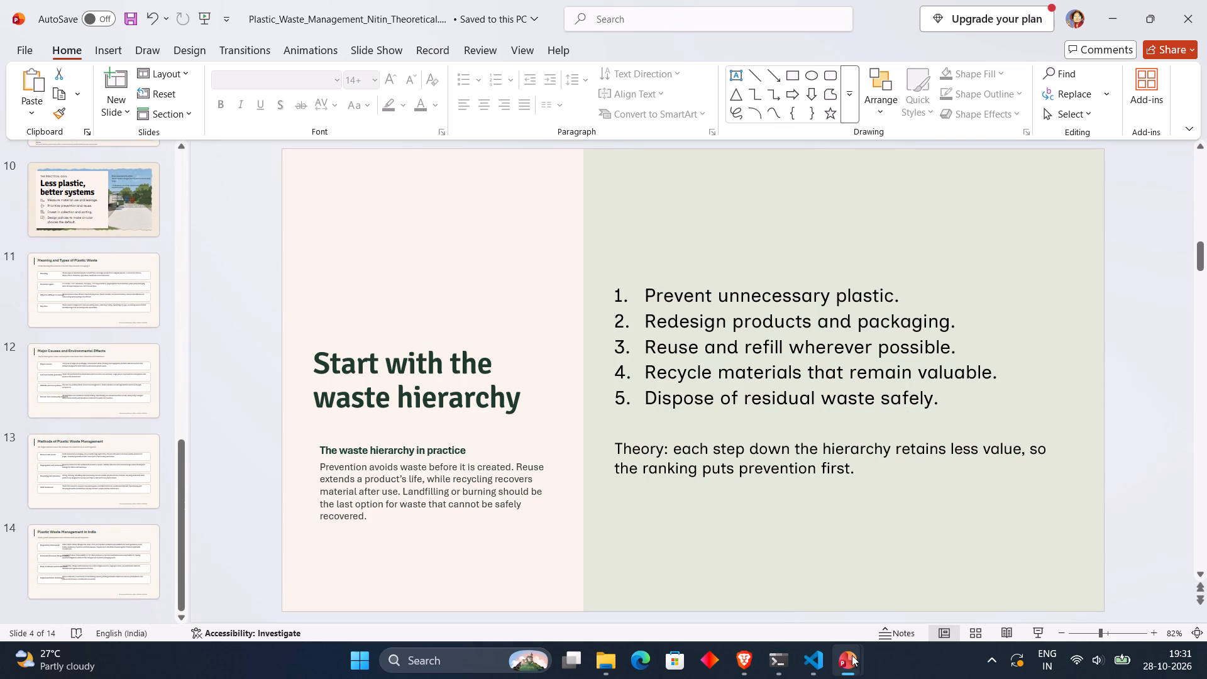
# Switch to the classroom deck and review its slides backwards from the Student Checklist to the Why It Matters slide.
pyautogui.click(838, 569)
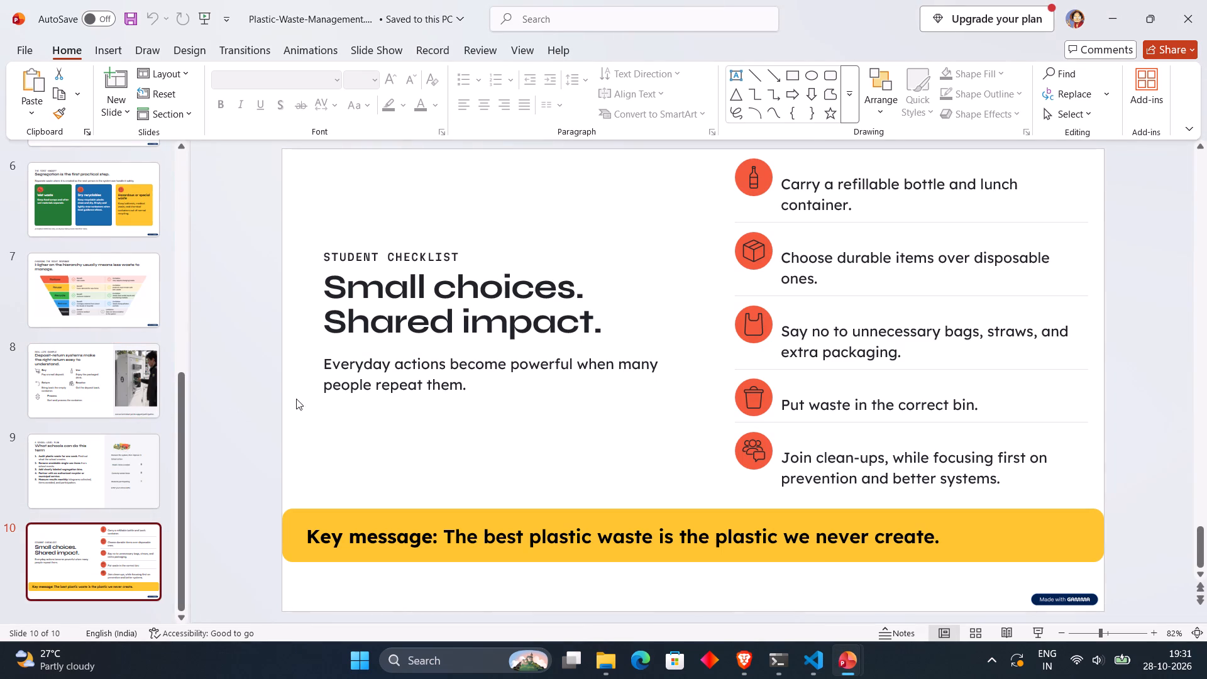
pyautogui.click(138, 487)
pyautogui.click(92, 389)
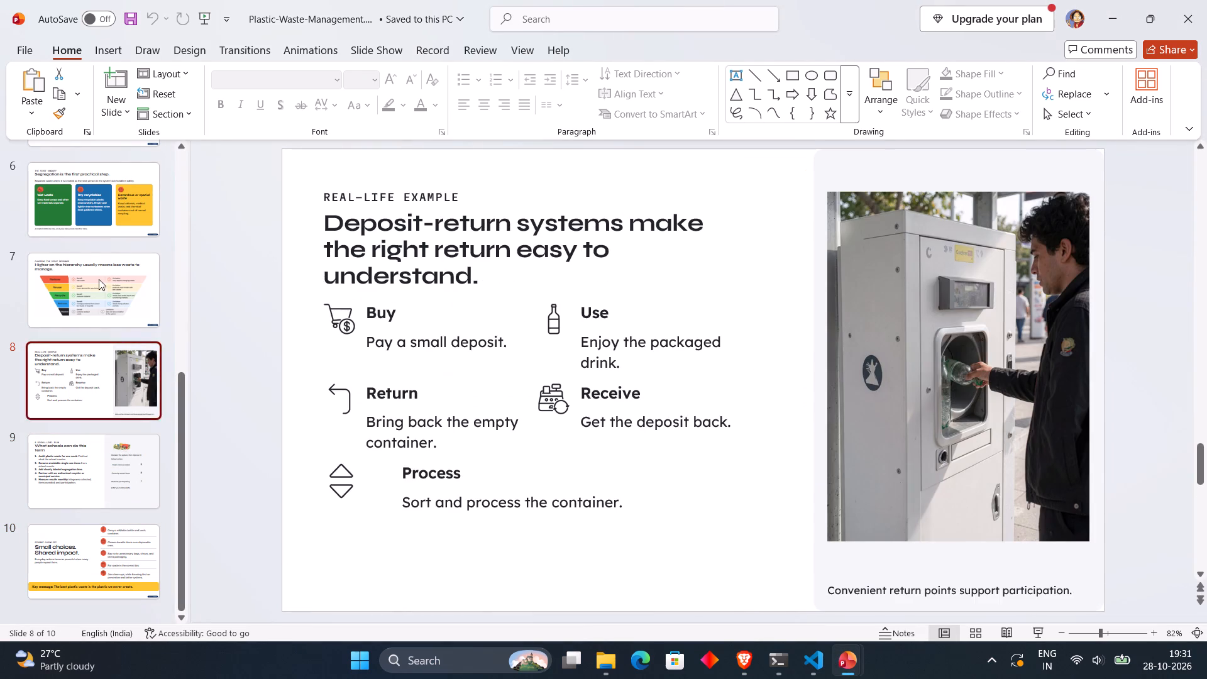
pyautogui.click(99, 279)
pyautogui.click(114, 221)
pyautogui.scroll(5, 115, 224)
pyautogui.click(116, 329)
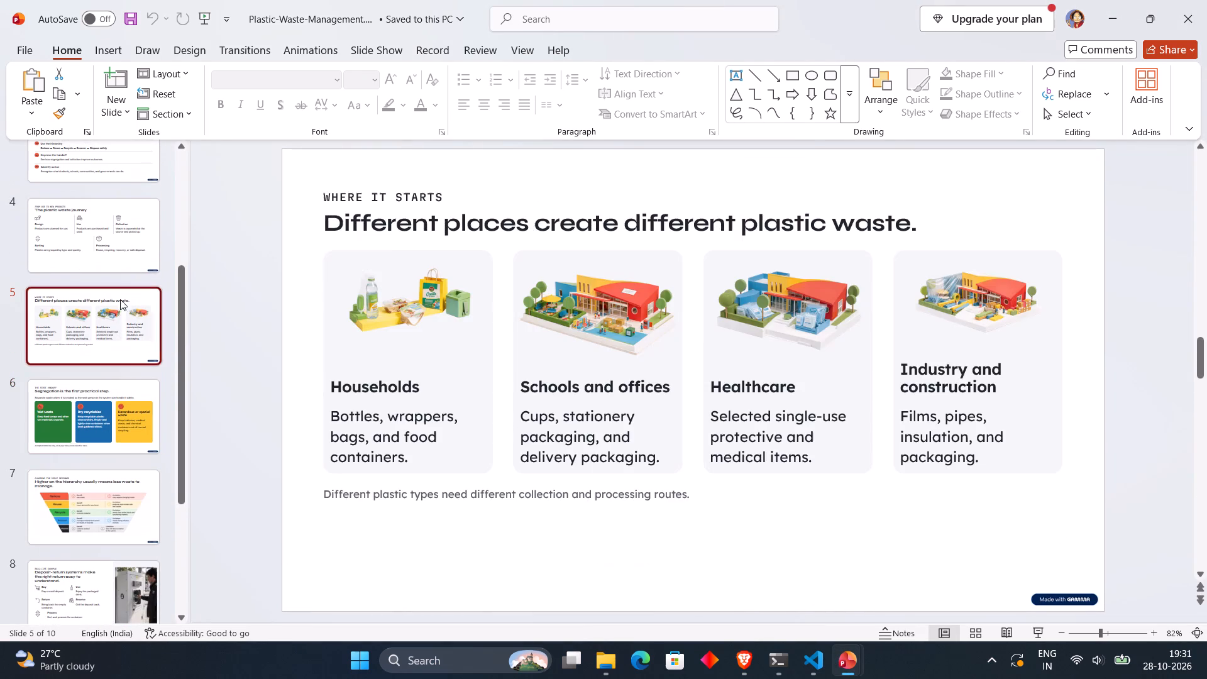
pyautogui.click(133, 232)
pyautogui.click(109, 161)
pyautogui.scroll(6, 102, 166)
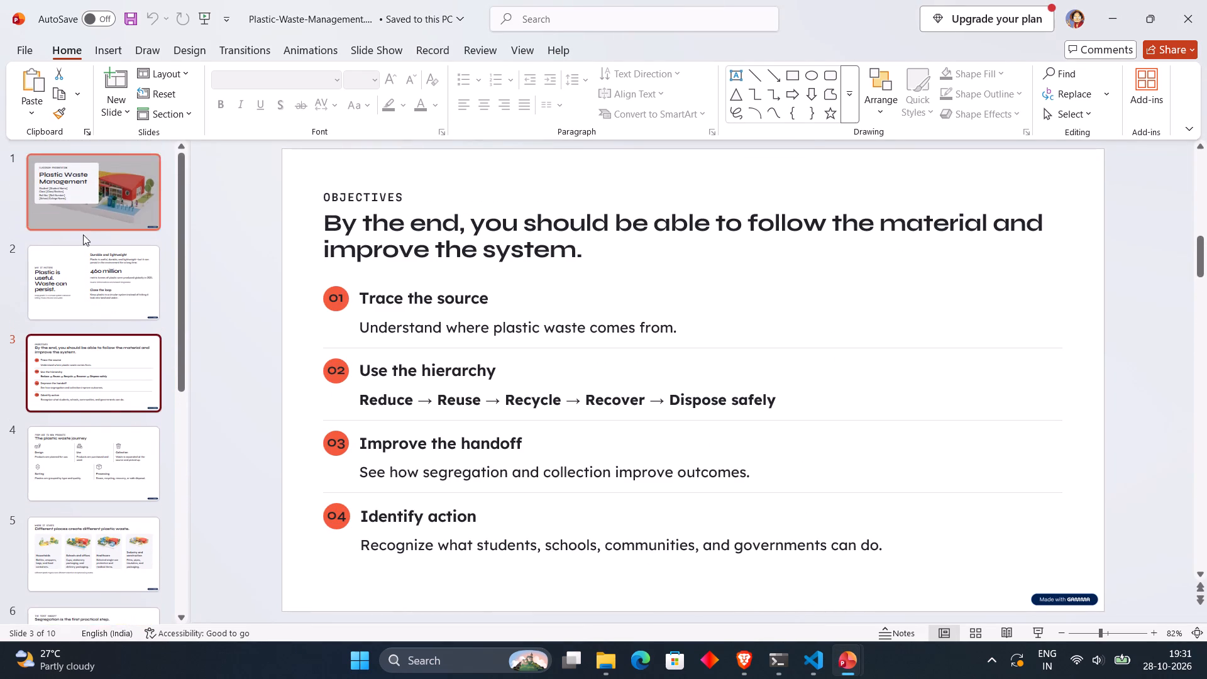
pyautogui.click(131, 264)
pyautogui.scroll(-18, 107, 336)
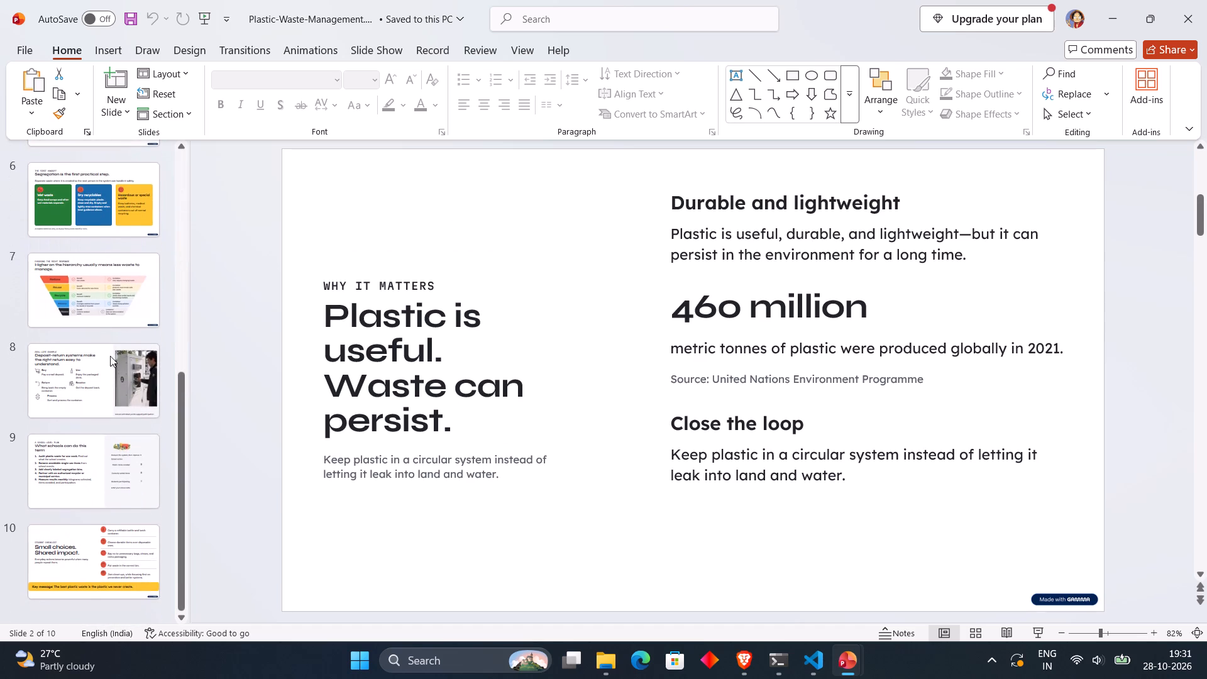
pyautogui.scroll(-2, 110, 356)
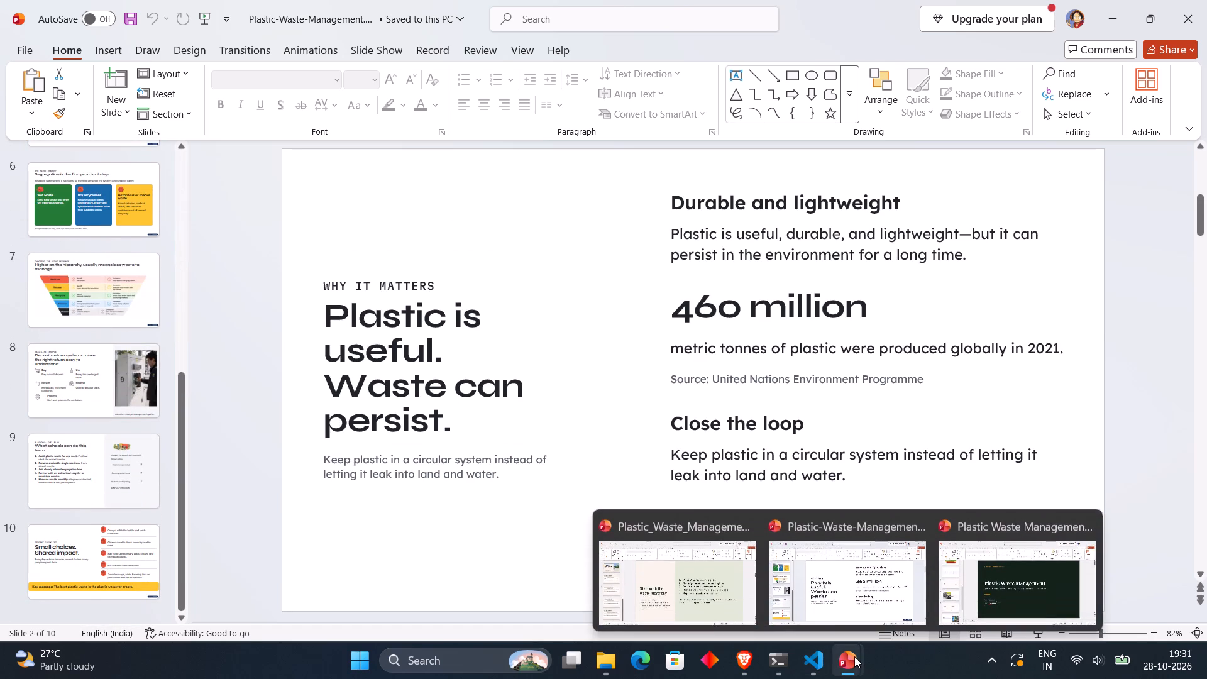
# Return to the Theoretical deck and review its text-heavy slides 11 to 14 and the practical-goal slide.
pyautogui.click(679, 571)
pyautogui.click(118, 512)
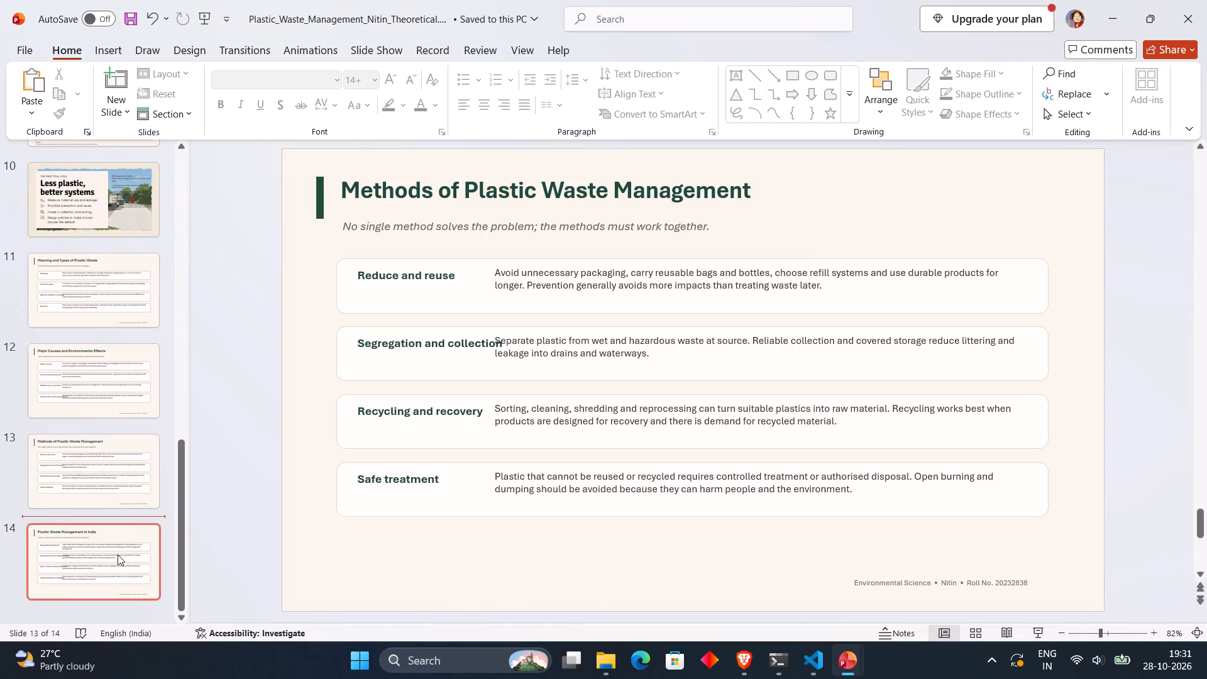
pyautogui.click(119, 556)
pyautogui.click(110, 467)
pyautogui.click(104, 392)
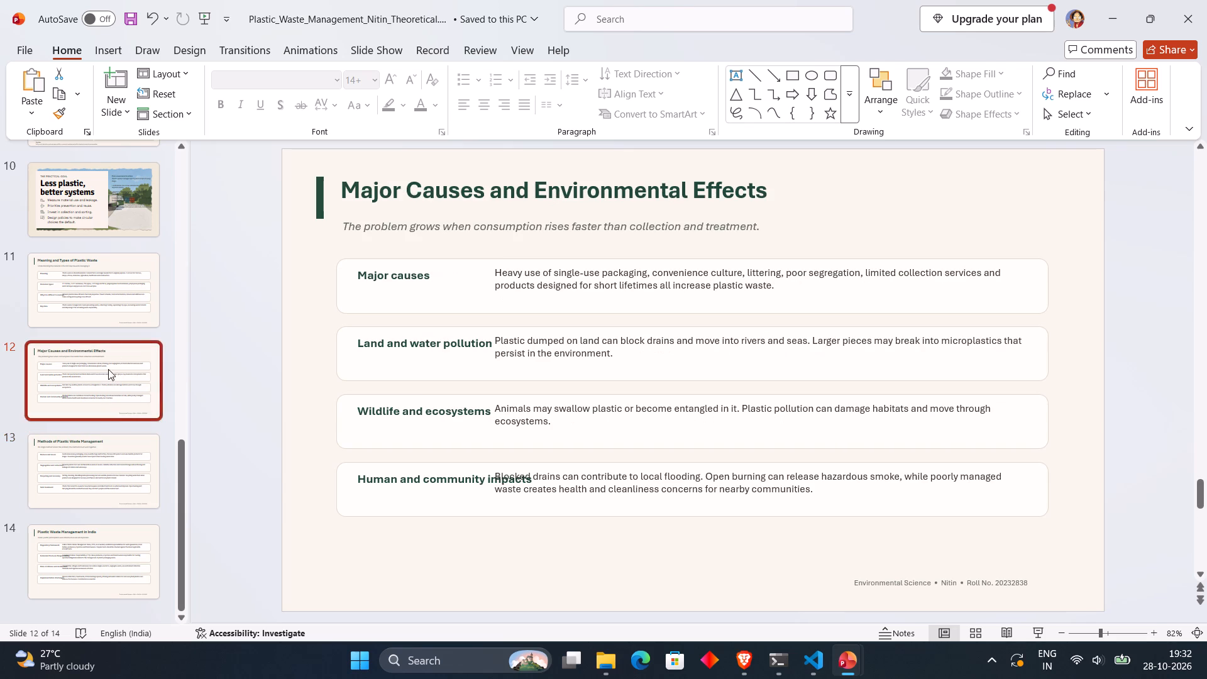
pyautogui.click(70, 287)
pyautogui.scroll(3, 70, 287)
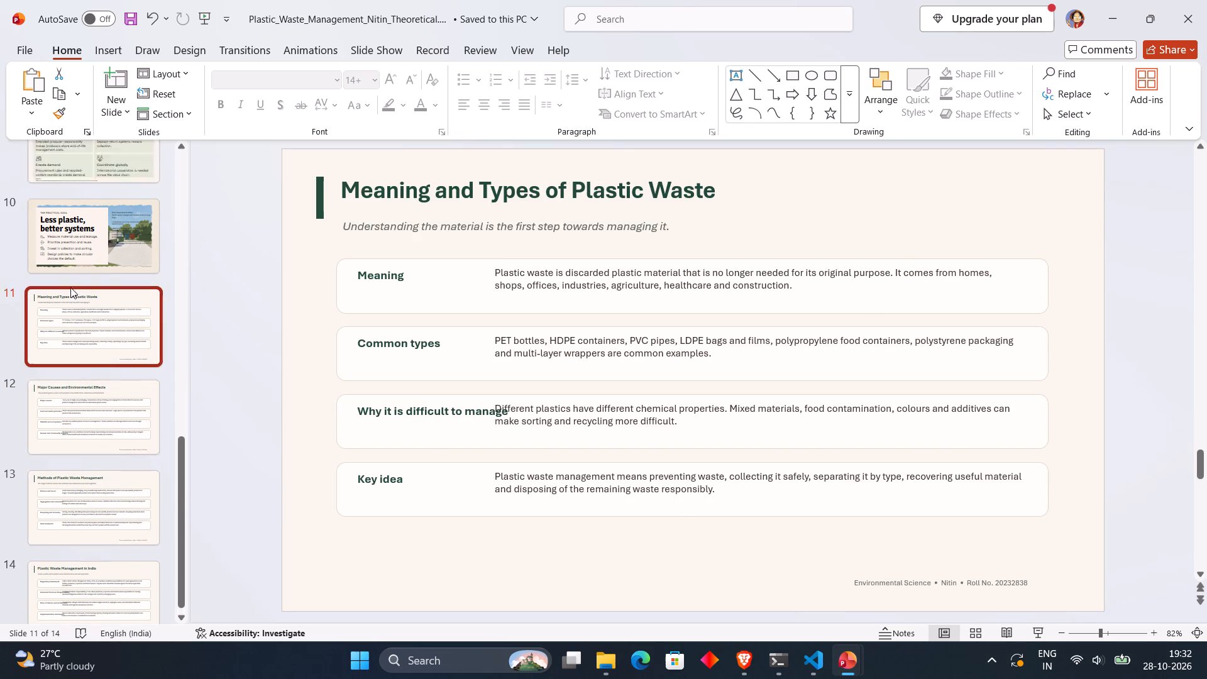
pyautogui.scroll(2, 70, 287)
pyautogui.click(91, 387)
# Review the Theoretical deck backwards from the policy slide through the recycling and reuse slides to the title slide.
pyautogui.scroll(20, 89, 373)
pyautogui.scroll(3, 89, 373)
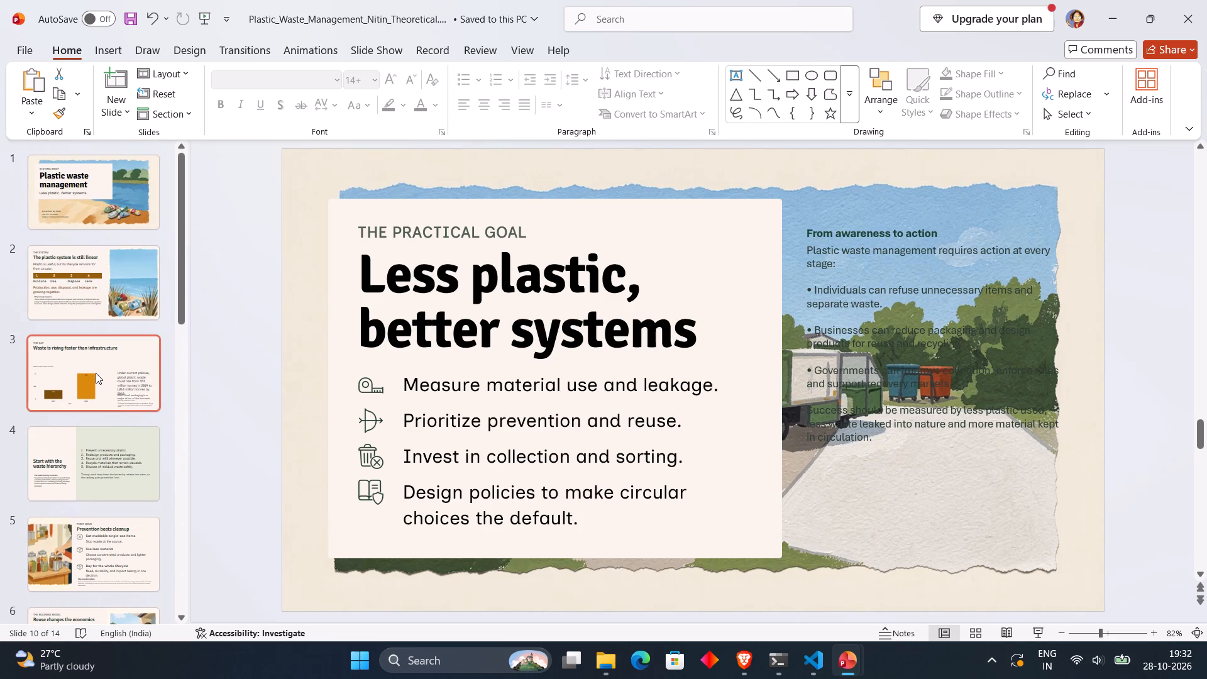
pyautogui.scroll(1, 96, 373)
pyautogui.scroll(-20, 96, 375)
pyautogui.scroll(-20, 96, 375)
pyautogui.scroll(-2, 96, 375)
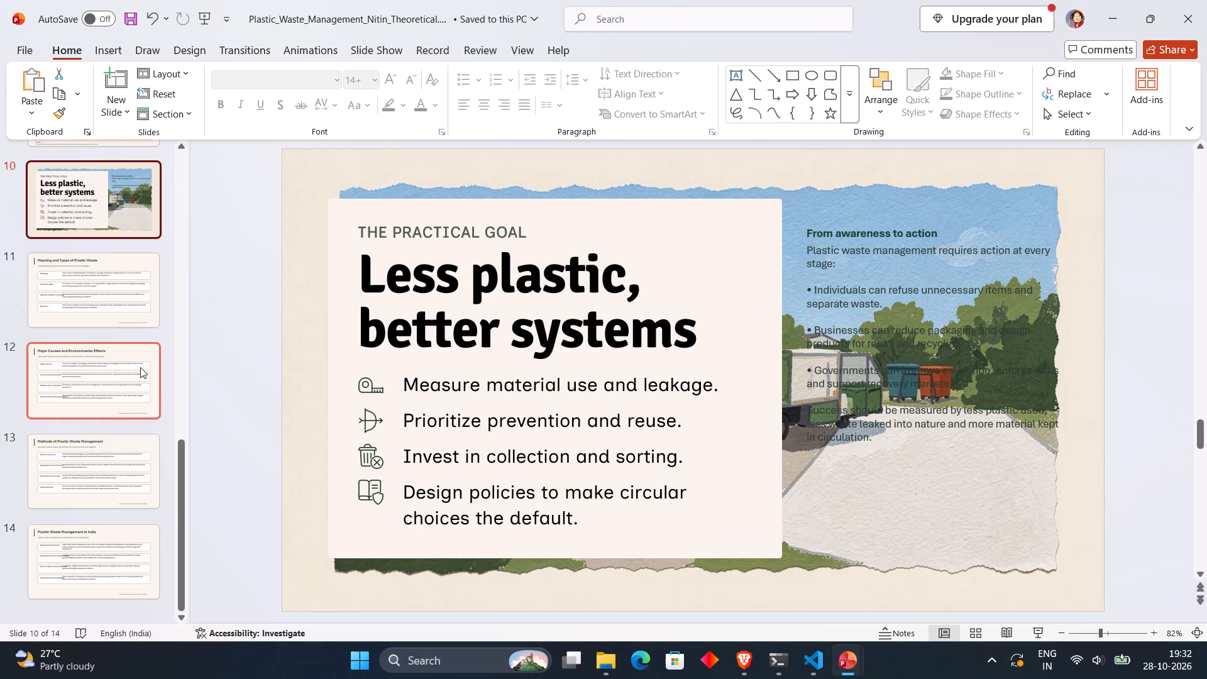
pyautogui.scroll(-14, 140, 367)
pyautogui.scroll(4, 123, 307)
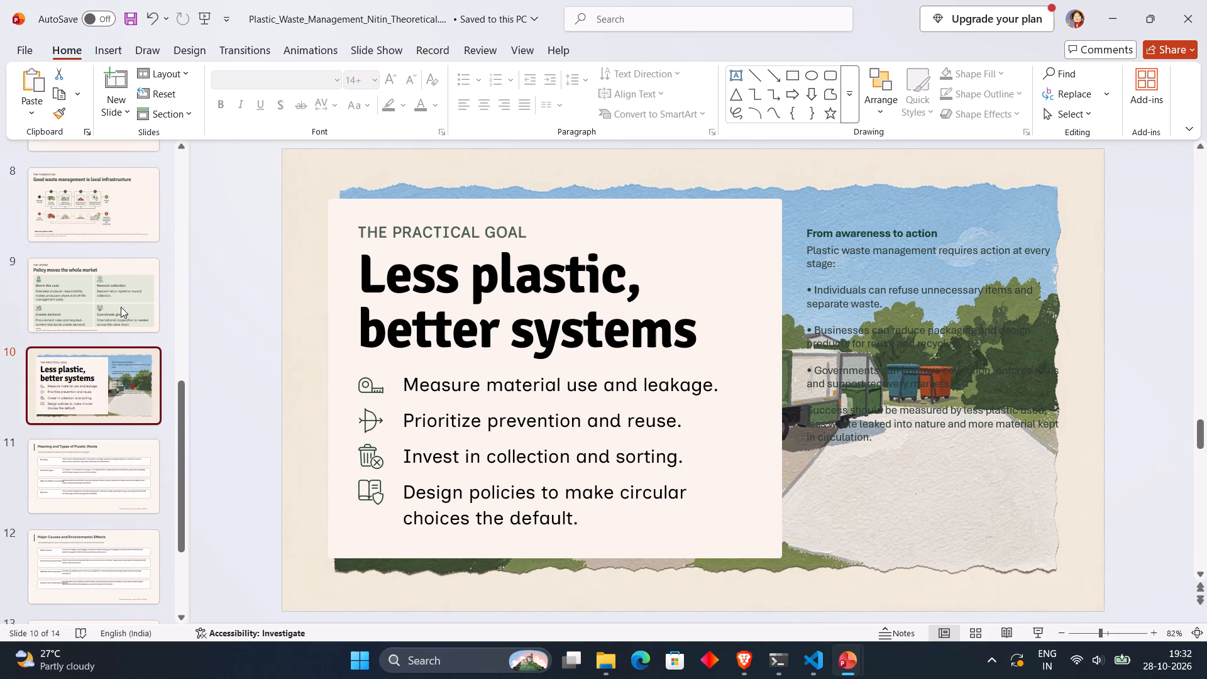
pyautogui.scroll(2, 121, 307)
pyautogui.click(128, 363)
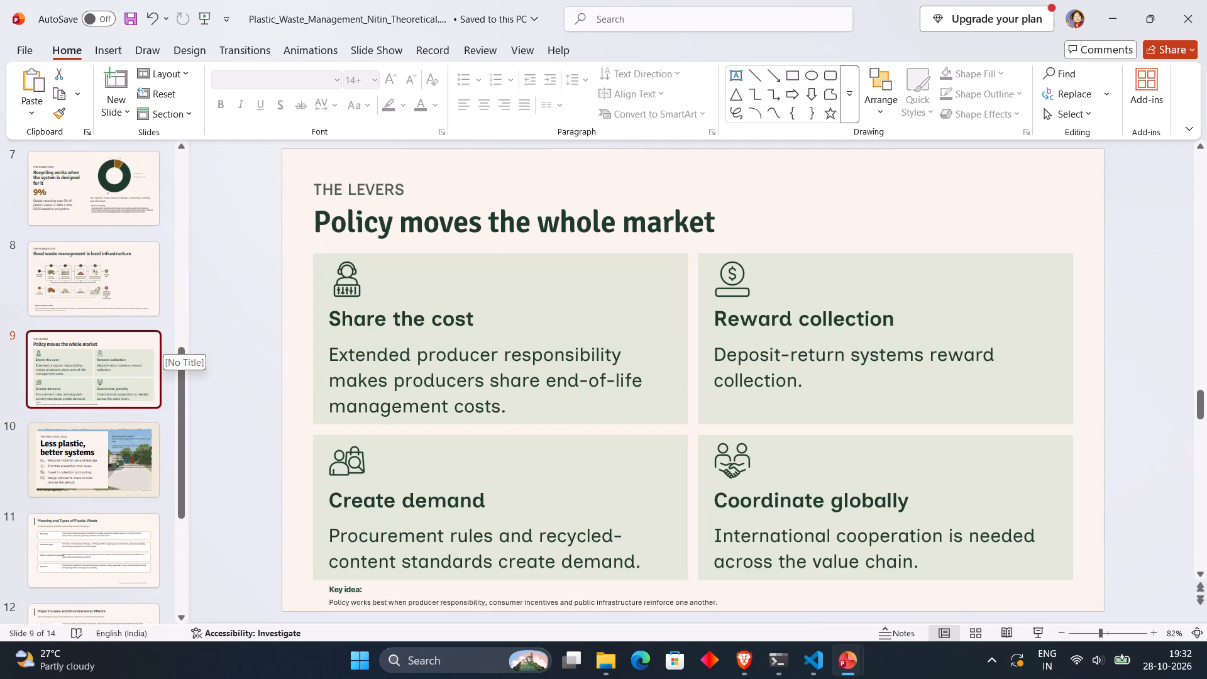
pyautogui.scroll(2, 366, 348)
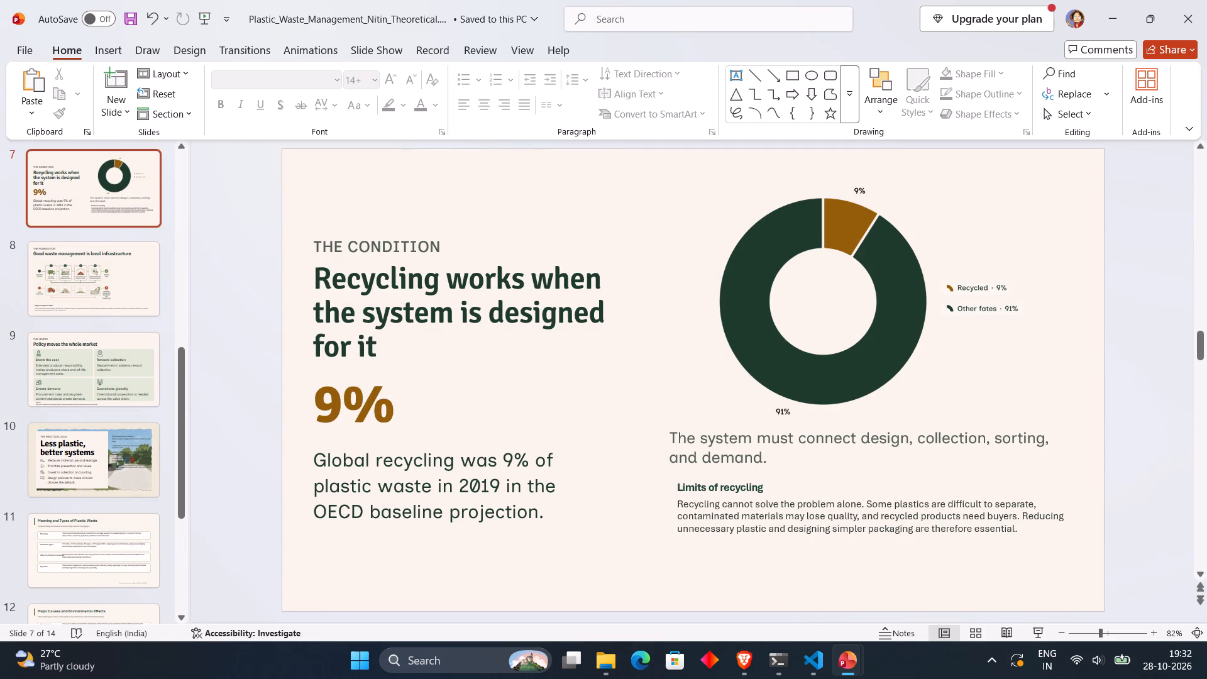
pyautogui.scroll(1, 366, 348)
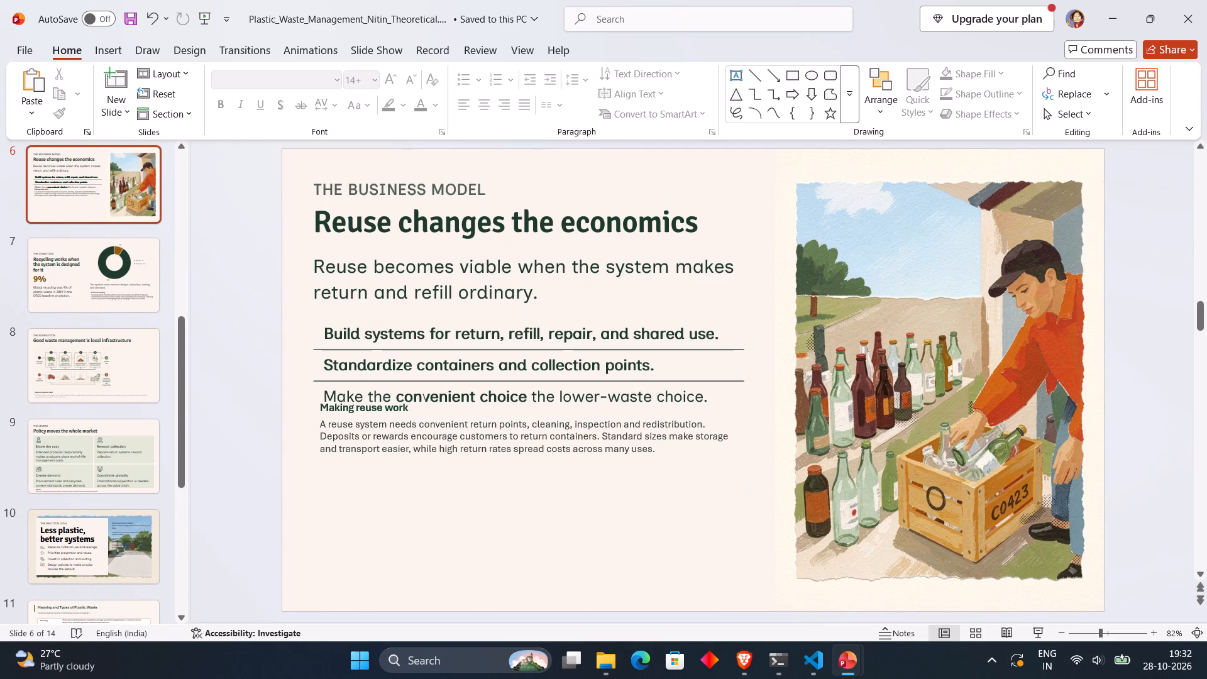
pyautogui.scroll(7, 366, 348)
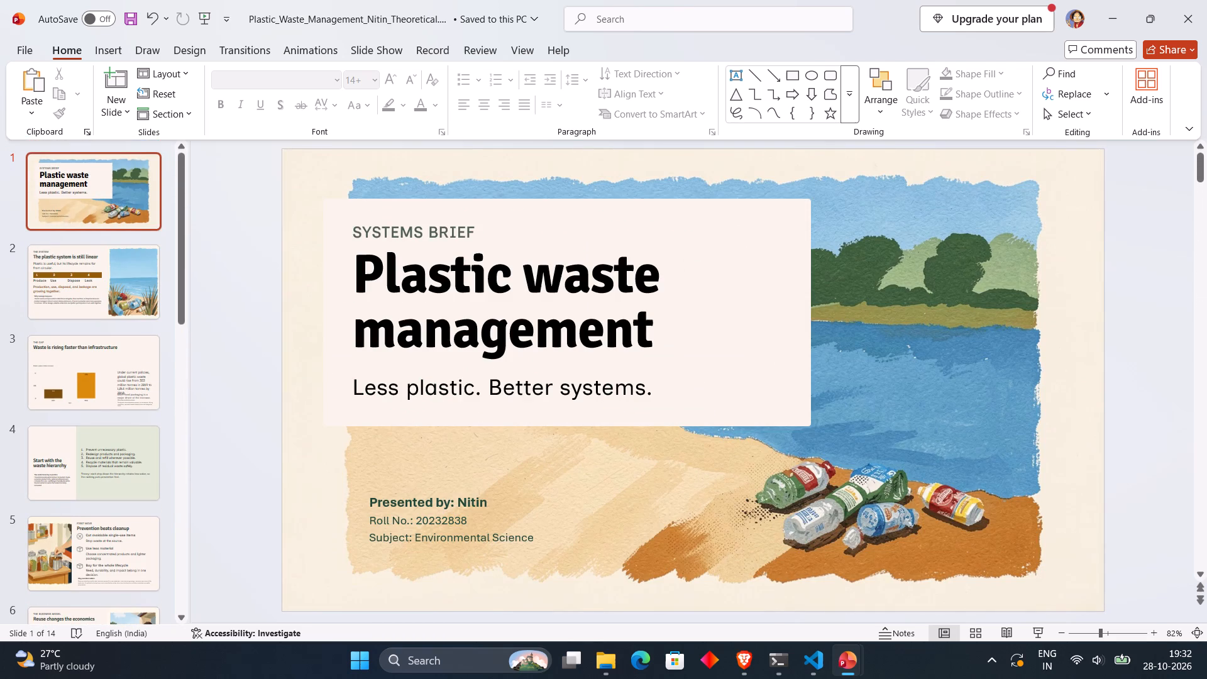
# Page through the whole Theoretical deck to the Plastic Waste Management in India slide and back to the waste growth chart slide.
pyautogui.scroll(4, 365, 343)
pyautogui.scroll(-20, 365, 343)
pyautogui.scroll(-1, 365, 343)
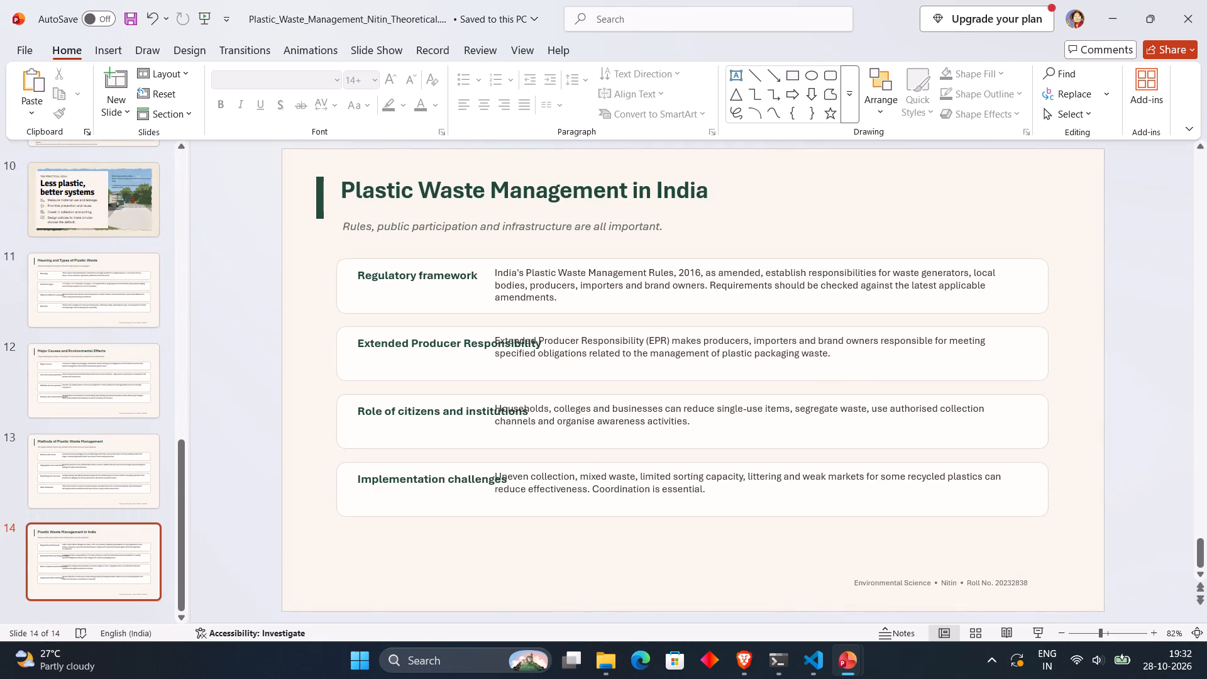
pyautogui.scroll(-3, 348, 337)
pyautogui.scroll(17, 348, 329)
pyautogui.scroll(6, 348, 329)
pyautogui.scroll(-3, 348, 329)
pyautogui.scroll(1, 348, 329)
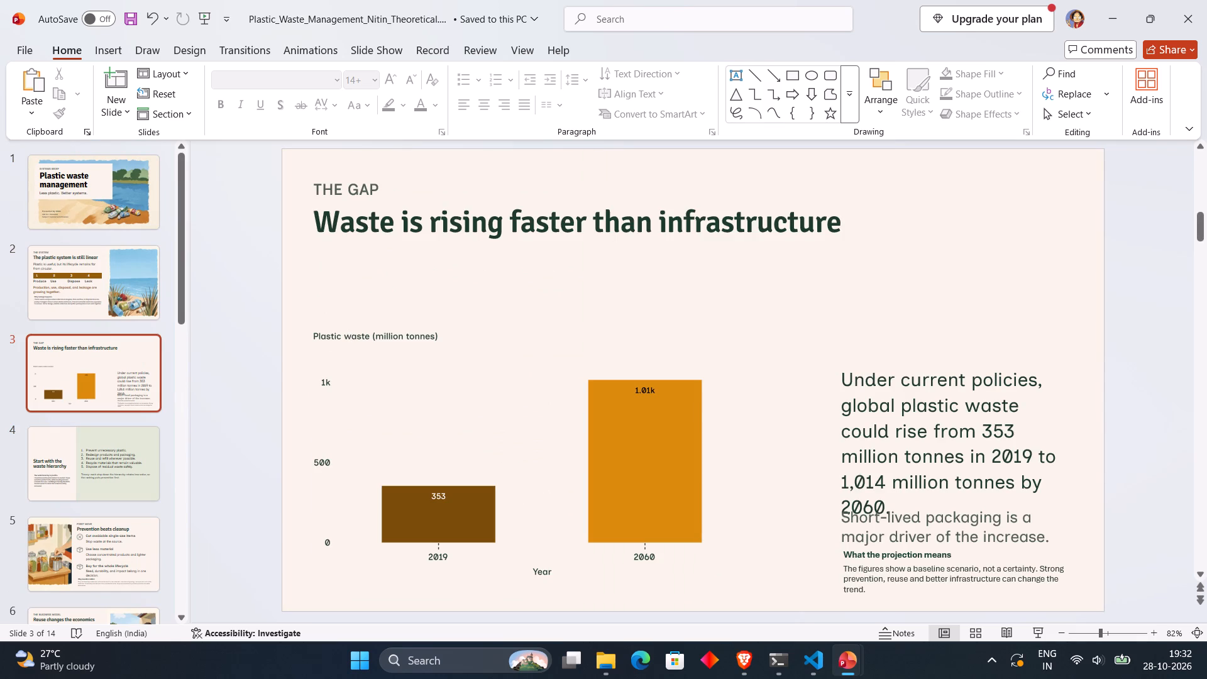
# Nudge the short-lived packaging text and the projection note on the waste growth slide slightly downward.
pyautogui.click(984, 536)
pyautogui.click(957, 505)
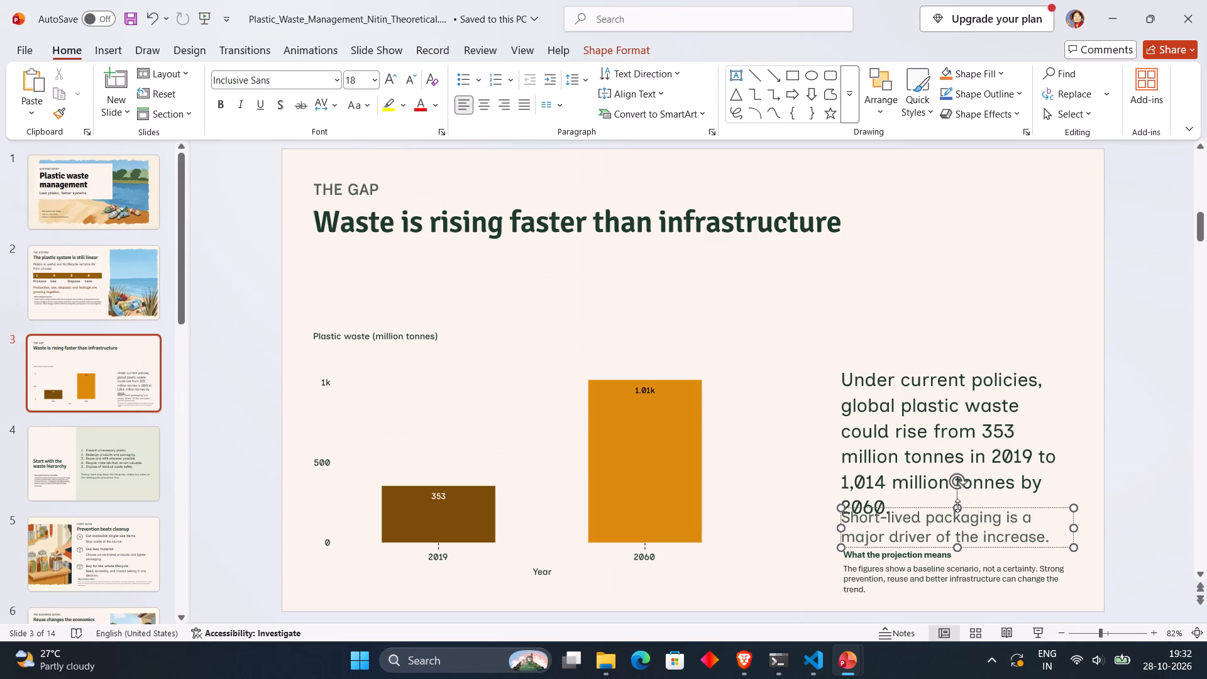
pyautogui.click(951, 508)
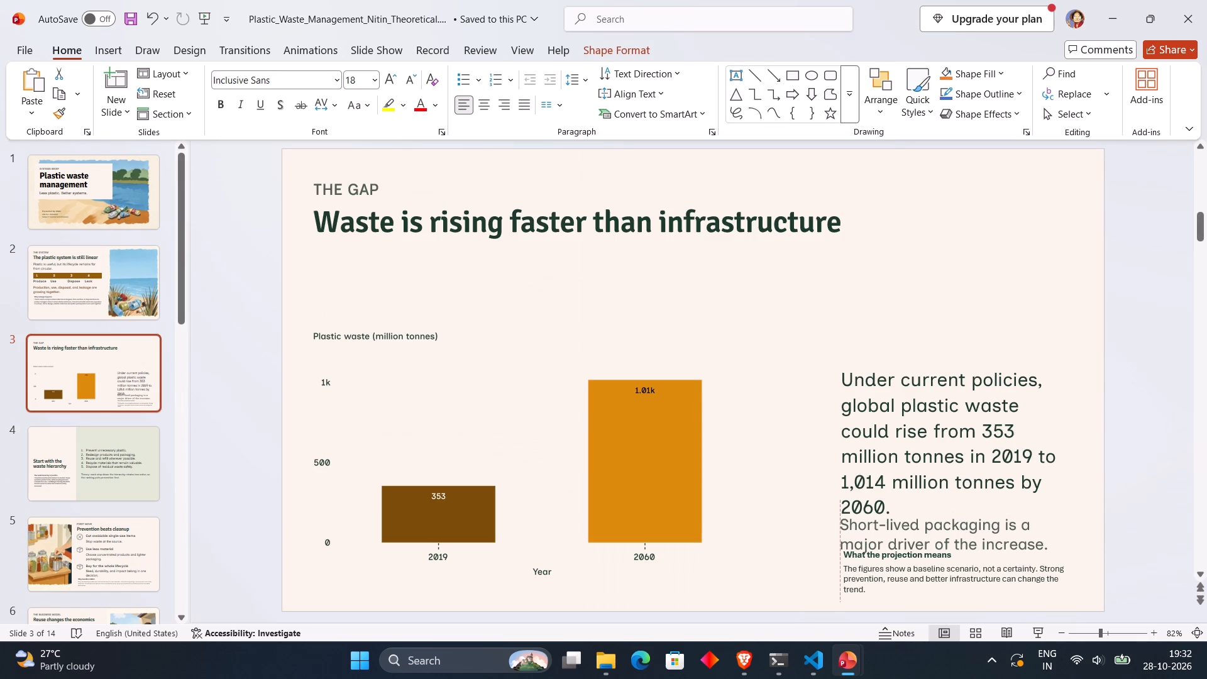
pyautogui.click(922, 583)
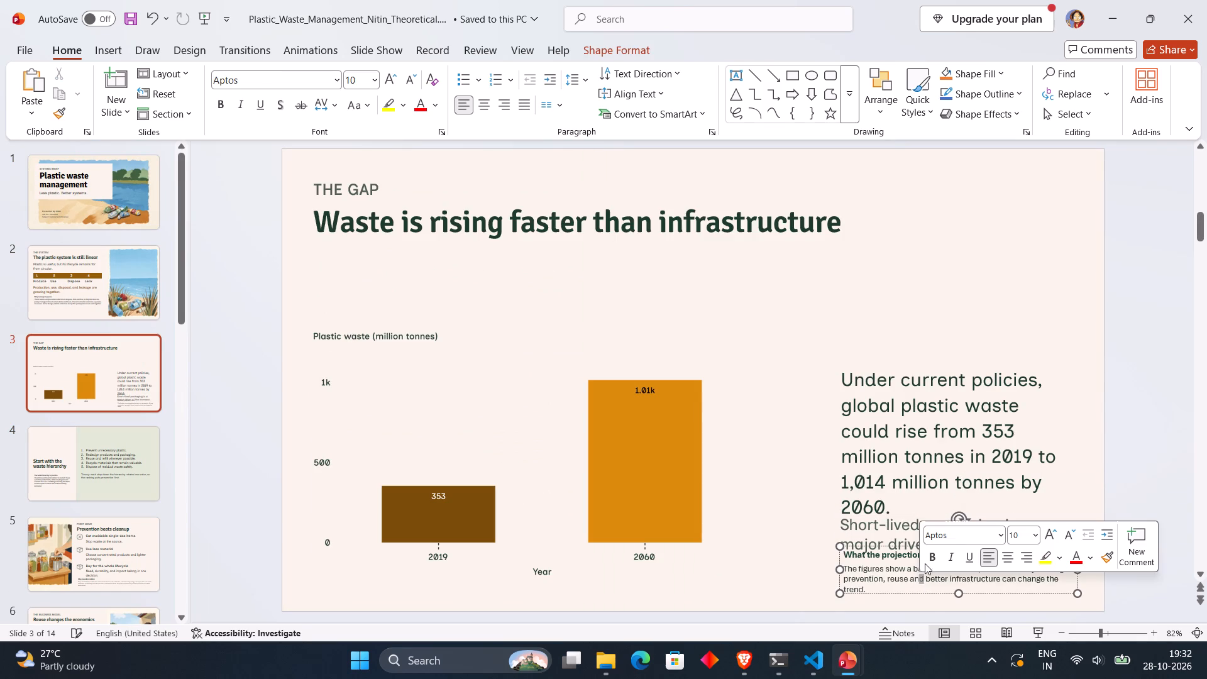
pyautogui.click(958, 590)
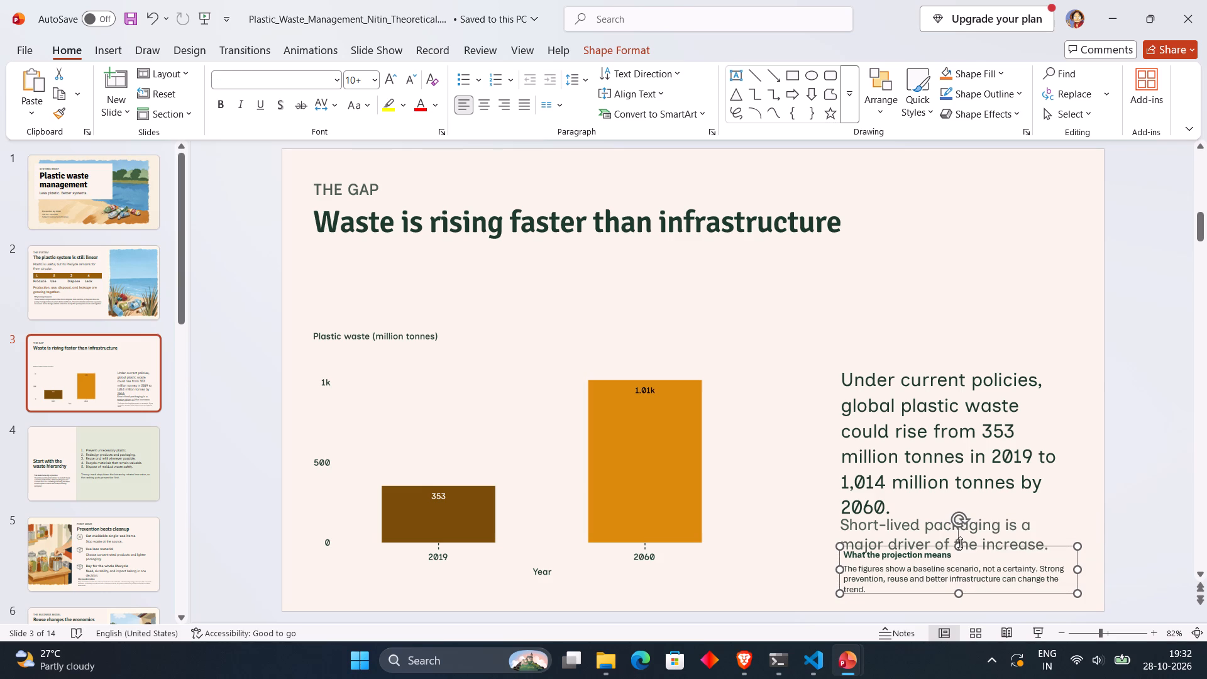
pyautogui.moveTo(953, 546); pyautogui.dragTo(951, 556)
# Move the policy paragraph beside the chart upward and stack the short-lived packaging text and projection note beneath it without overlap.
pyautogui.click(915, 446)
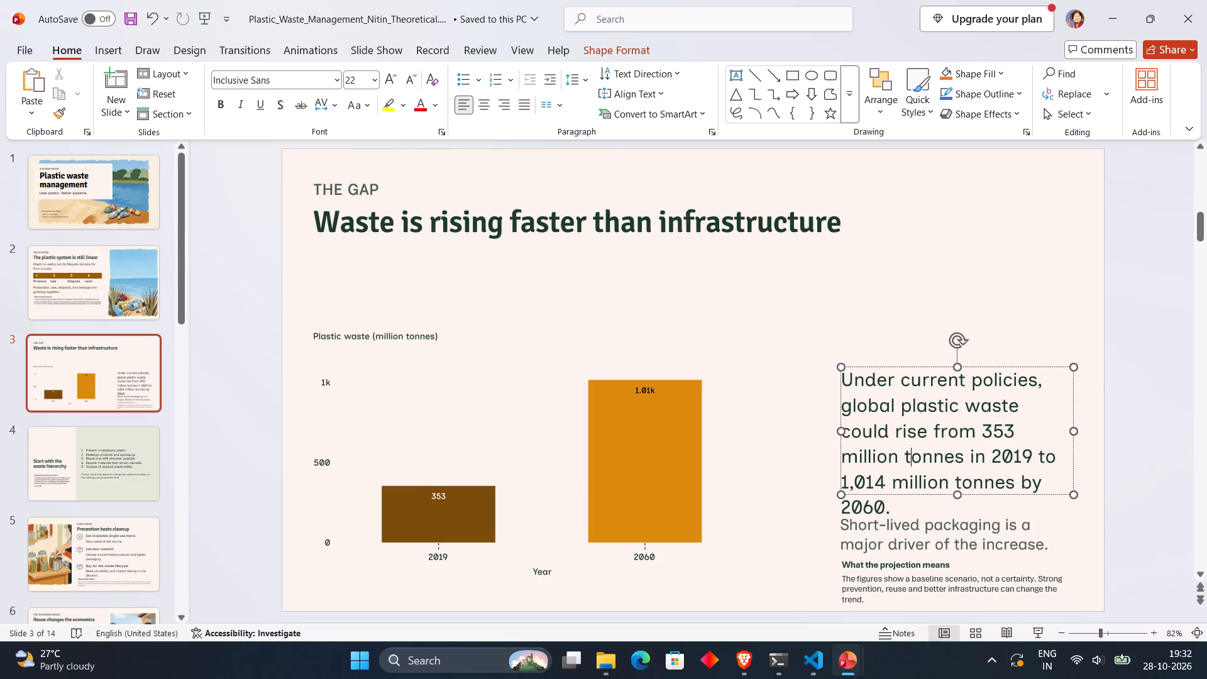
pyautogui.click(969, 368)
pyautogui.moveTo(969, 368); pyautogui.dragTo(967, 338)
pyautogui.click(973, 527)
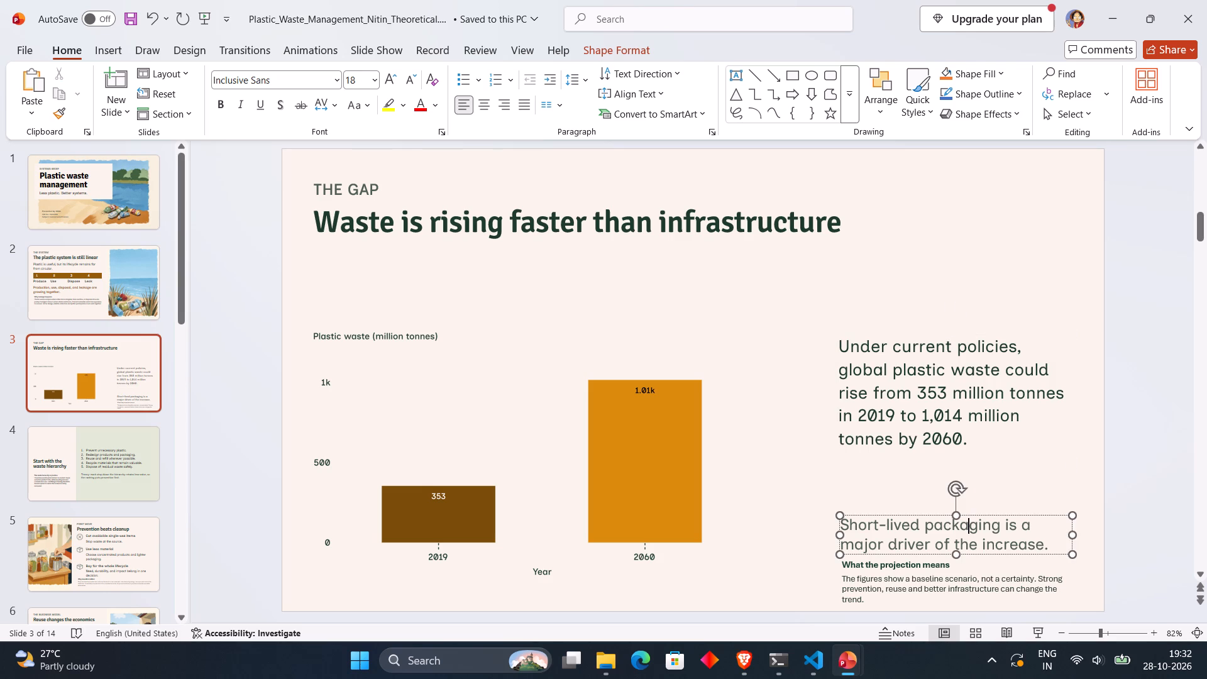
pyautogui.moveTo(974, 513); pyautogui.dragTo(970, 459)
pyautogui.click(956, 563)
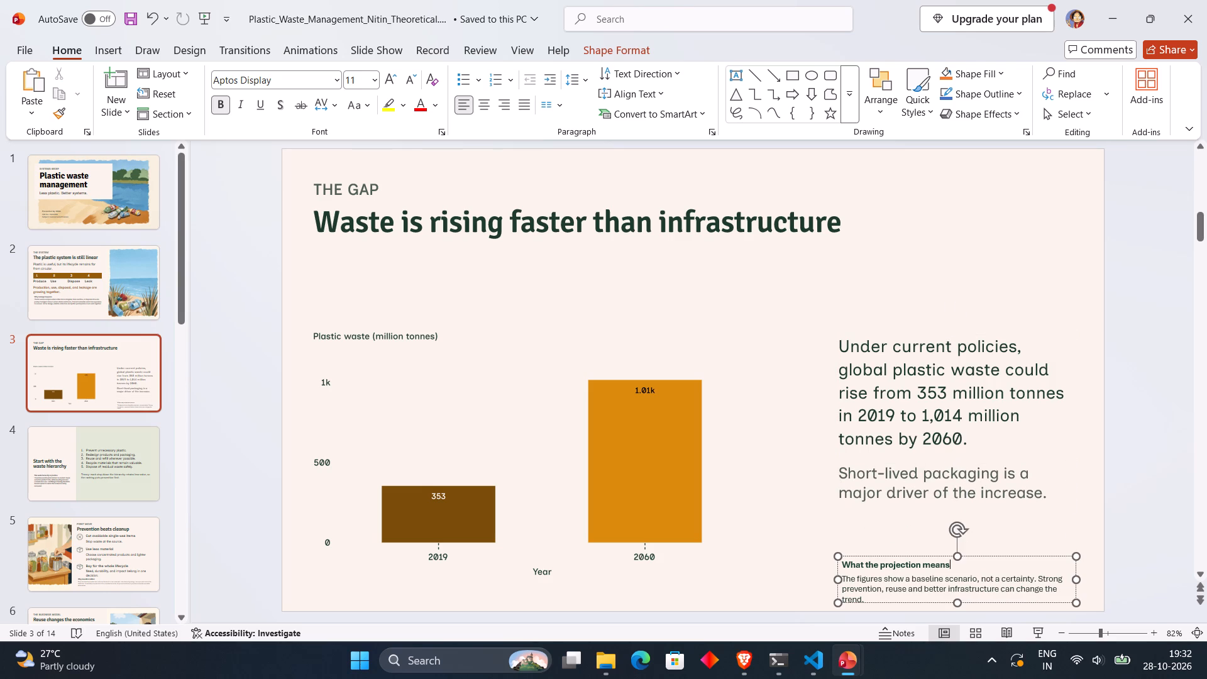
pyautogui.moveTo(972, 555); pyautogui.dragTo(969, 507)
pyautogui.click(791, 428)
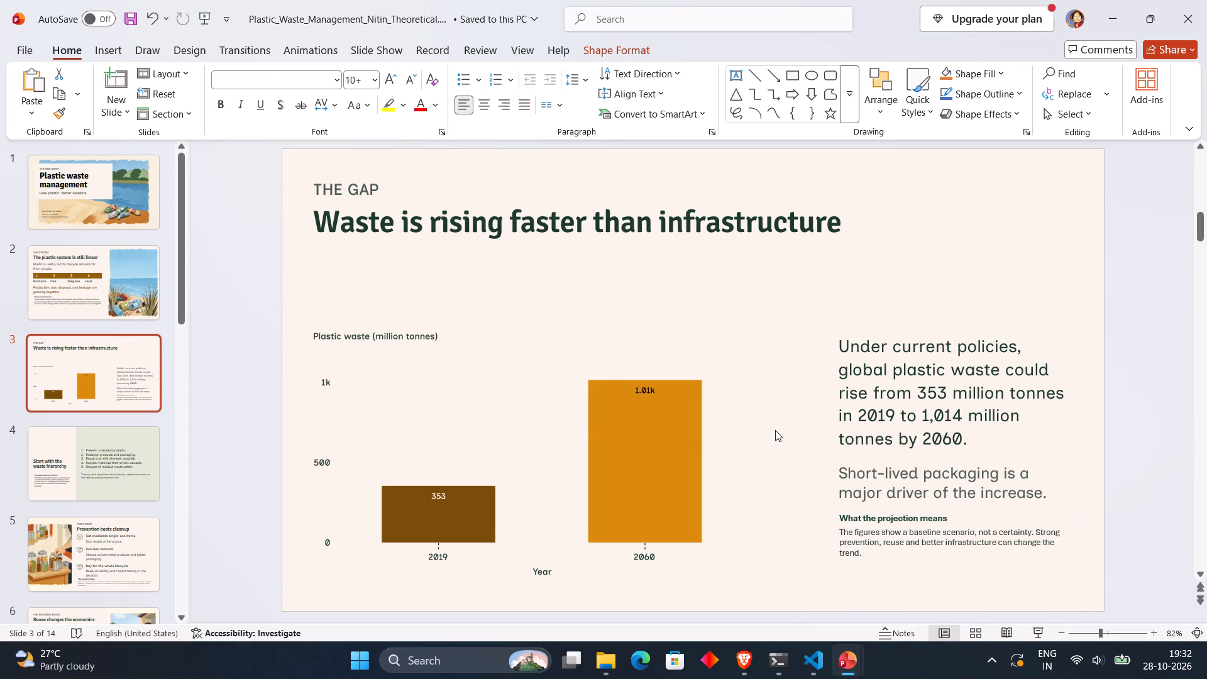
# Skim the Theoretical deck from the waste growth chart slide through the local infrastructure slide to the Plastic Waste Management in India slide.
pyautogui.scroll(1, 764, 431)
pyautogui.scroll(-8, 763, 431)
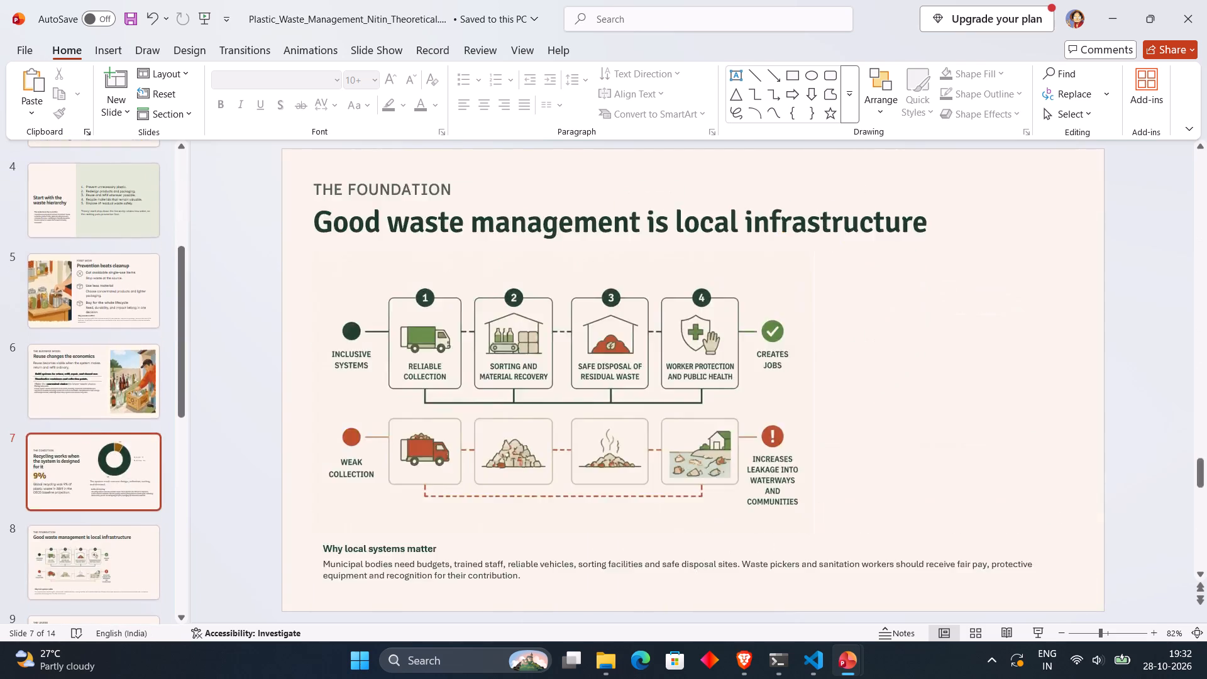
pyautogui.scroll(-13, 766, 437)
pyautogui.scroll(10, 65, 441)
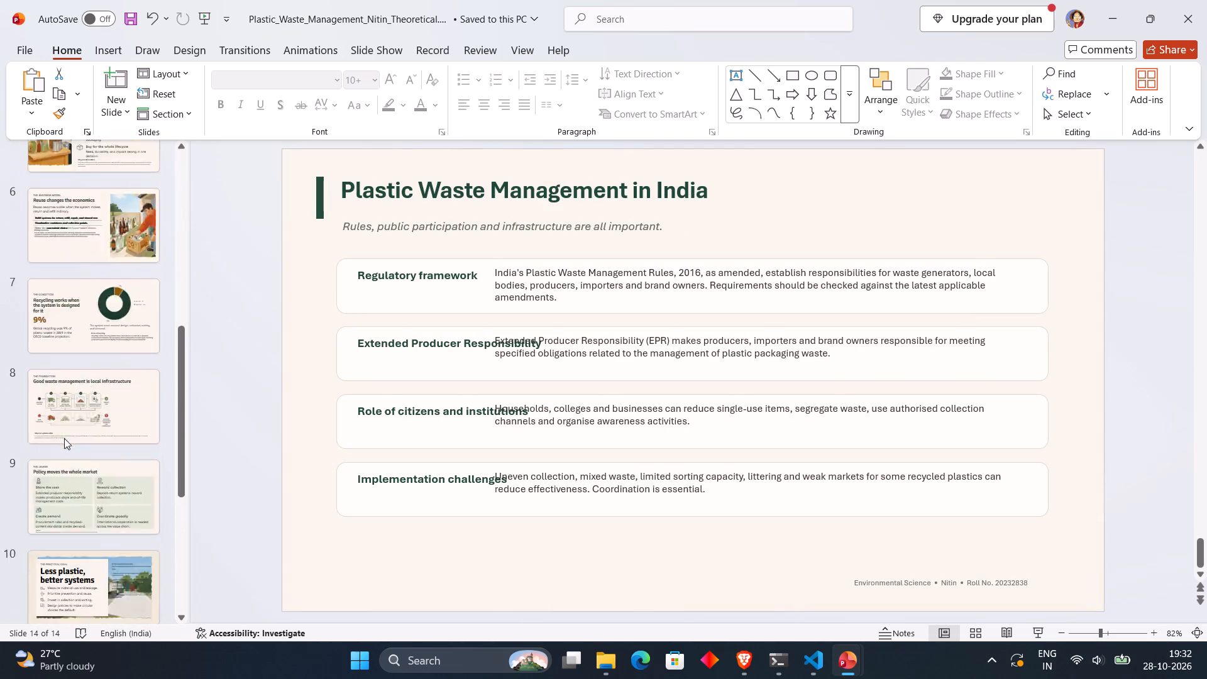
pyautogui.scroll(18, 64, 438)
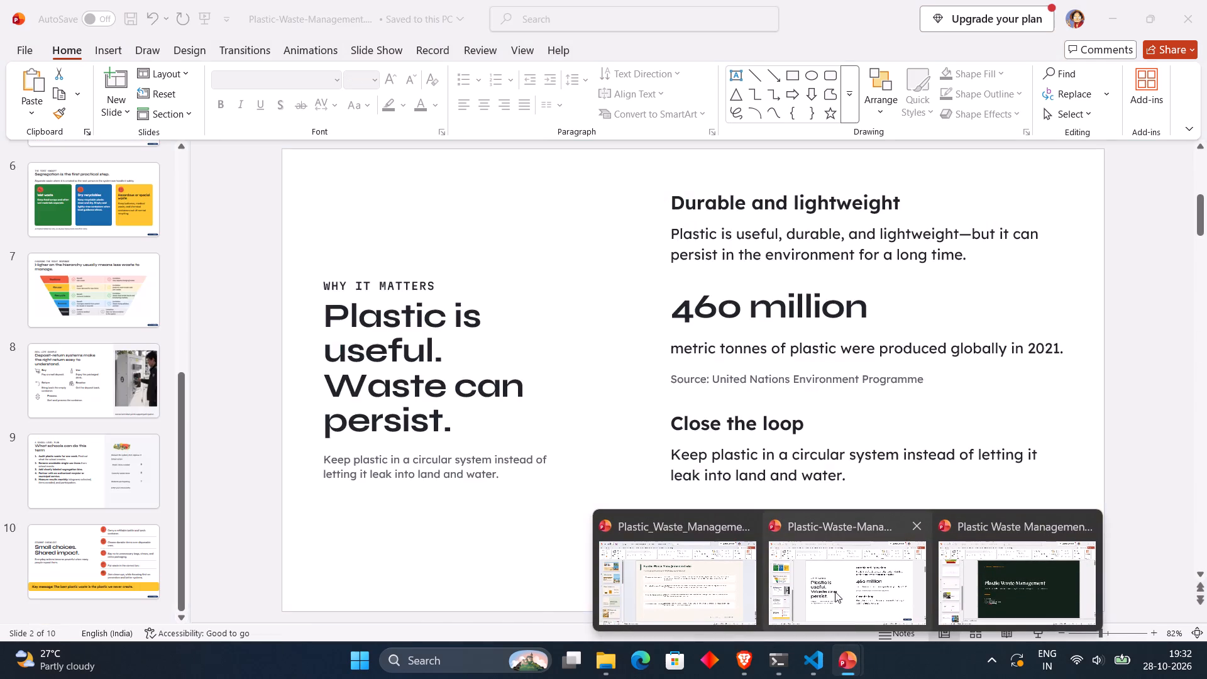
# Switch to the classroom deck and review its title slide, deposit-return example, school plan, Student Checklist and hierarchy slides.
pyautogui.moveTo(855, 593); pyautogui.dragTo(854, 587)
pyautogui.scroll(8, 788, 400)
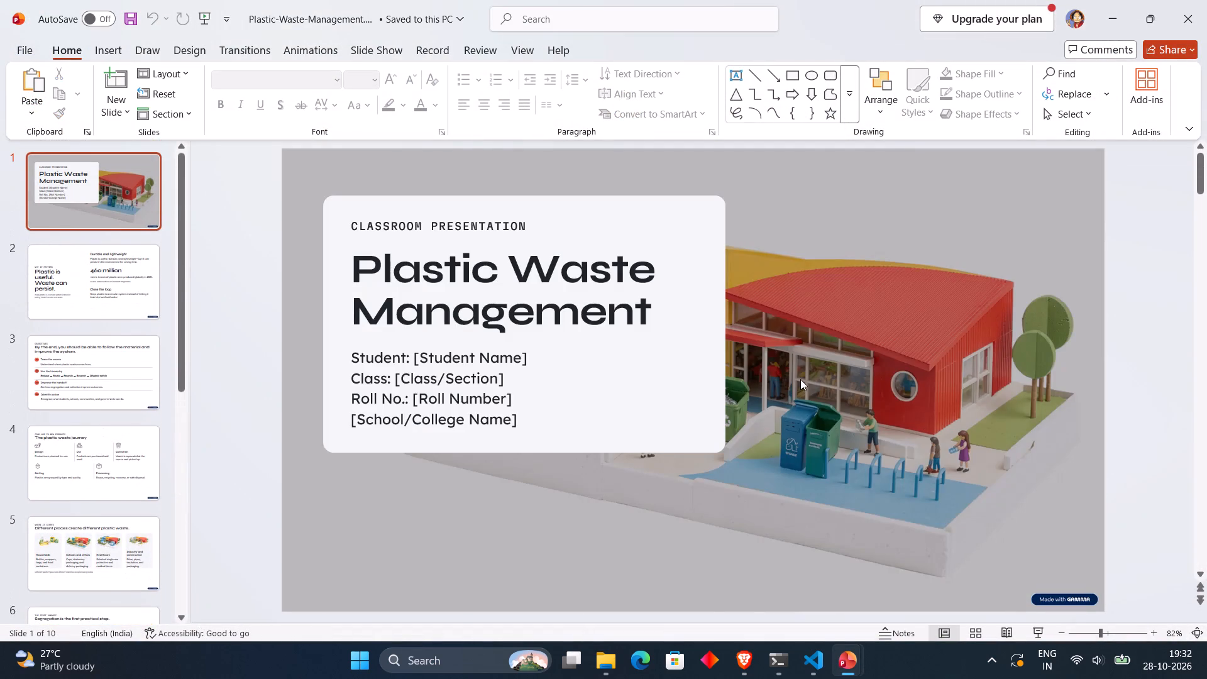
pyautogui.scroll(4, 800, 379)
pyautogui.scroll(-20, 135, 405)
pyautogui.scroll(-1, 135, 405)
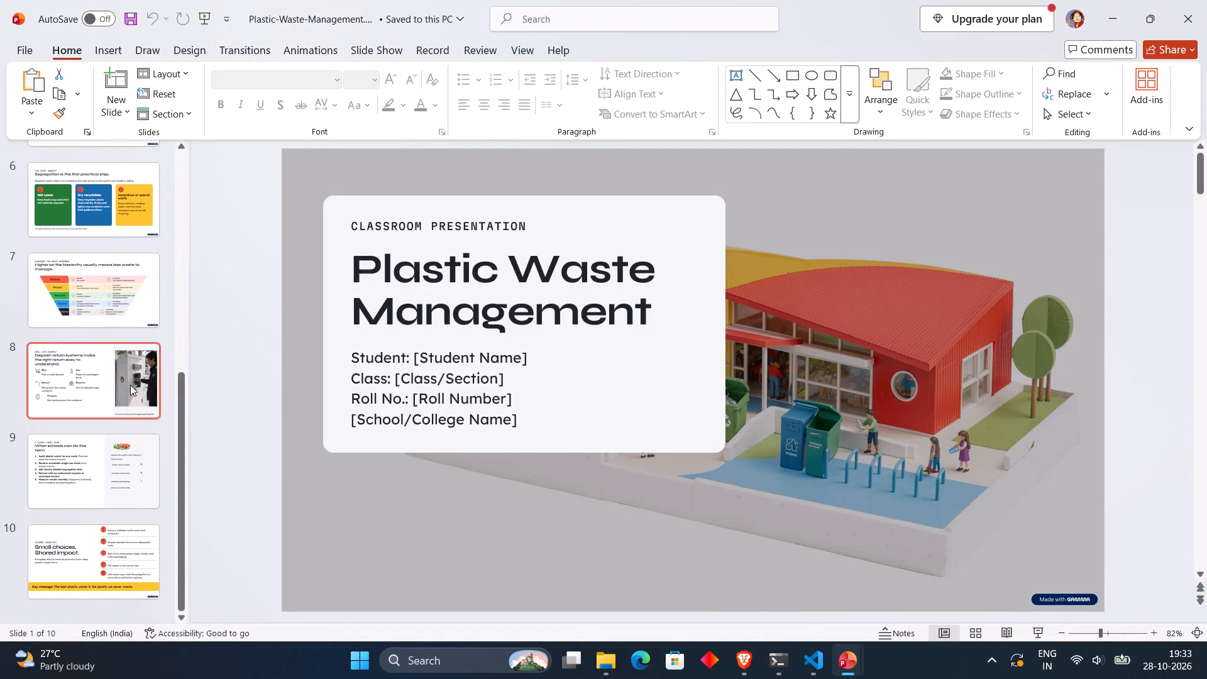
pyautogui.scroll(20, 129, 391)
pyautogui.scroll(5, 129, 391)
pyautogui.scroll(-17, 138, 383)
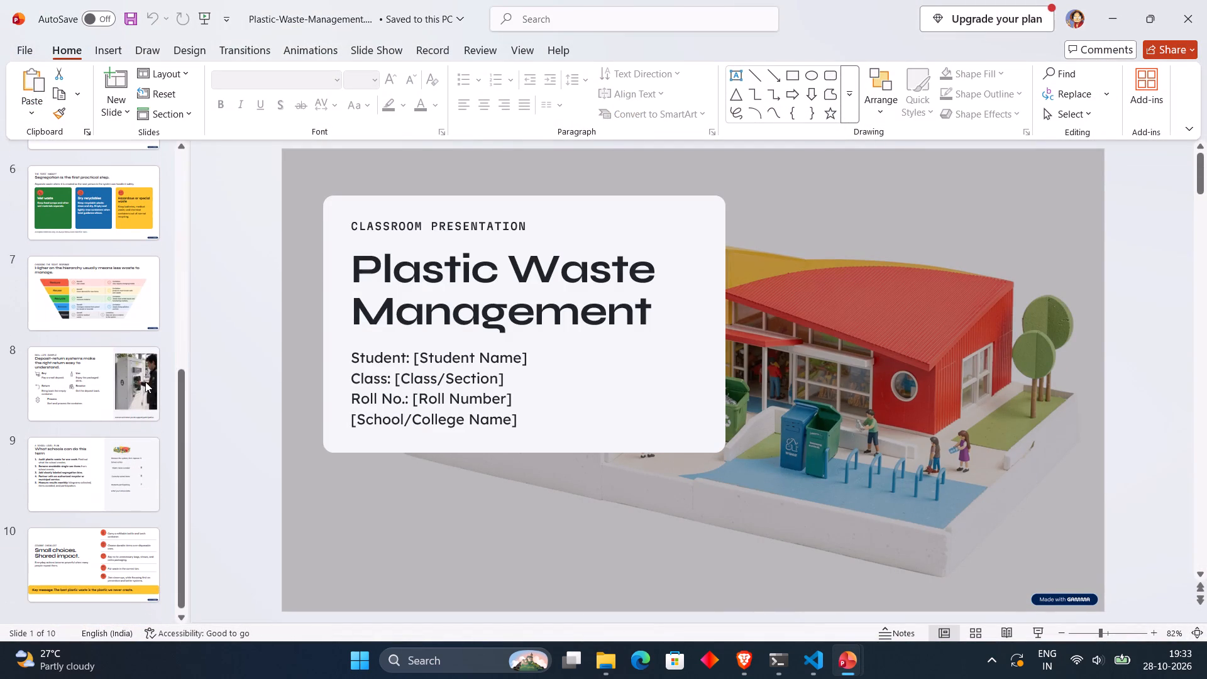
pyautogui.scroll(-5, 145, 382)
pyautogui.click(153, 380)
pyautogui.click(71, 513)
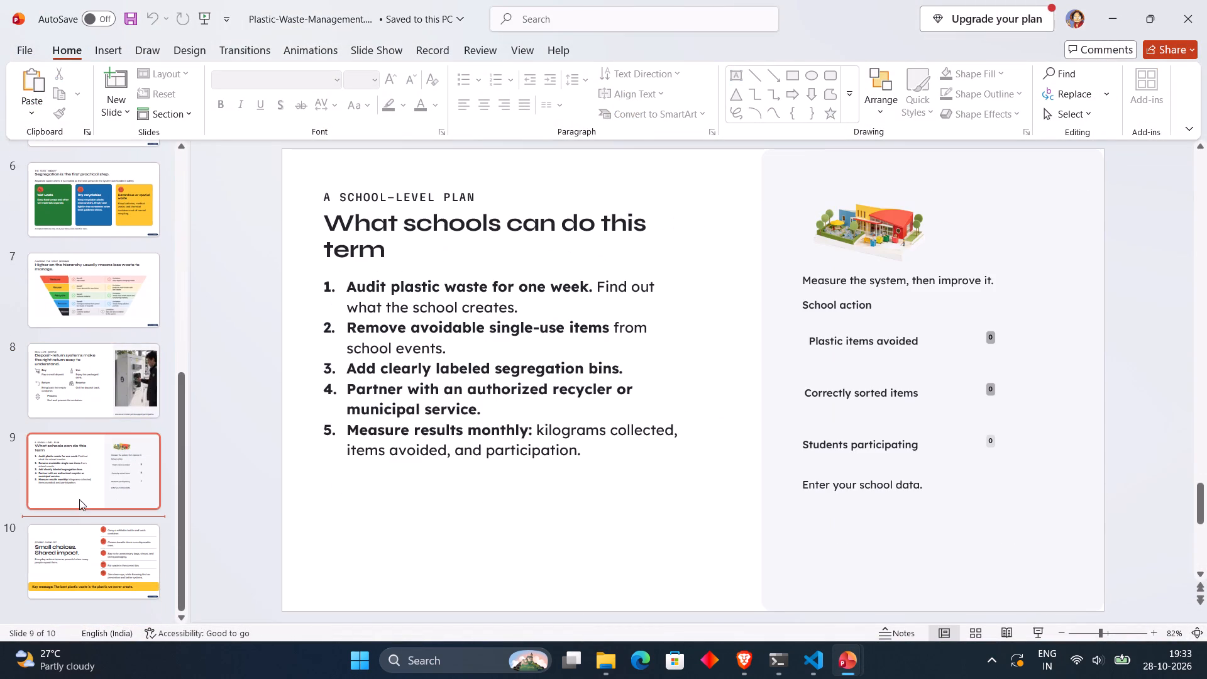
pyautogui.click(125, 541)
pyautogui.click(121, 427)
pyautogui.click(118, 392)
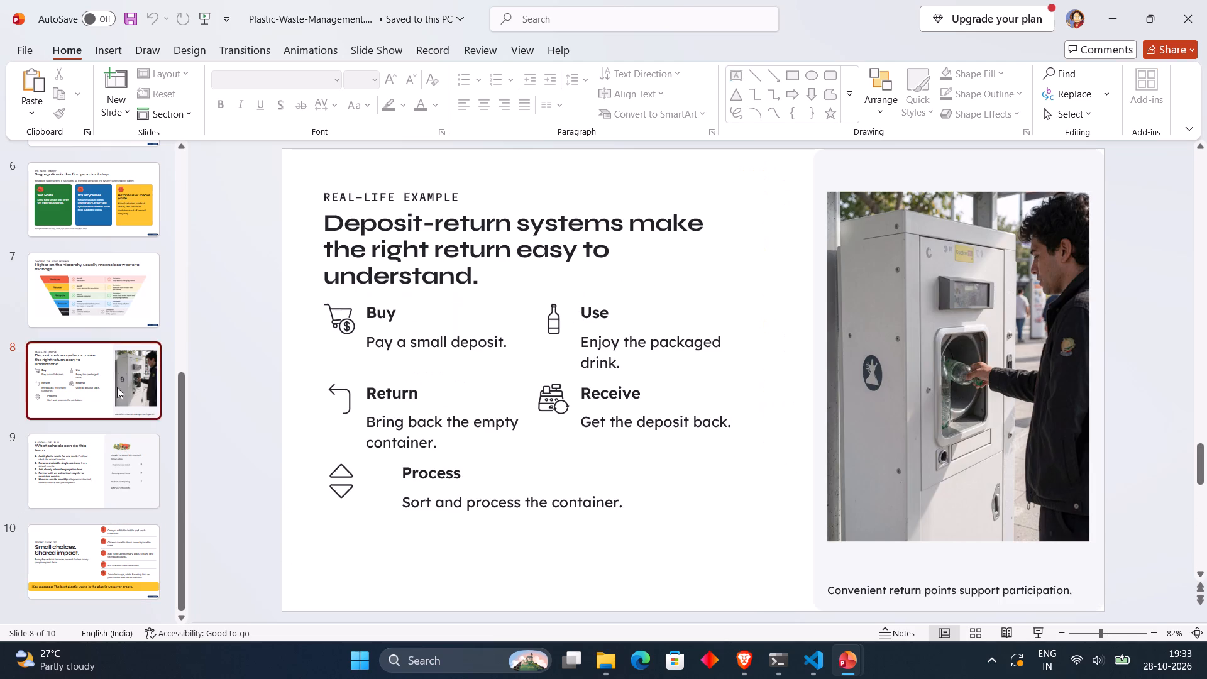
pyautogui.click(104, 294)
# Review the classroom deck's Why It Matters and Objectives slides, followed by its school-level plan and Student Checklist slides.
pyautogui.scroll(18, 96, 288)
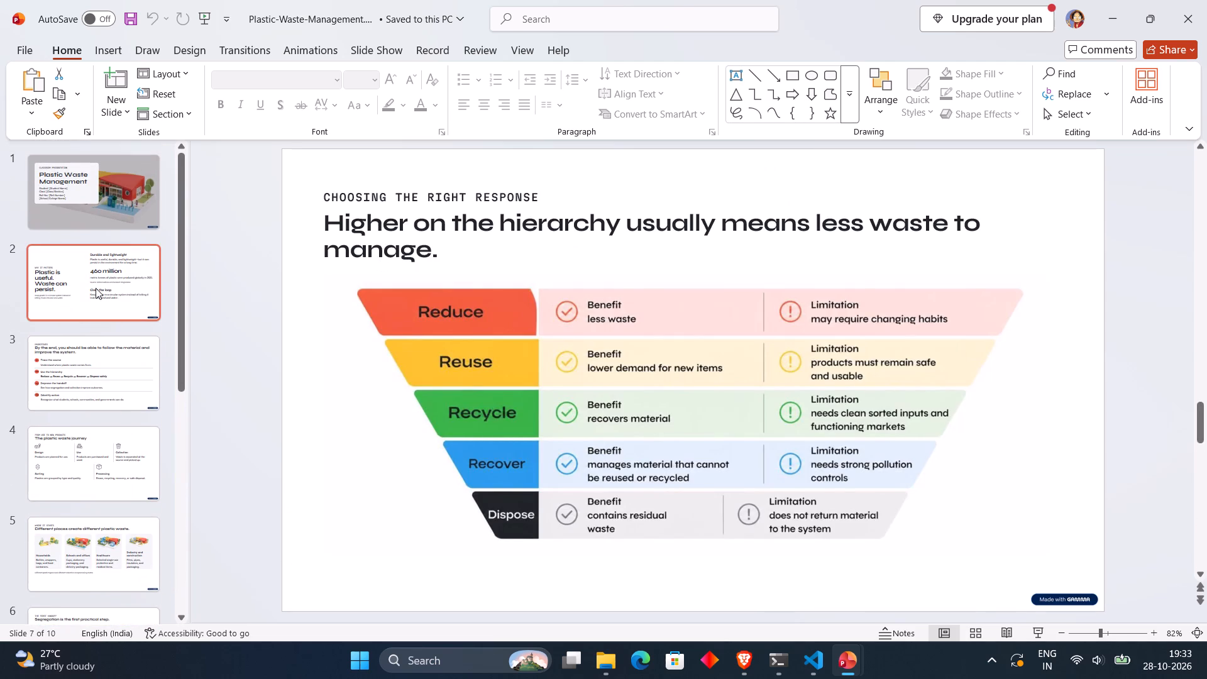
pyautogui.click(96, 288)
pyautogui.click(65, 364)
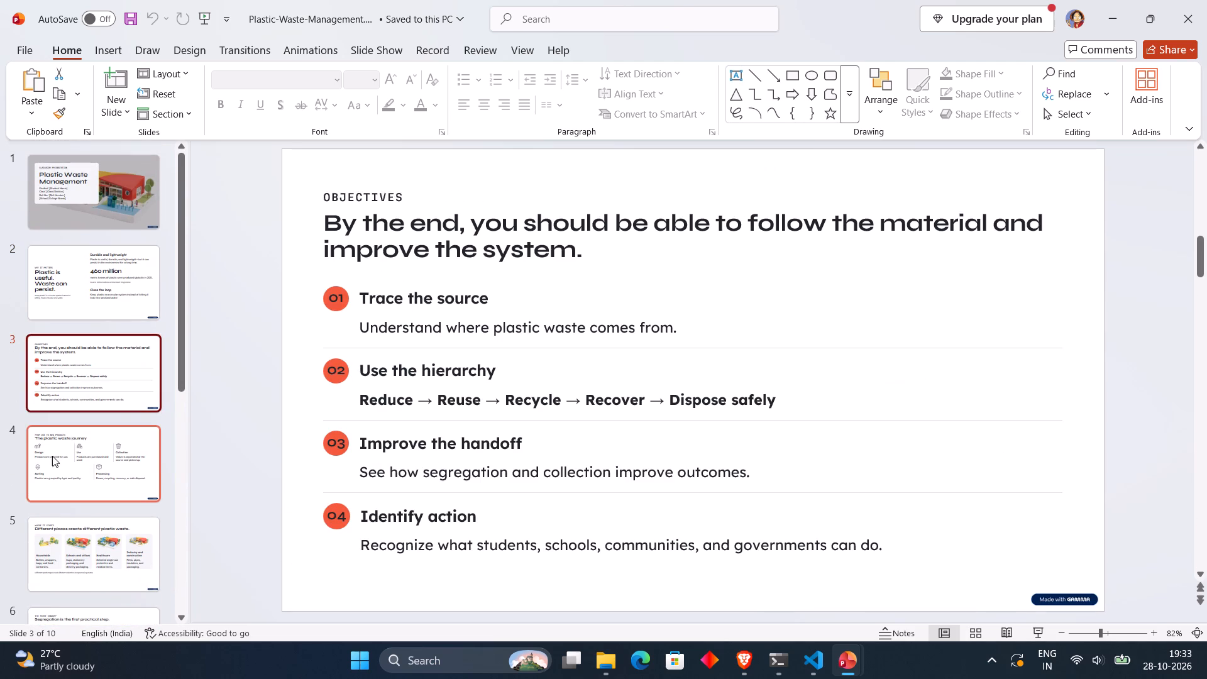
pyautogui.click(133, 283)
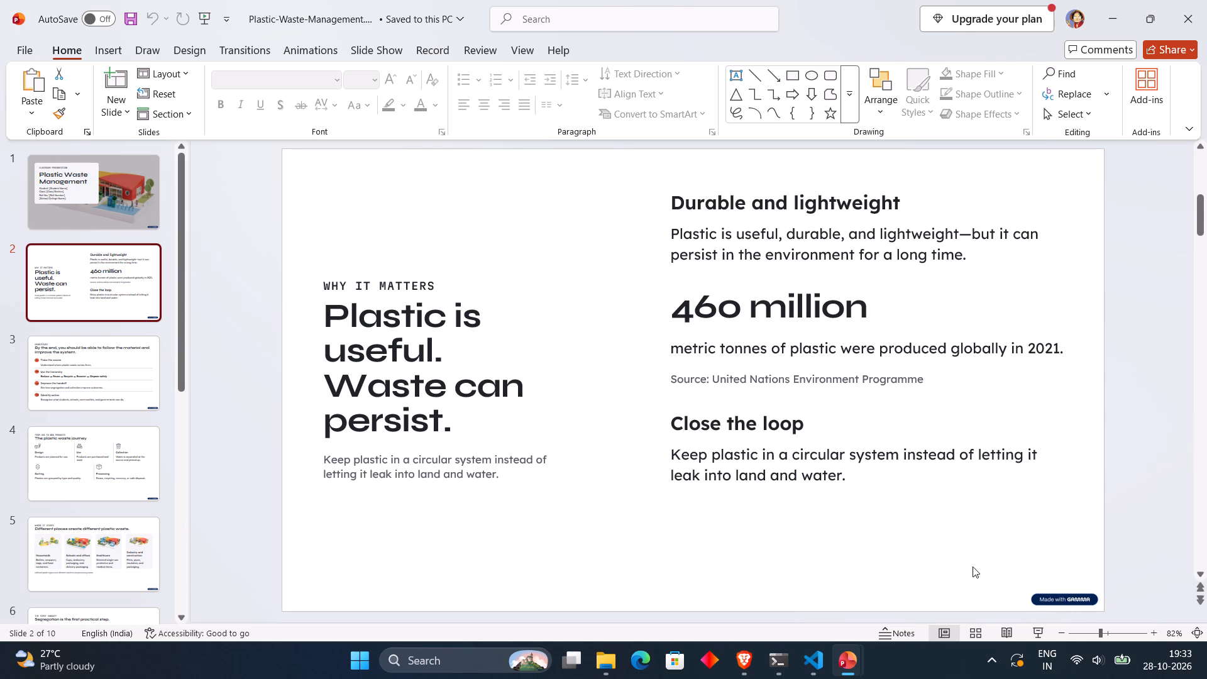
pyautogui.scroll(-20, 92, 356)
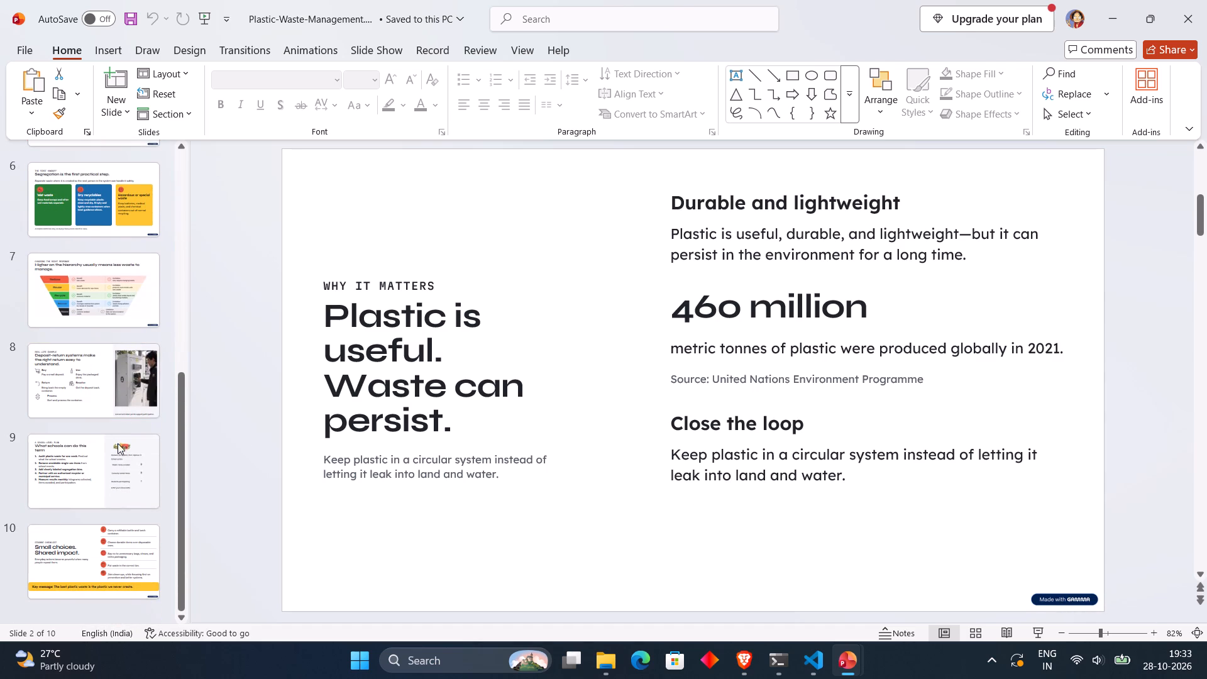
pyautogui.click(114, 453)
pyautogui.click(102, 597)
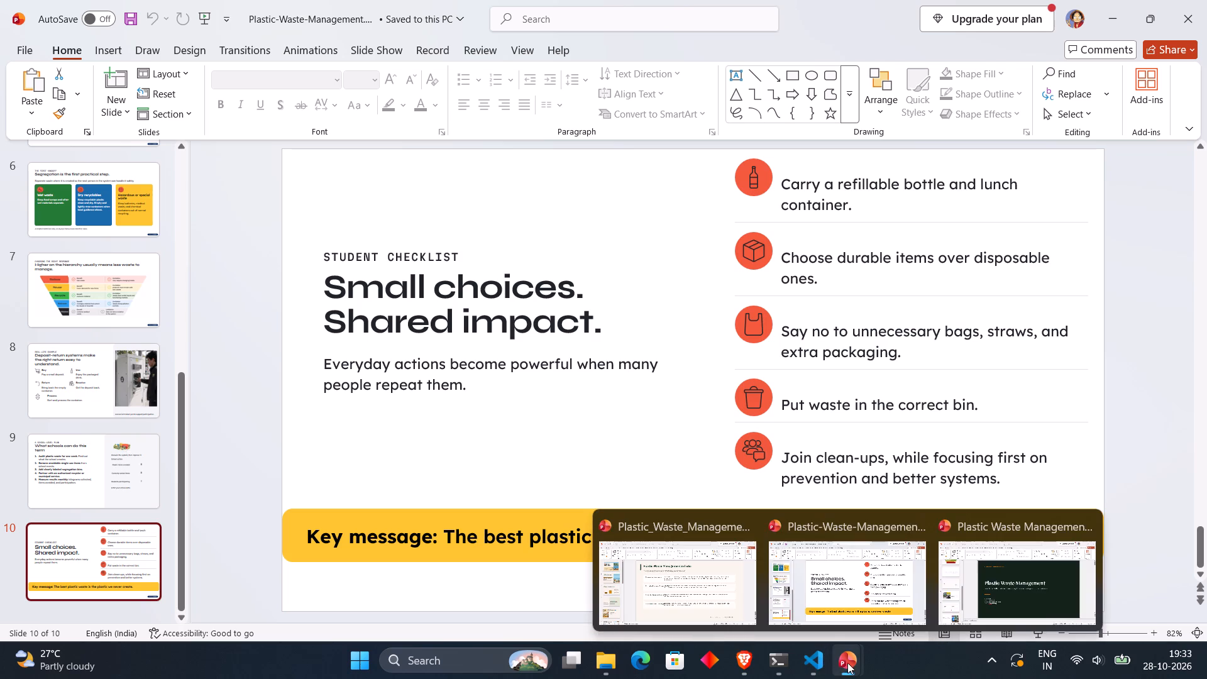
# Switch to the dark-titled Plastic Waste Management (1) deck and look over its thumbnails, linear system slide and title slide.
pyautogui.click(989, 588)
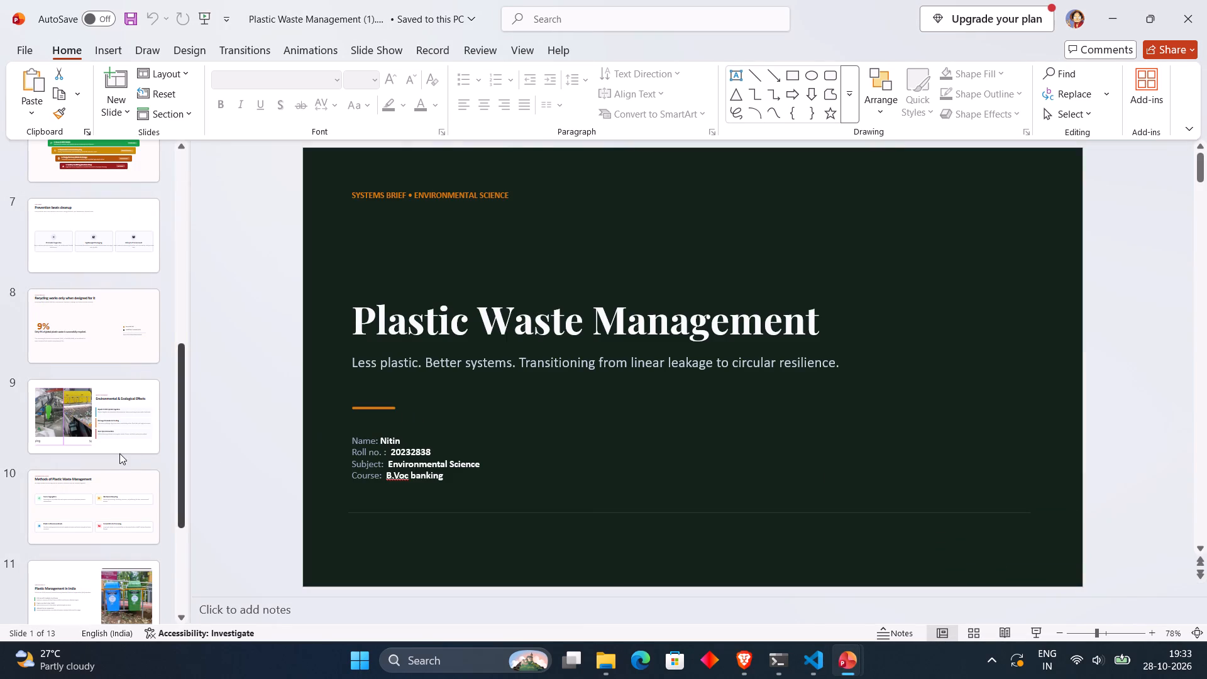
pyautogui.scroll(-20, 115, 453)
pyautogui.scroll(20, 130, 441)
pyautogui.scroll(4, 130, 441)
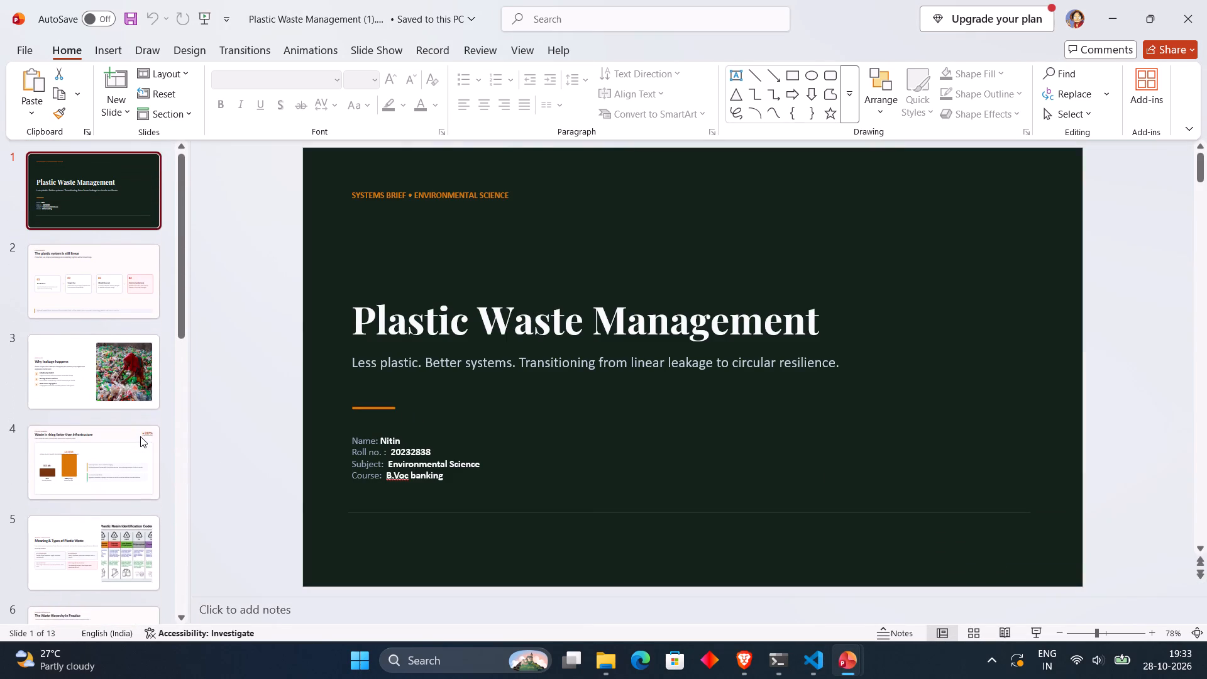
pyautogui.scroll(3, 140, 436)
pyautogui.click(69, 250)
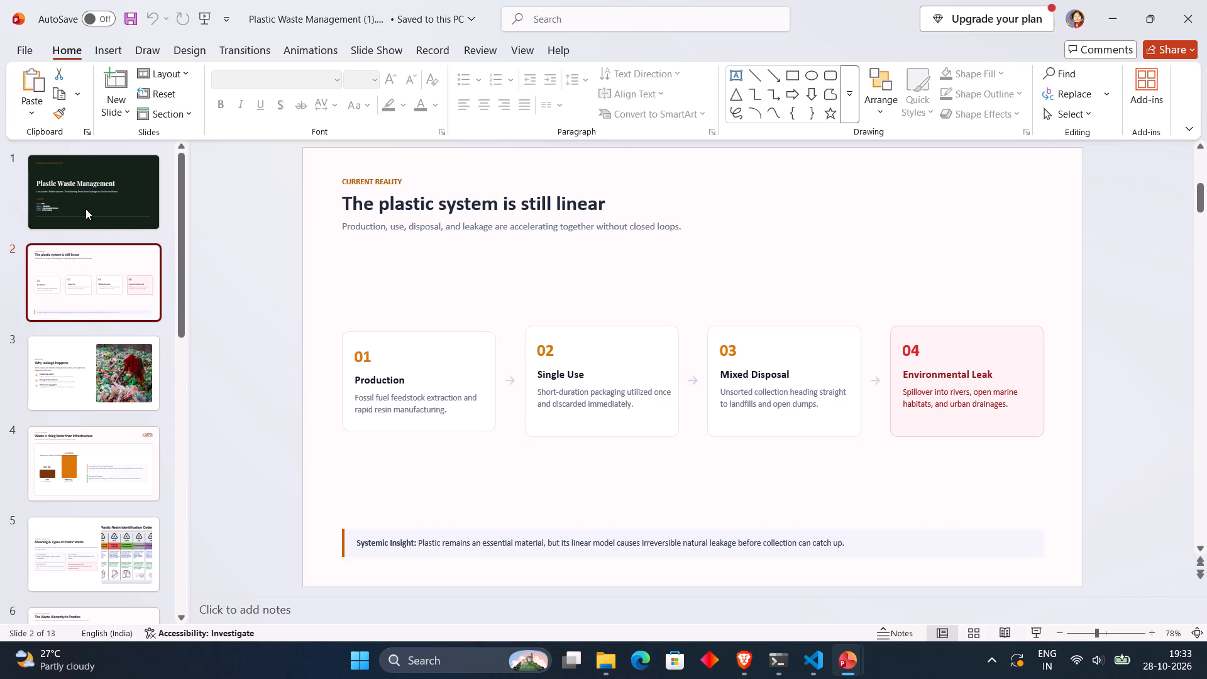
pyautogui.click(94, 189)
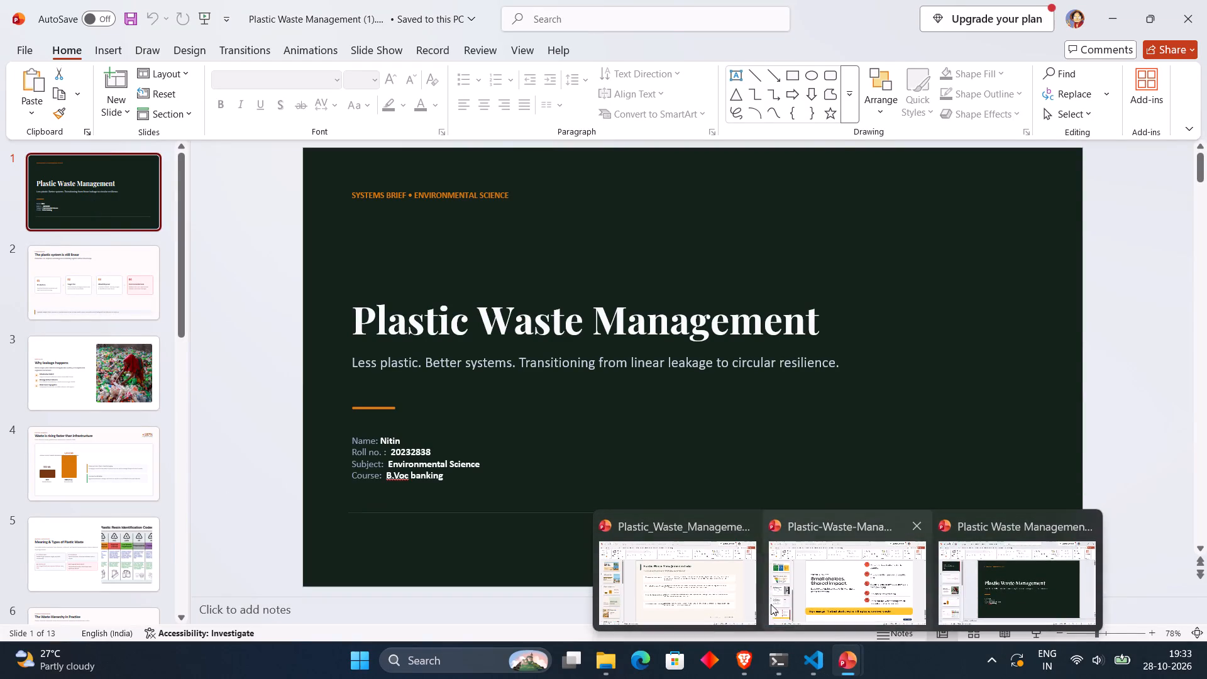
# Return to the Theoretical deck and view its title slide.
pyautogui.click(708, 585)
pyautogui.scroll(15, 7, 319)
pyautogui.click(136, 190)
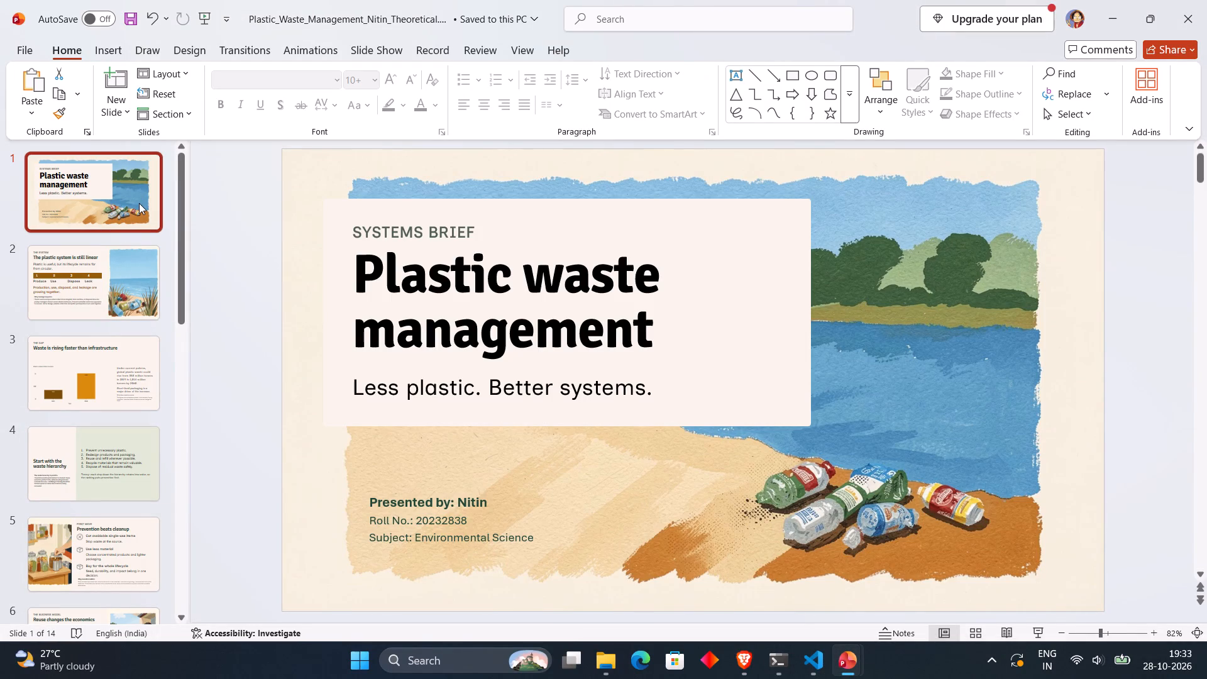
pyautogui.scroll(-1, 760, 487)
pyautogui.scroll(1, 760, 486)
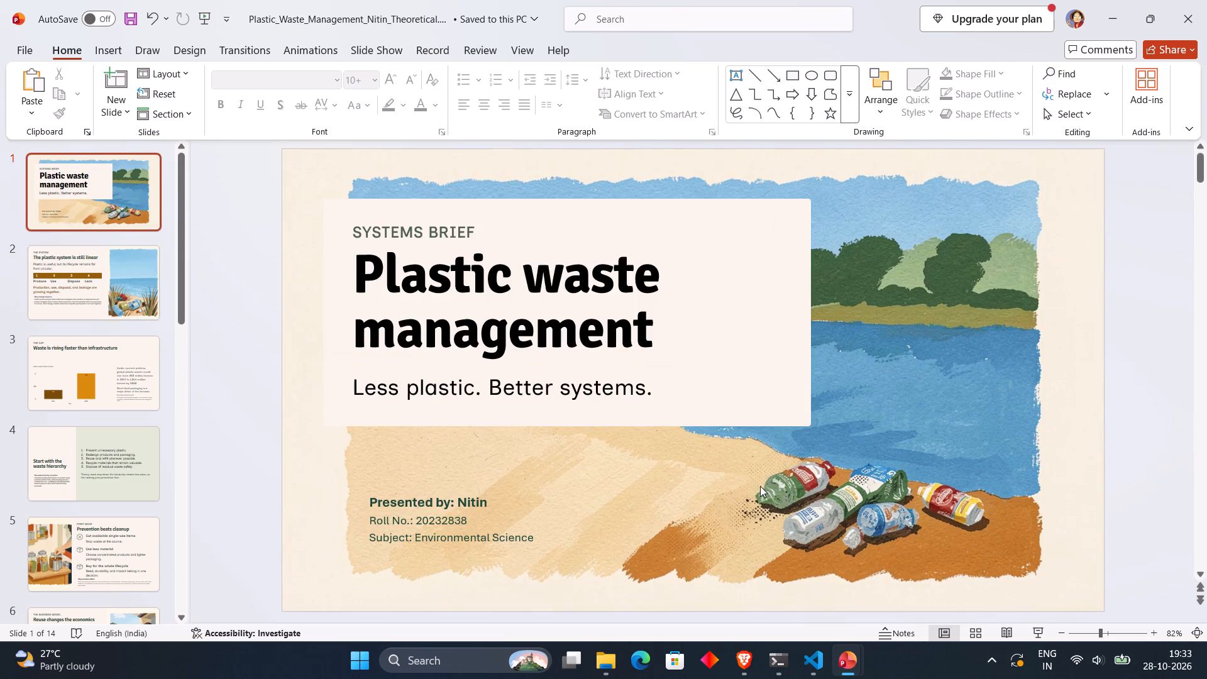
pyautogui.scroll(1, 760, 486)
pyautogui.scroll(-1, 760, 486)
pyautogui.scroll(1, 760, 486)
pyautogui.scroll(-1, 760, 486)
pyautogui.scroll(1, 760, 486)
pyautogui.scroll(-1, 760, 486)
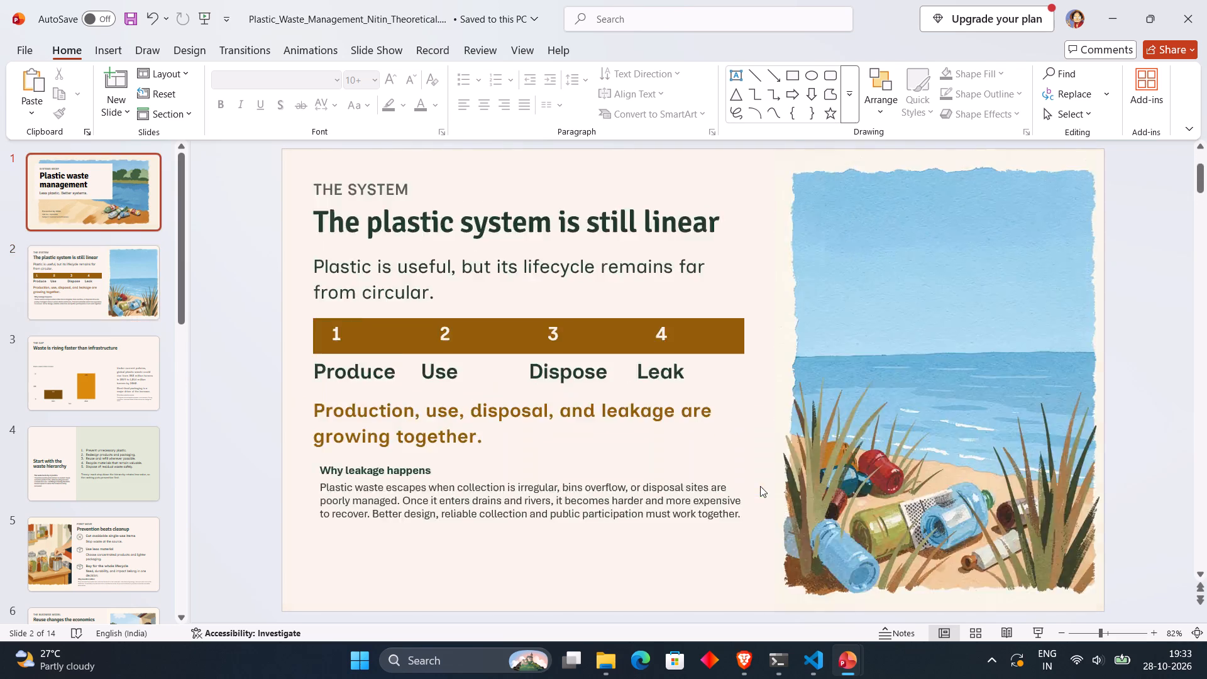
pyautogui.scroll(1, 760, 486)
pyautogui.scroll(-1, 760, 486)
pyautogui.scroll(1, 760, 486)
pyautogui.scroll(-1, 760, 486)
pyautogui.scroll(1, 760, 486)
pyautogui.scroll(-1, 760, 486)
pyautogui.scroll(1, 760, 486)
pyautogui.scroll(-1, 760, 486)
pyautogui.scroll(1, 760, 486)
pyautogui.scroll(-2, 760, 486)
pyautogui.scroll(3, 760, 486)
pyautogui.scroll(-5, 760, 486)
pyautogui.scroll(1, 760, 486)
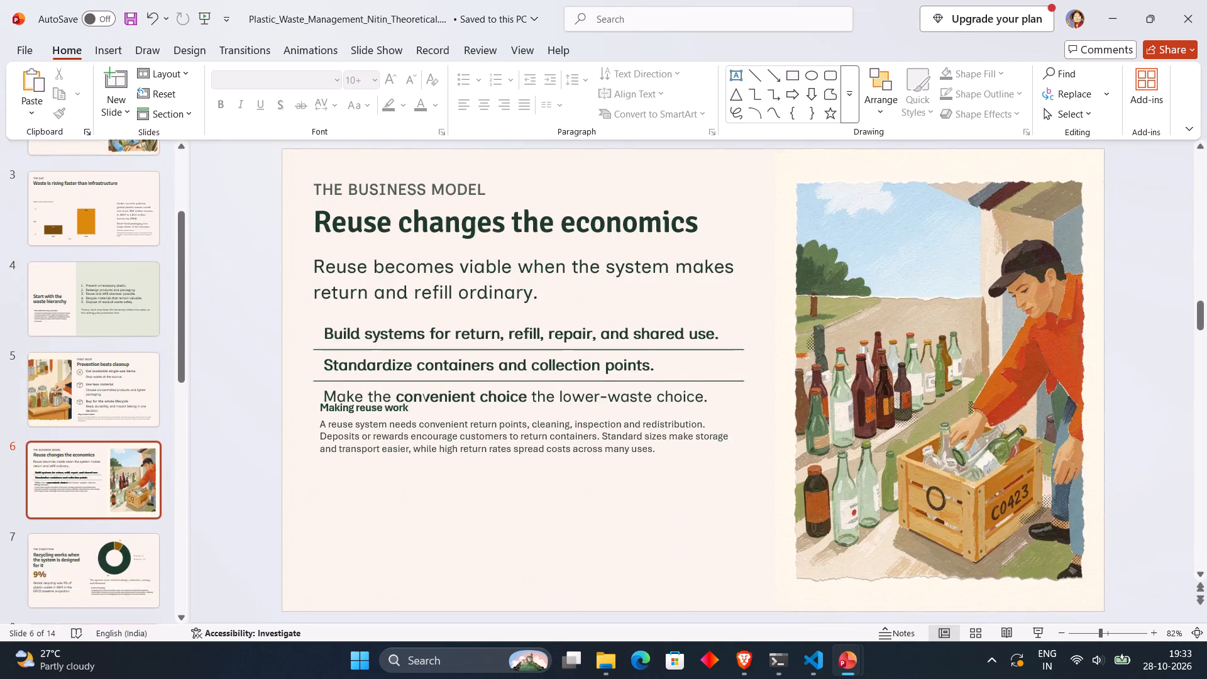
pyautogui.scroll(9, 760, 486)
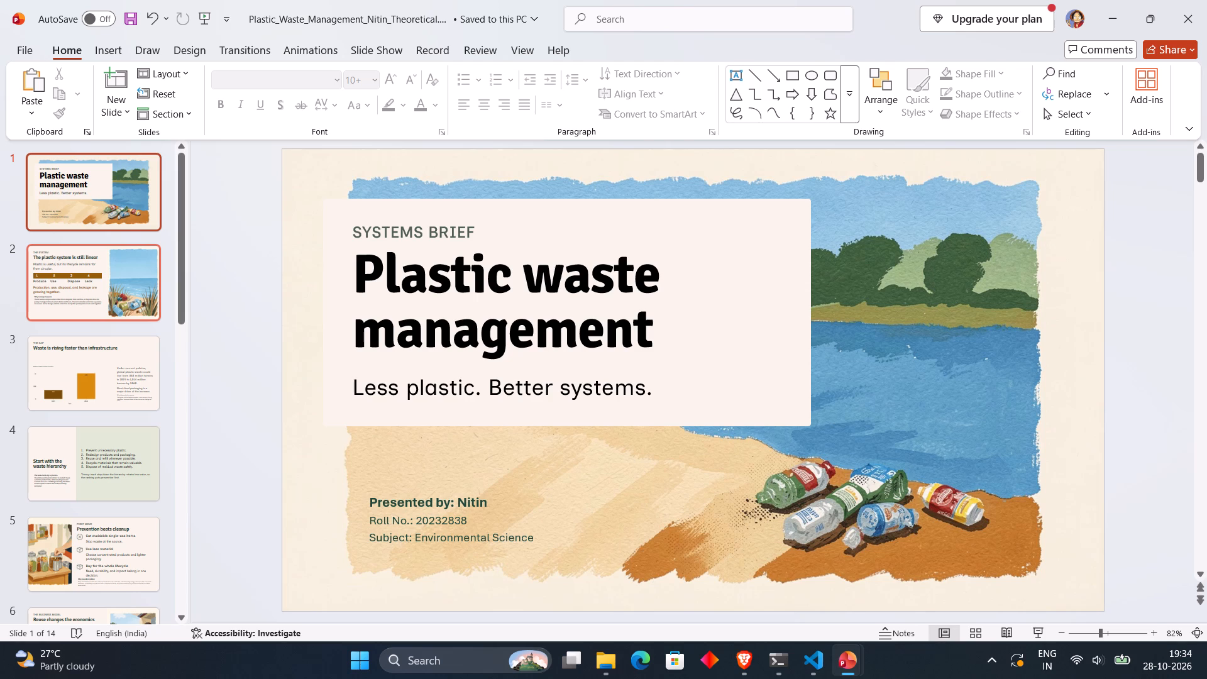
# Review the Theoretical deck backwards from the Plastic Waste Management in India slide through the infrastructure and prevention slides to the title slide.
pyautogui.scroll(-18, 62, 433)
pyautogui.scroll(-4, 60, 406)
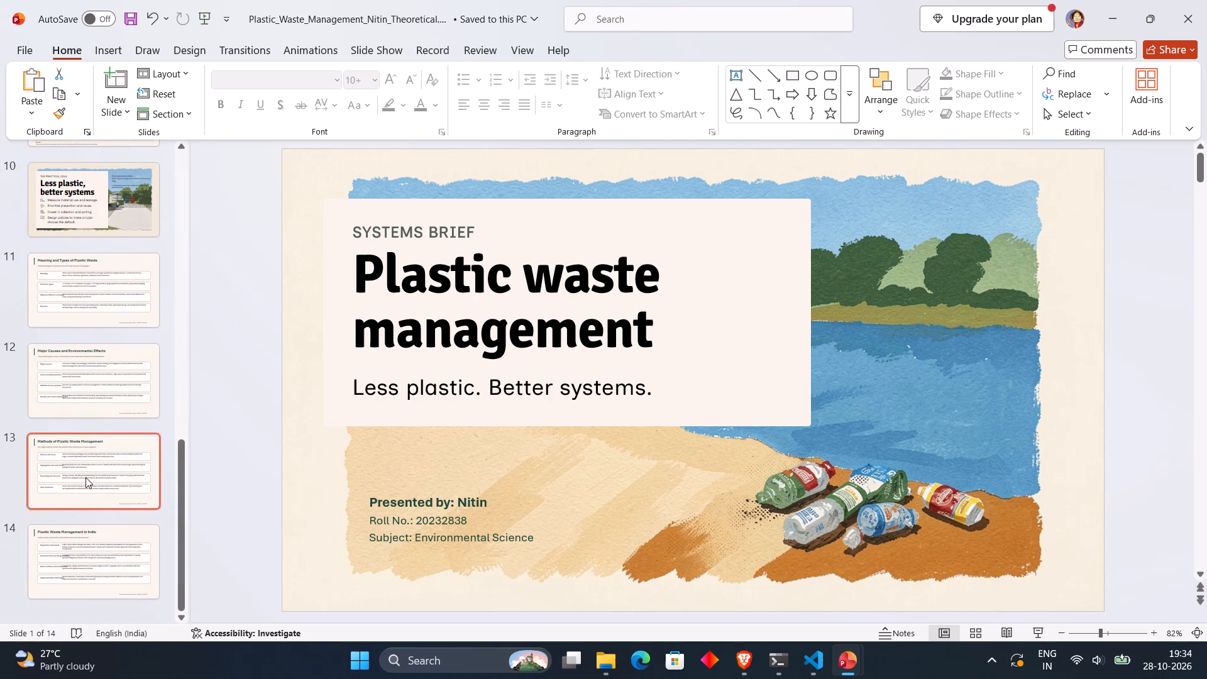
pyautogui.click(89, 538)
pyautogui.scroll(6, 75, 434)
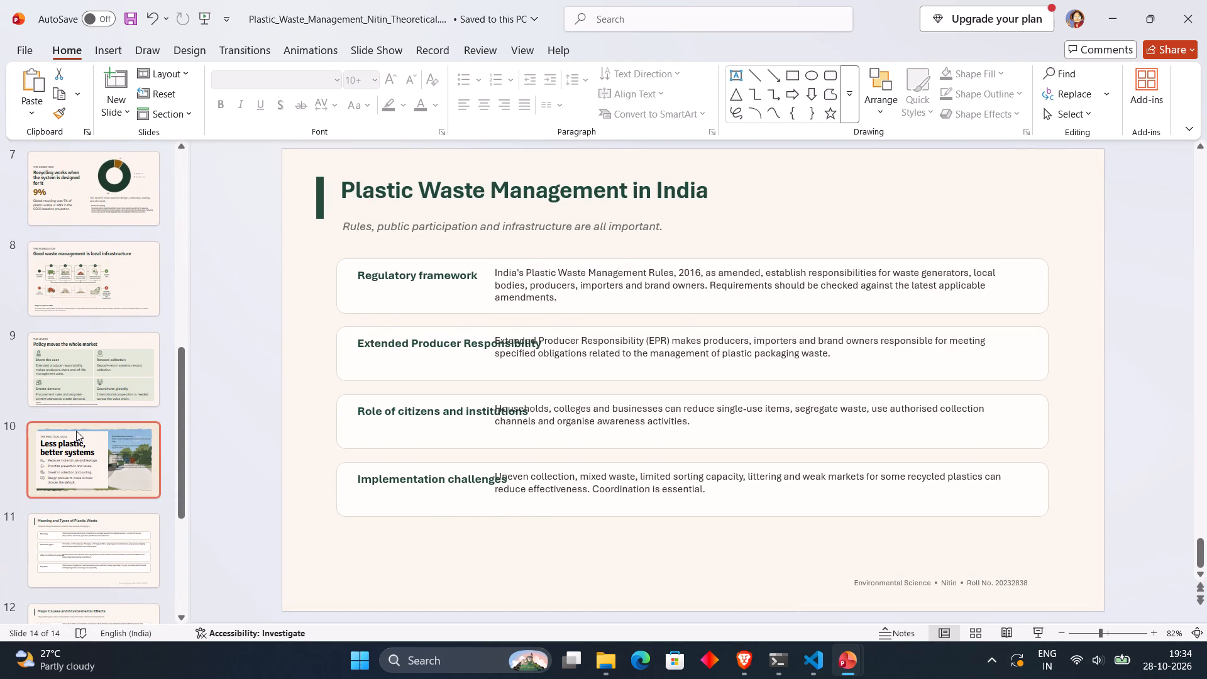
pyautogui.click(76, 431)
pyautogui.scroll(3, 76, 430)
pyautogui.click(83, 444)
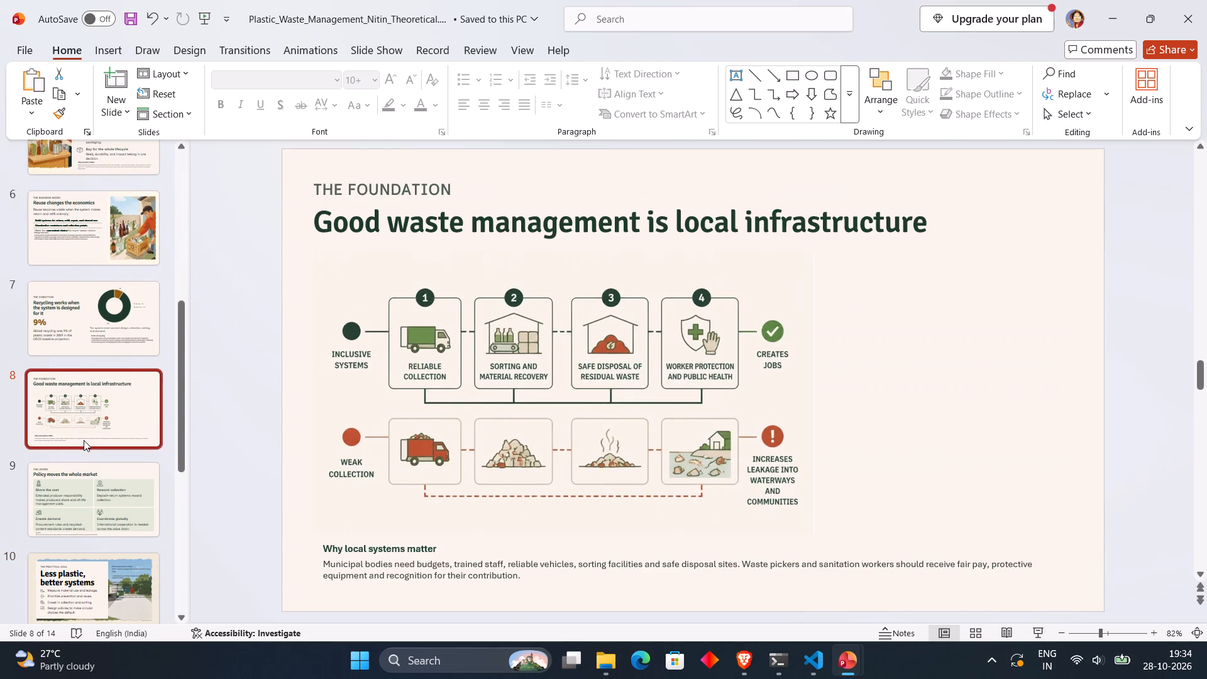
pyautogui.scroll(6, 84, 440)
pyautogui.click(98, 472)
pyautogui.click(90, 408)
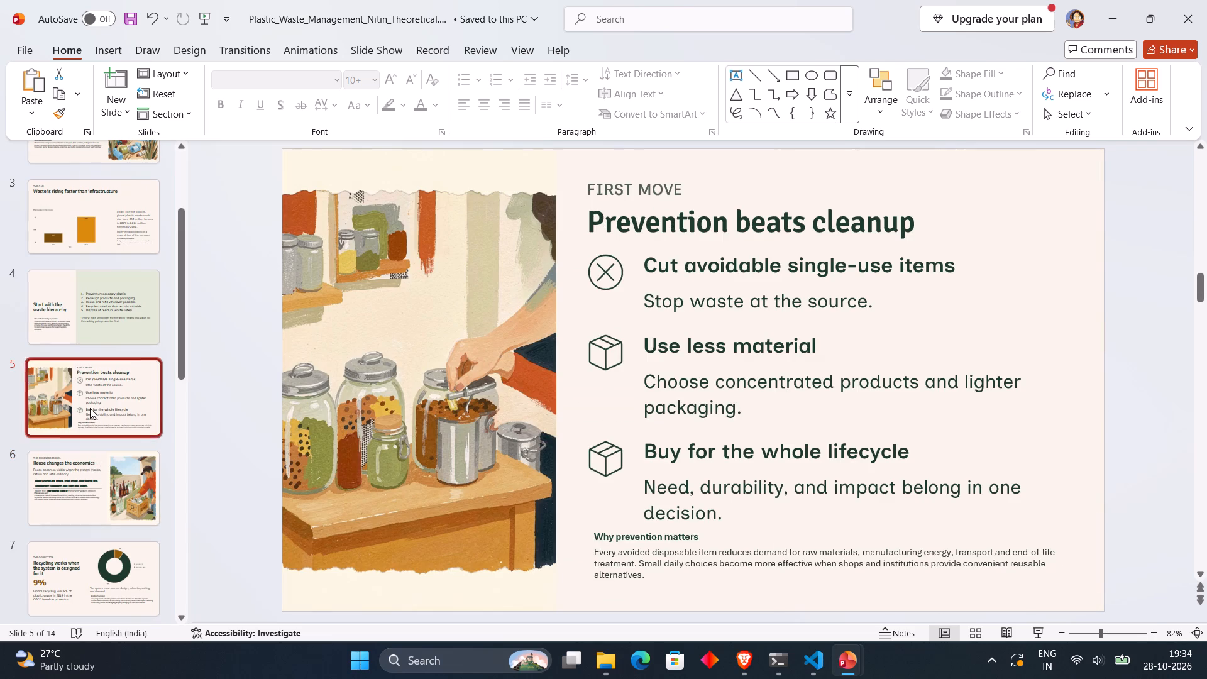
pyautogui.scroll(15, 90, 407)
pyautogui.click(10, 190)
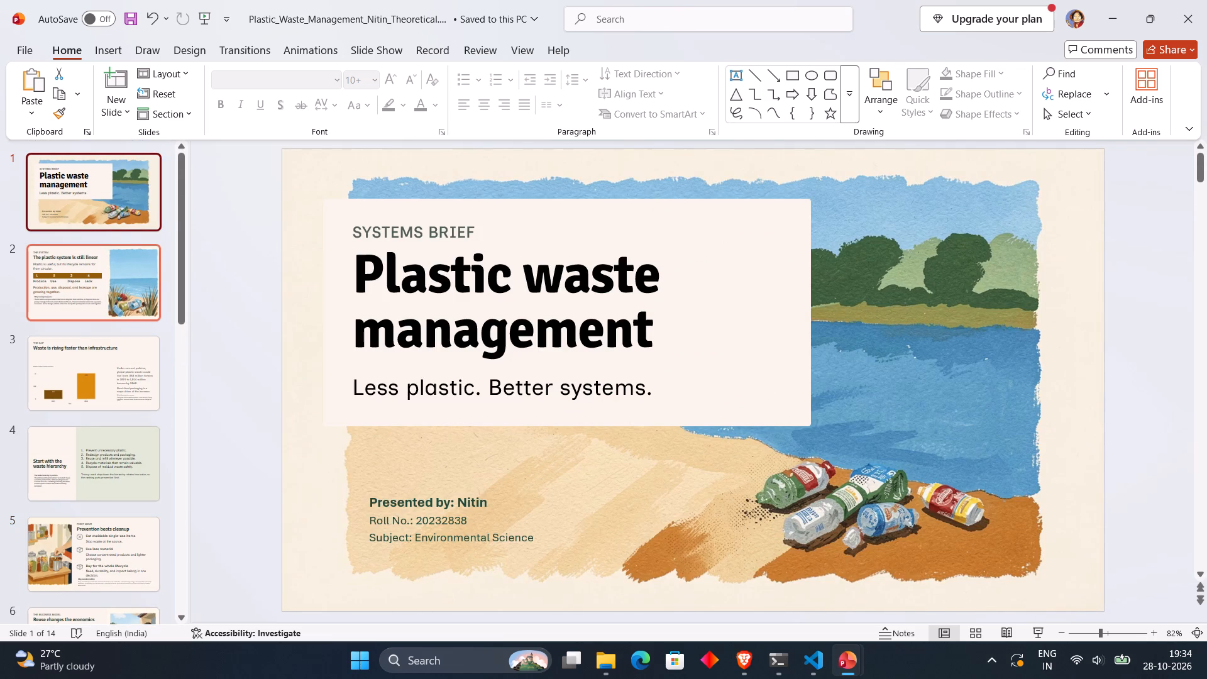
# Review the Theoretical deck forwards from its title slide to the Plastic Waste Management in India slide.
pyautogui.scroll(-8, 460, 496)
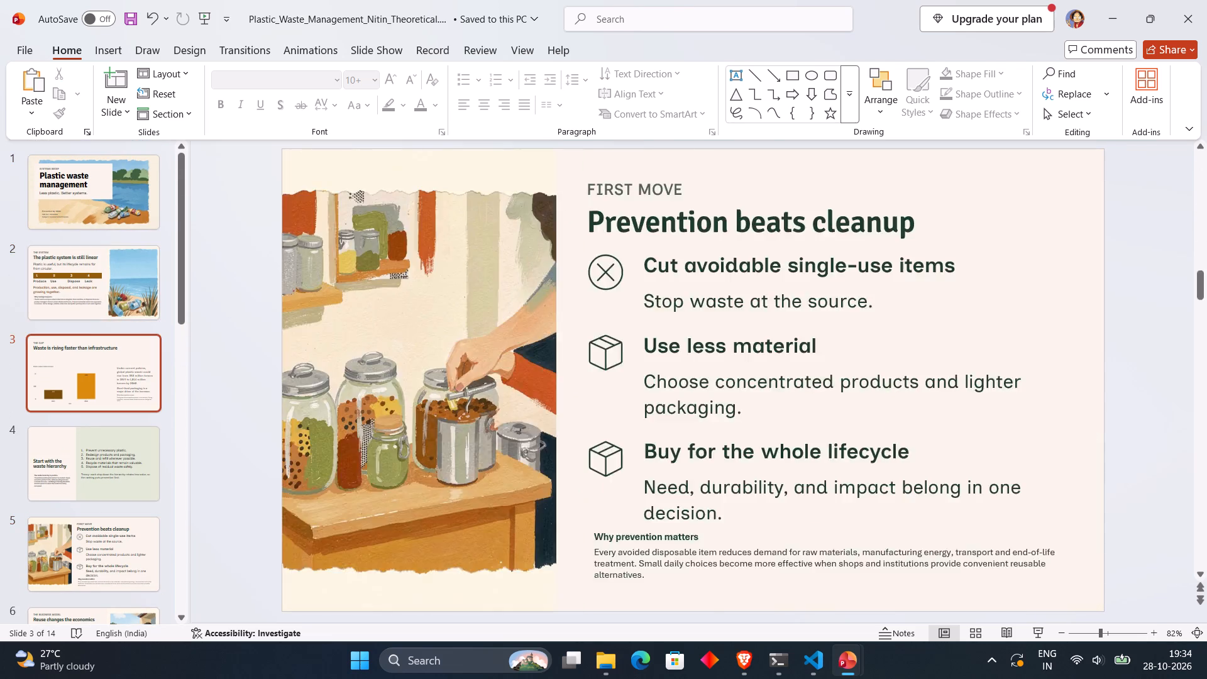
pyautogui.scroll(-20, 453, 489)
pyautogui.scroll(-4, 453, 489)
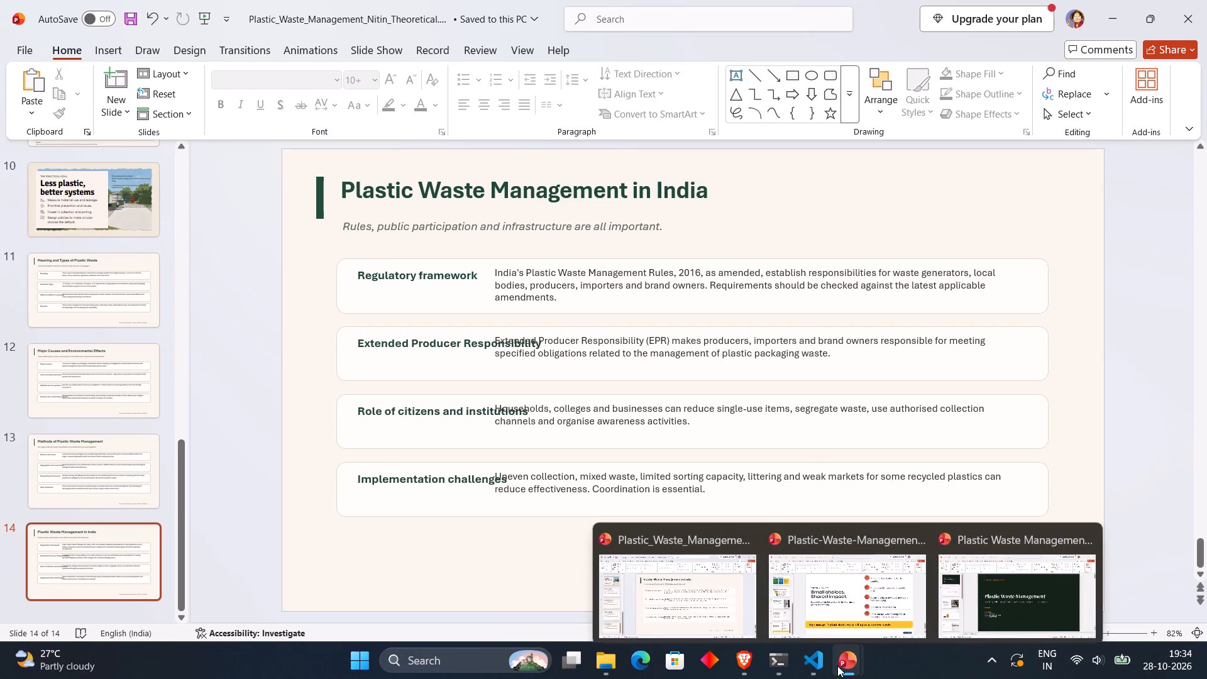
# Switch to the classroom deck and view its school-level plan and Student Checklist slides.
pyautogui.click(854, 587)
pyautogui.scroll(-4, 551, 373)
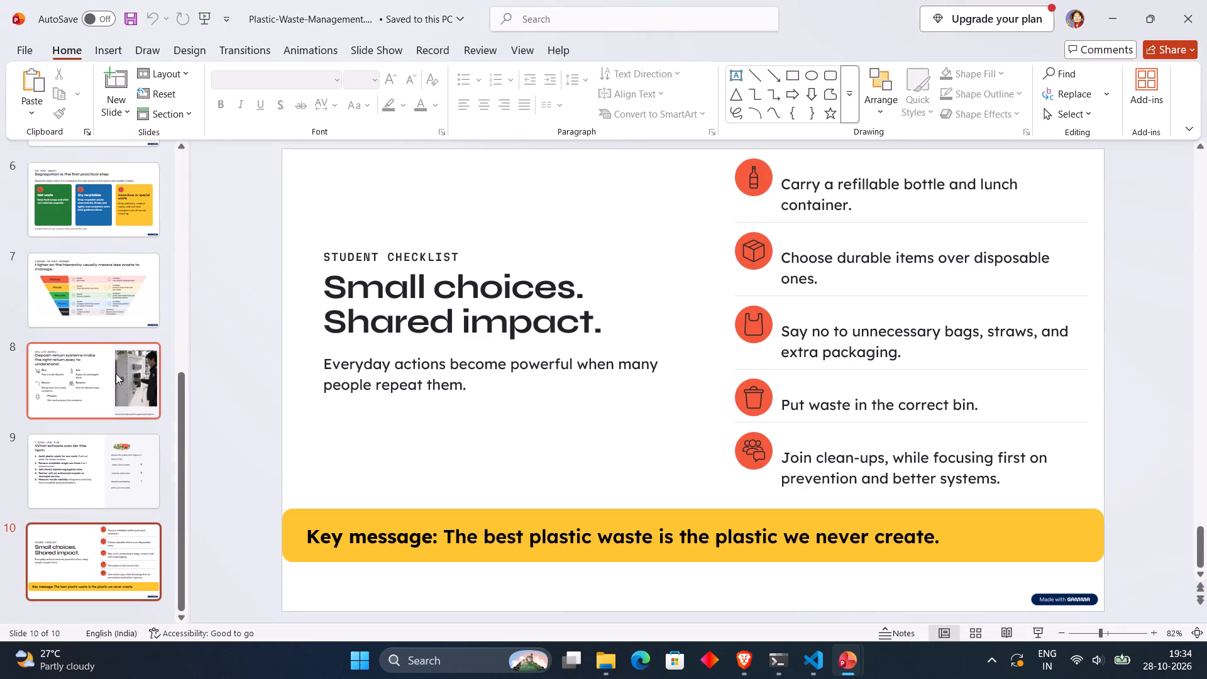
pyautogui.click(110, 481)
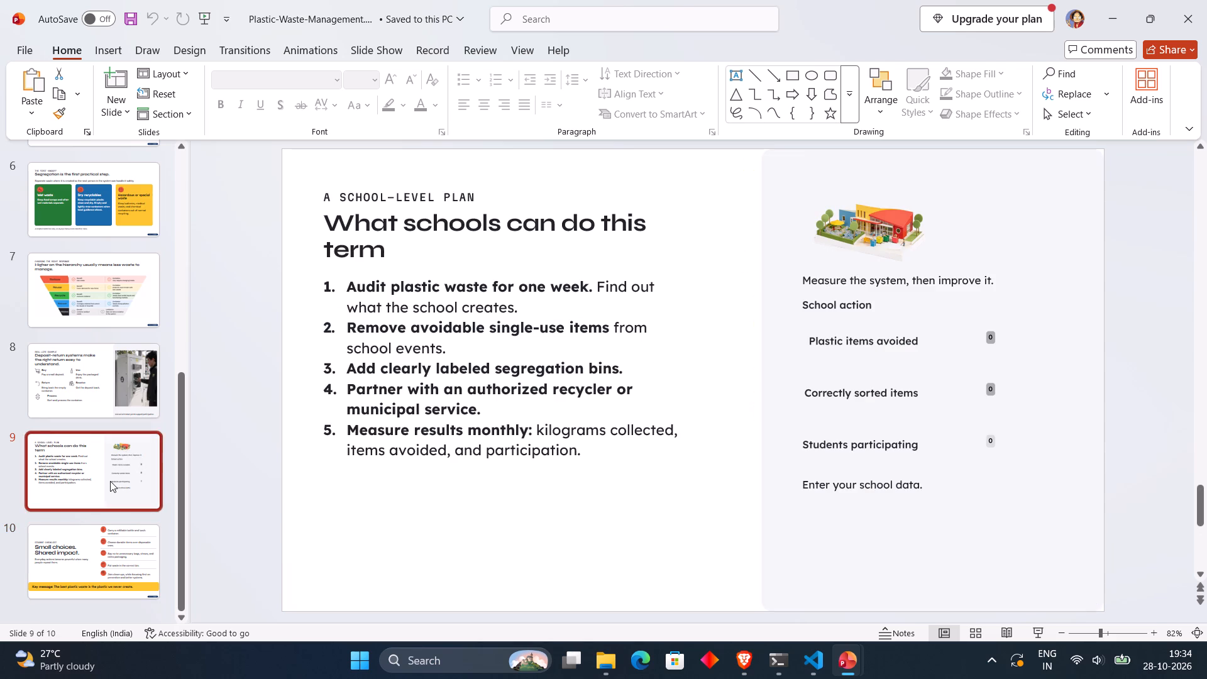
pyautogui.click(106, 584)
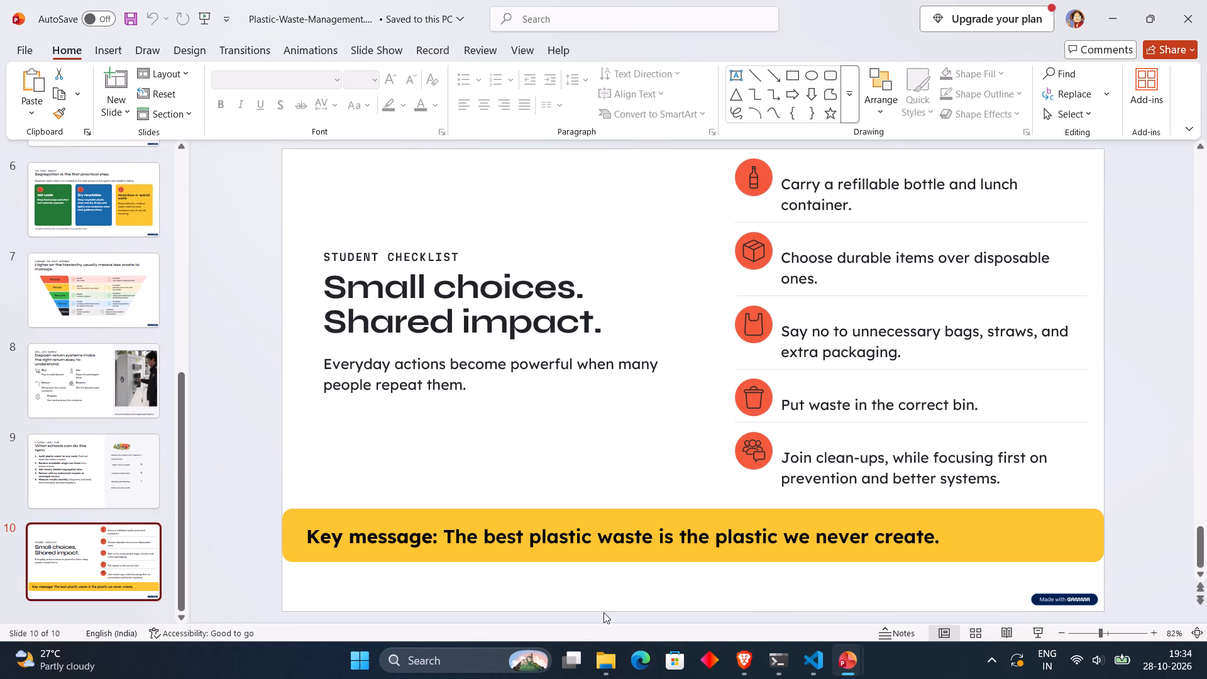
# Return to the Theoretical deck and examine its last slides, from Less plastic, better systems to Plastic Waste Management in India.
pyautogui.click(678, 575)
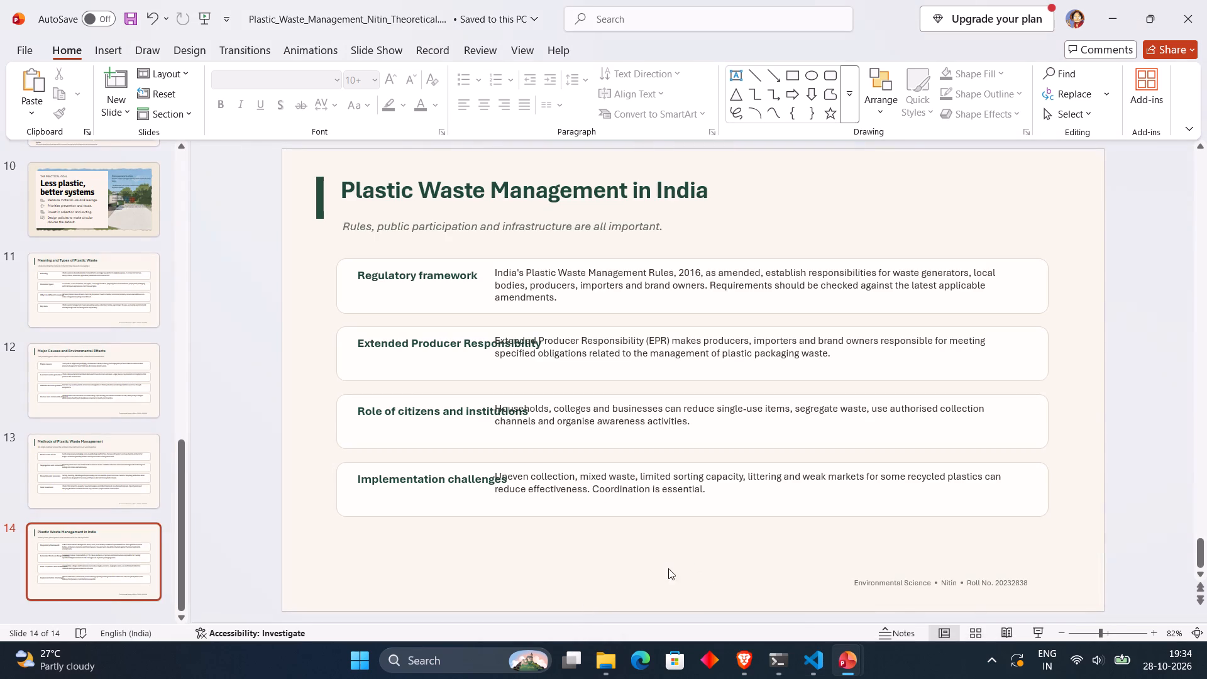
pyautogui.scroll(2, 566, 404)
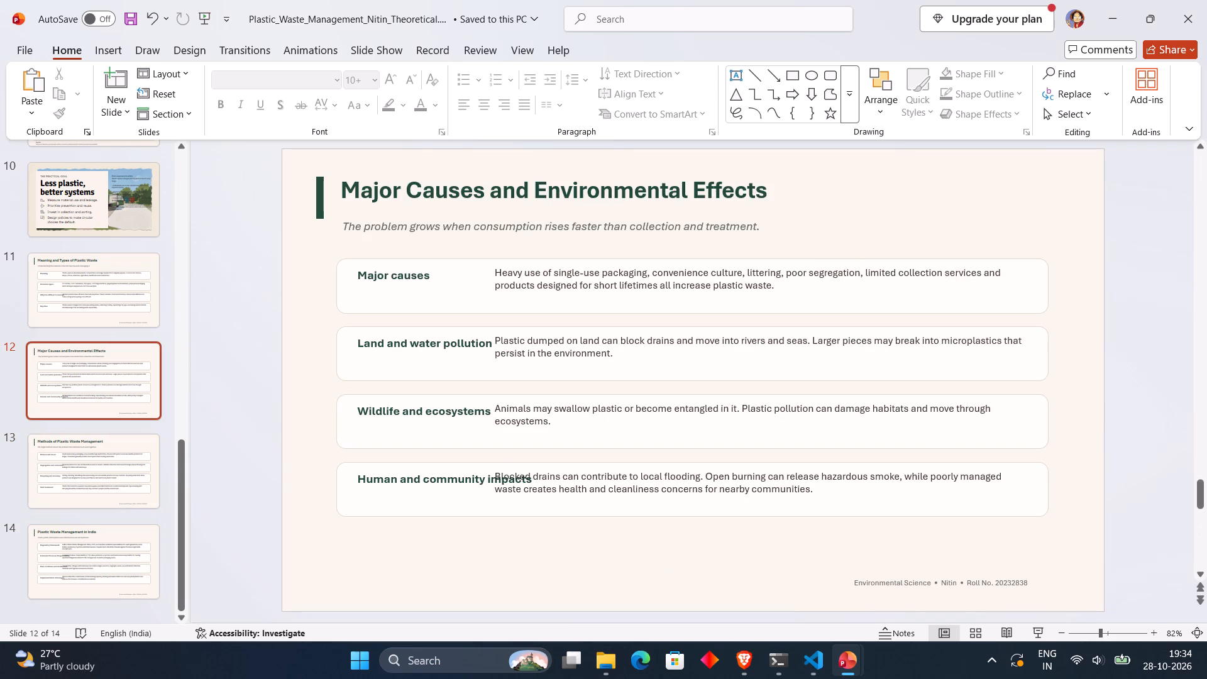
pyautogui.scroll(2, 566, 404)
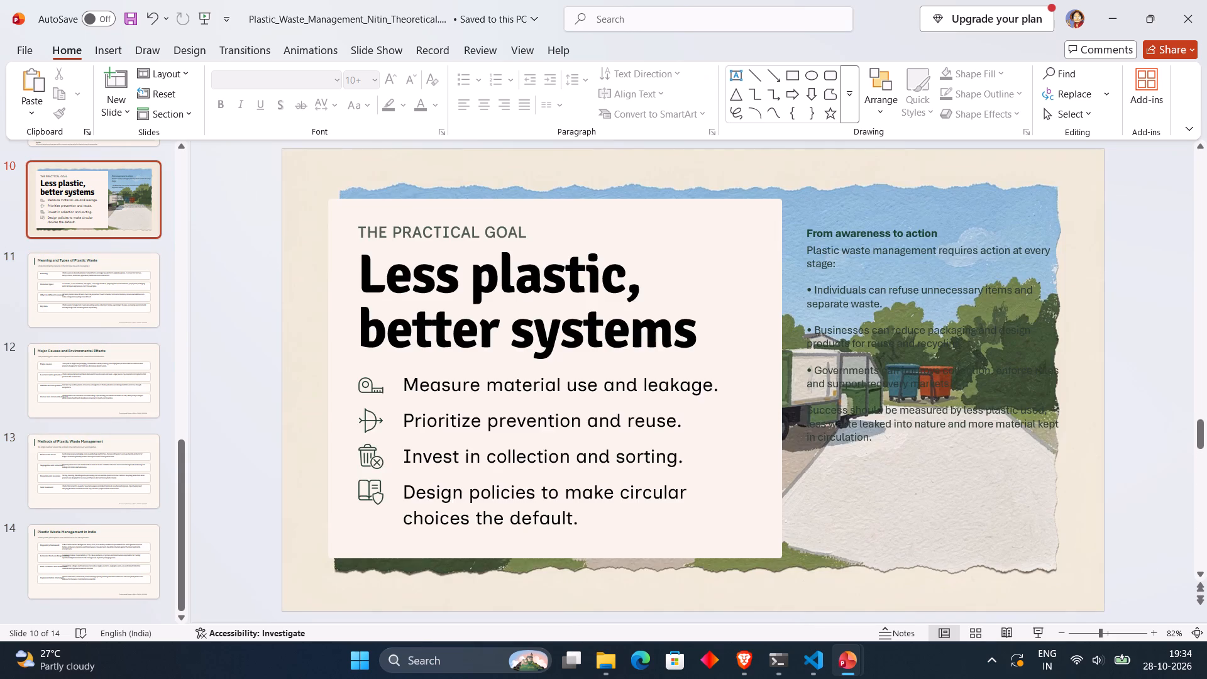
pyautogui.scroll(-1, 566, 404)
pyautogui.scroll(1, 566, 404)
pyautogui.scroll(-2, 566, 404)
pyautogui.scroll(1, 566, 404)
pyautogui.scroll(-1, 566, 404)
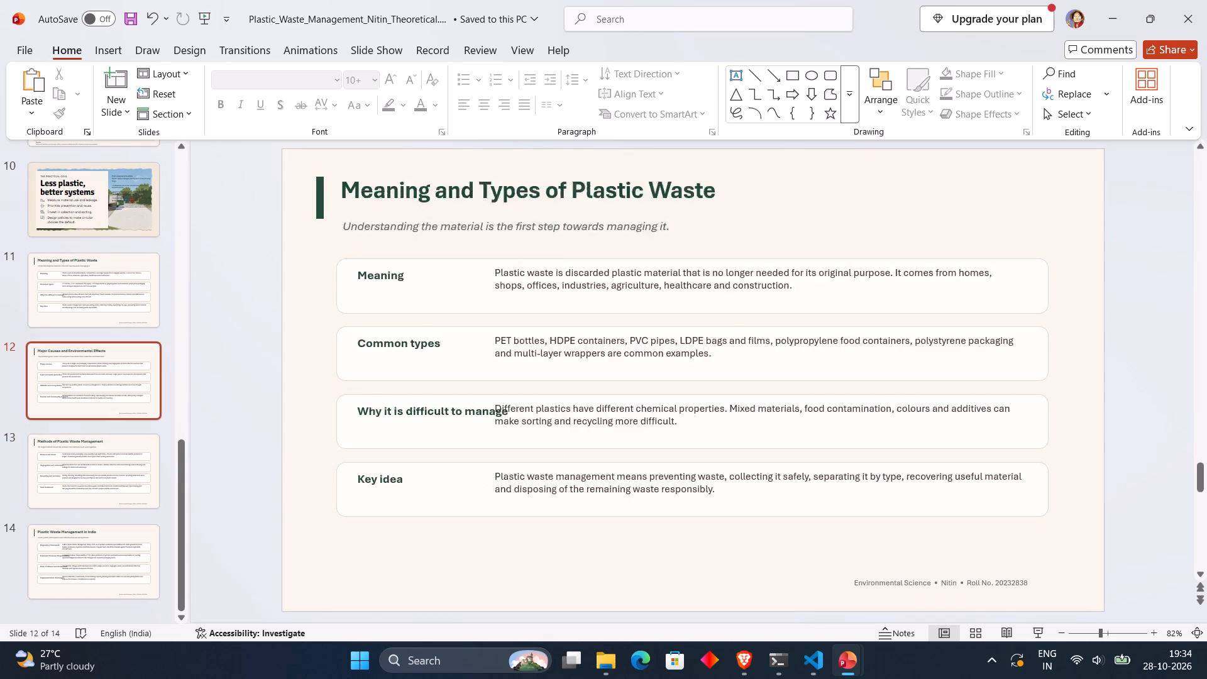
pyautogui.scroll(-13, 566, 404)
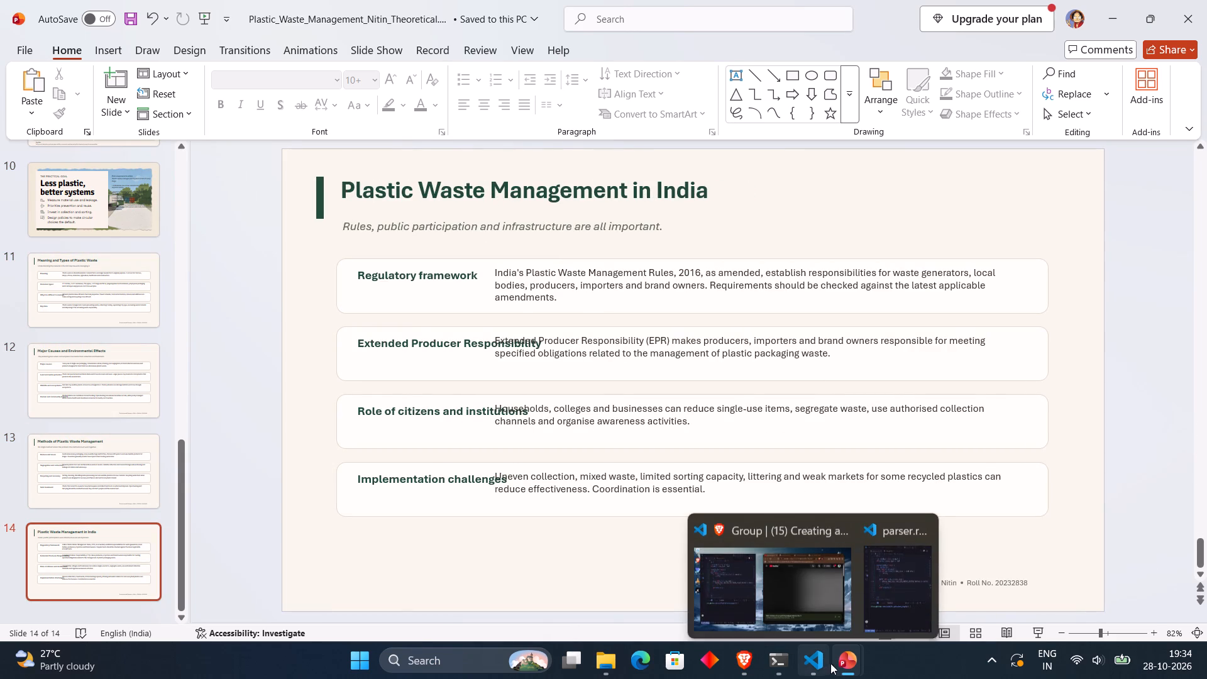
# Switch to the classroom deck and check how it ends, viewing the Student Checklist and school-level plan slides.
pyautogui.click(861, 594)
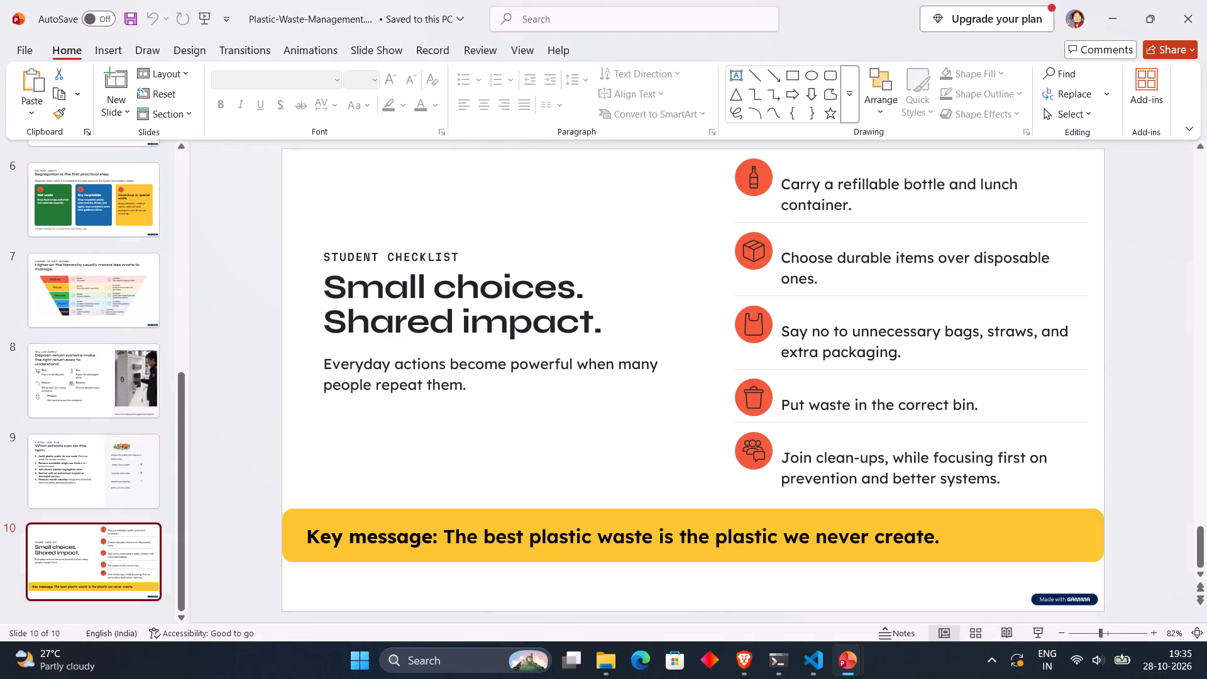
pyautogui.scroll(1, 749, 434)
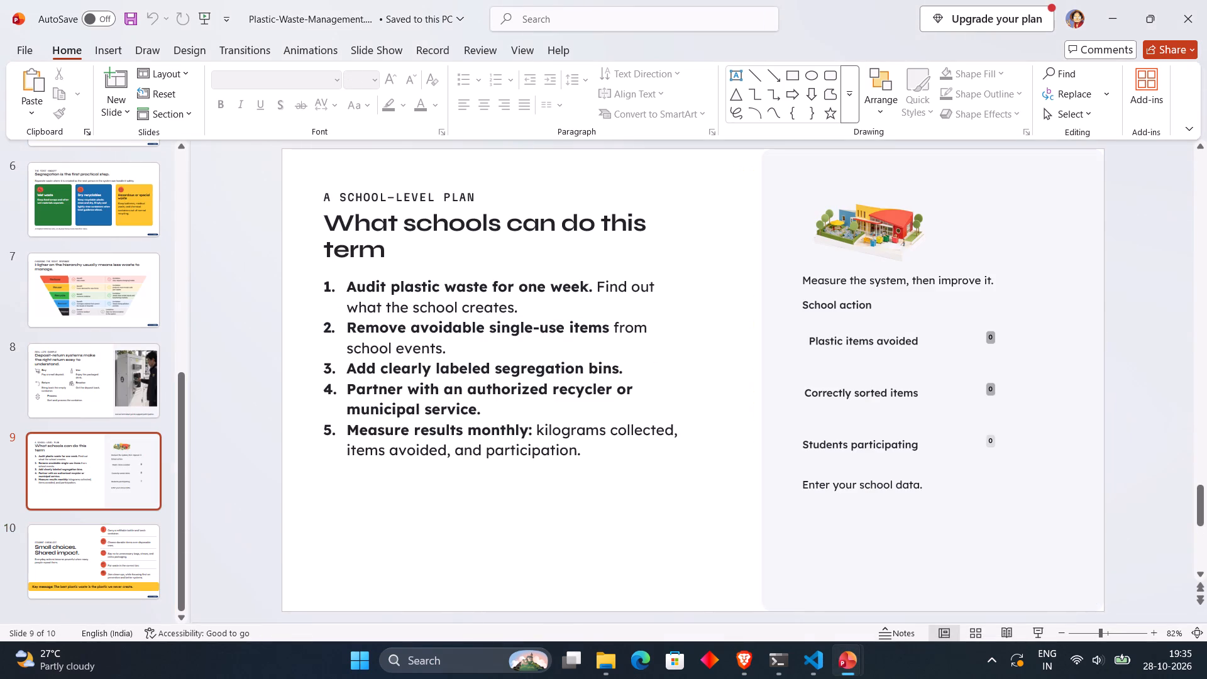
pyautogui.scroll(1, 749, 434)
pyautogui.scroll(-3, 749, 434)
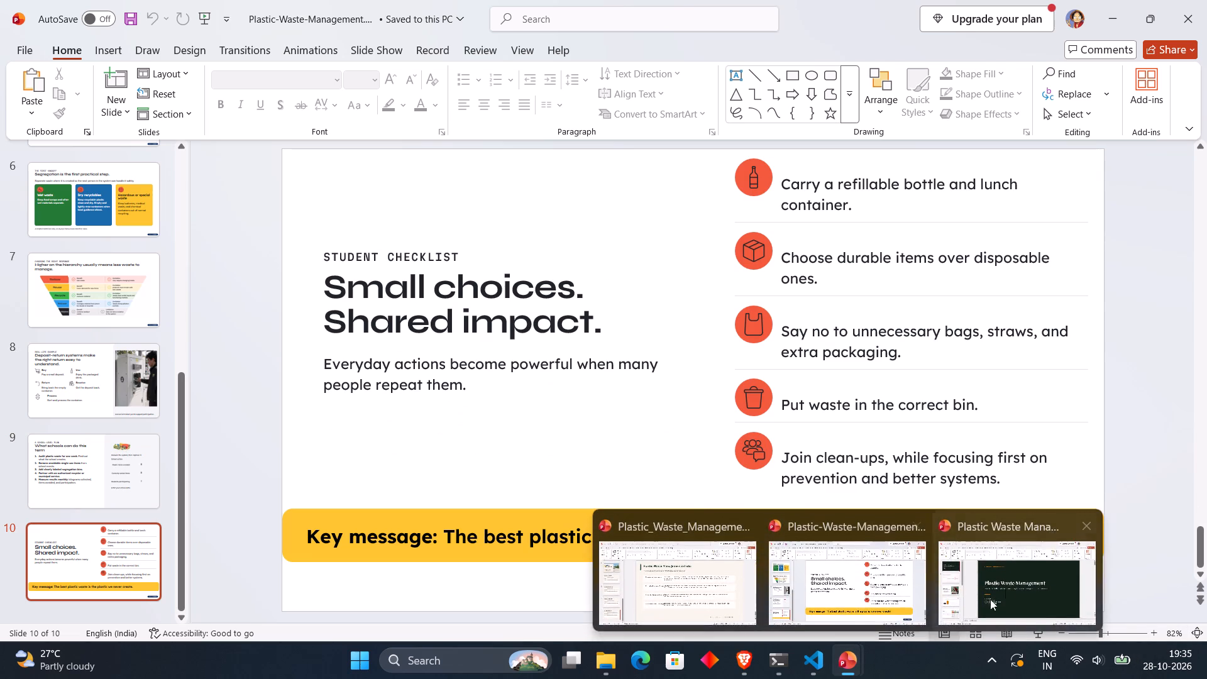
# Switch to the dark-titled Plastic Waste Management (1) deck and examine its final slides, including the Less plastic. Better systems. slide.
pyautogui.click(1006, 587)
pyautogui.scroll(-20, 130, 494)
pyautogui.scroll(-10, 130, 494)
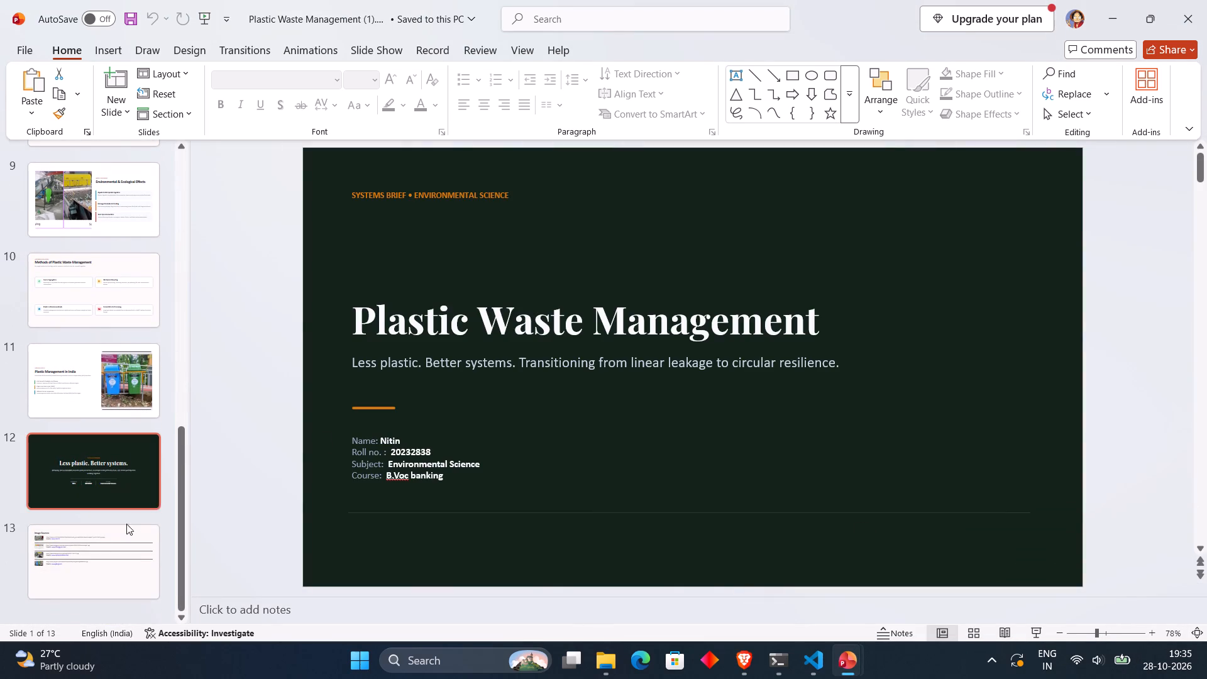
pyautogui.click(69, 533)
pyautogui.click(101, 466)
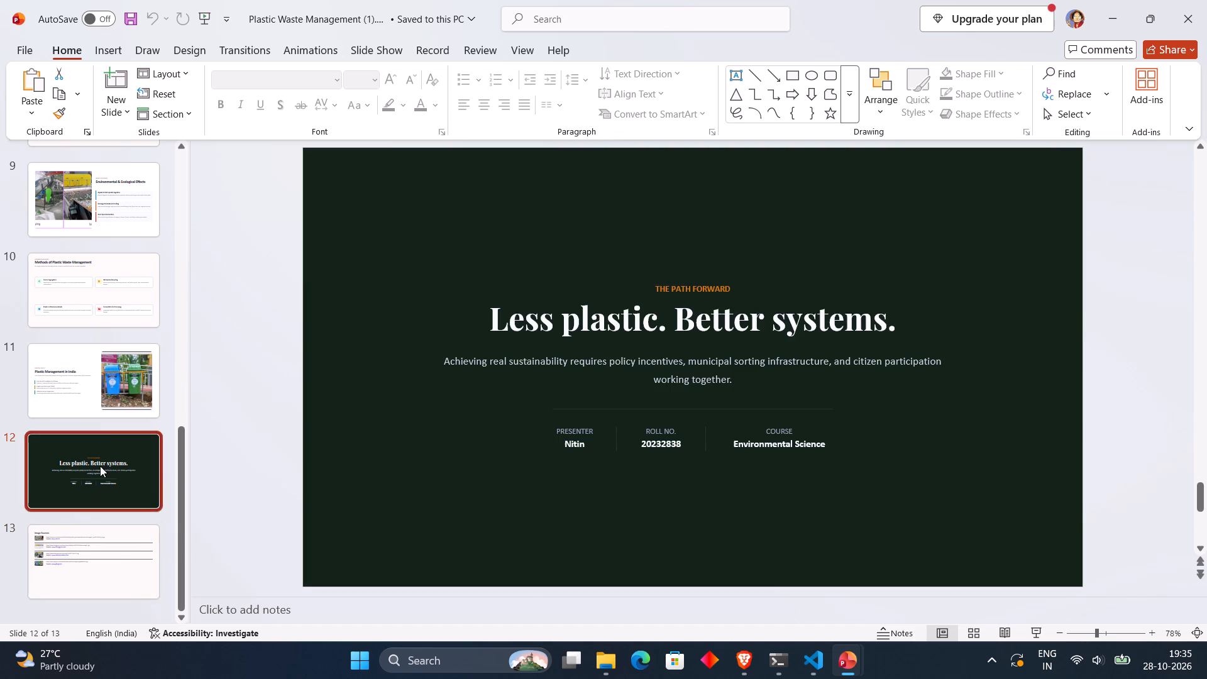
pyautogui.click(397, 257)
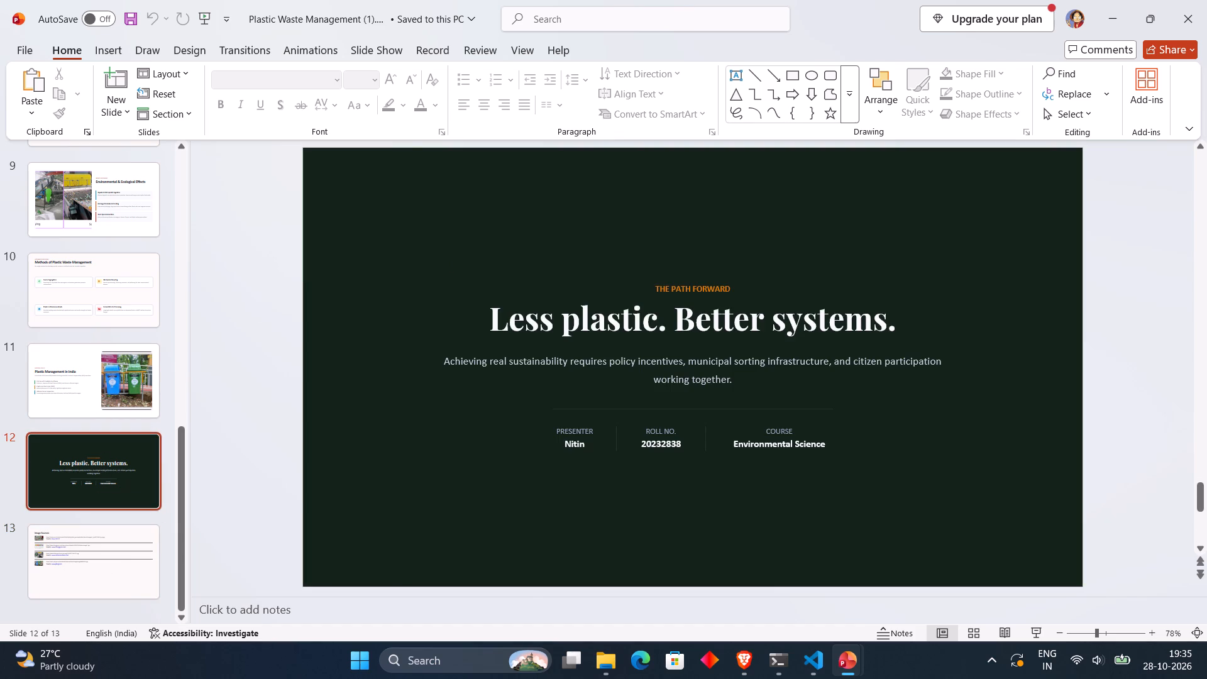
pyautogui.click(81, 379)
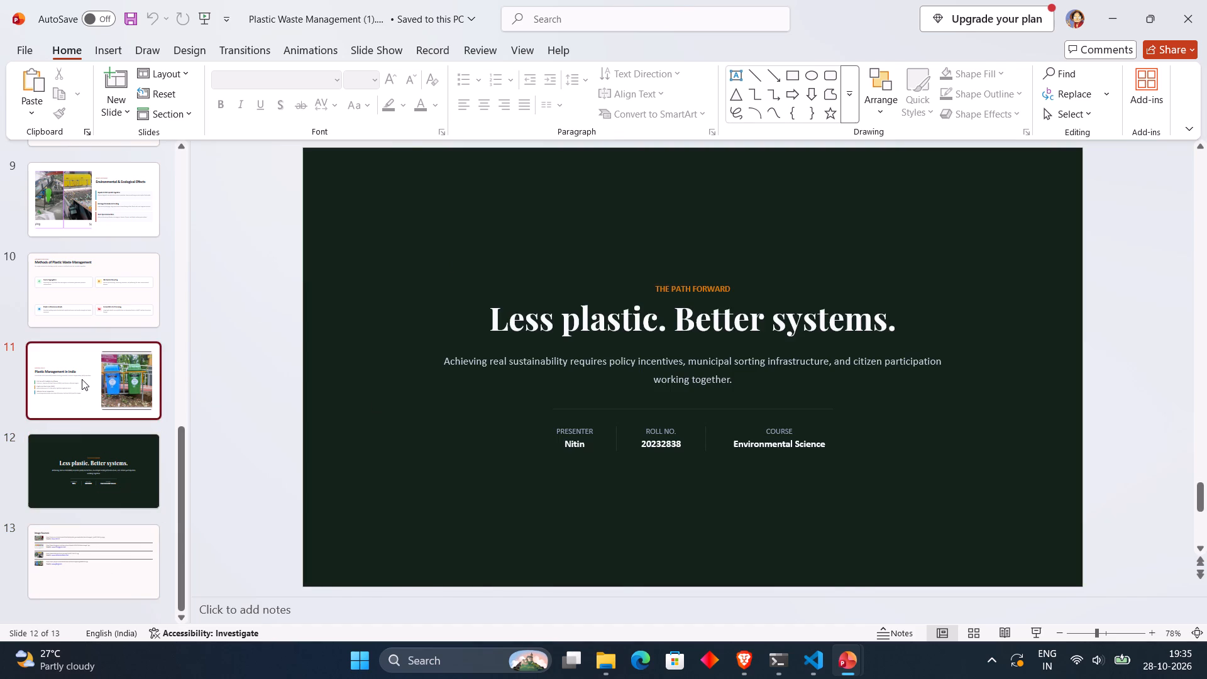
# Copy the dark Less plastic. Better systems. closing slide from the Plastic Waste Management (1) deck.
pyautogui.click(118, 499)
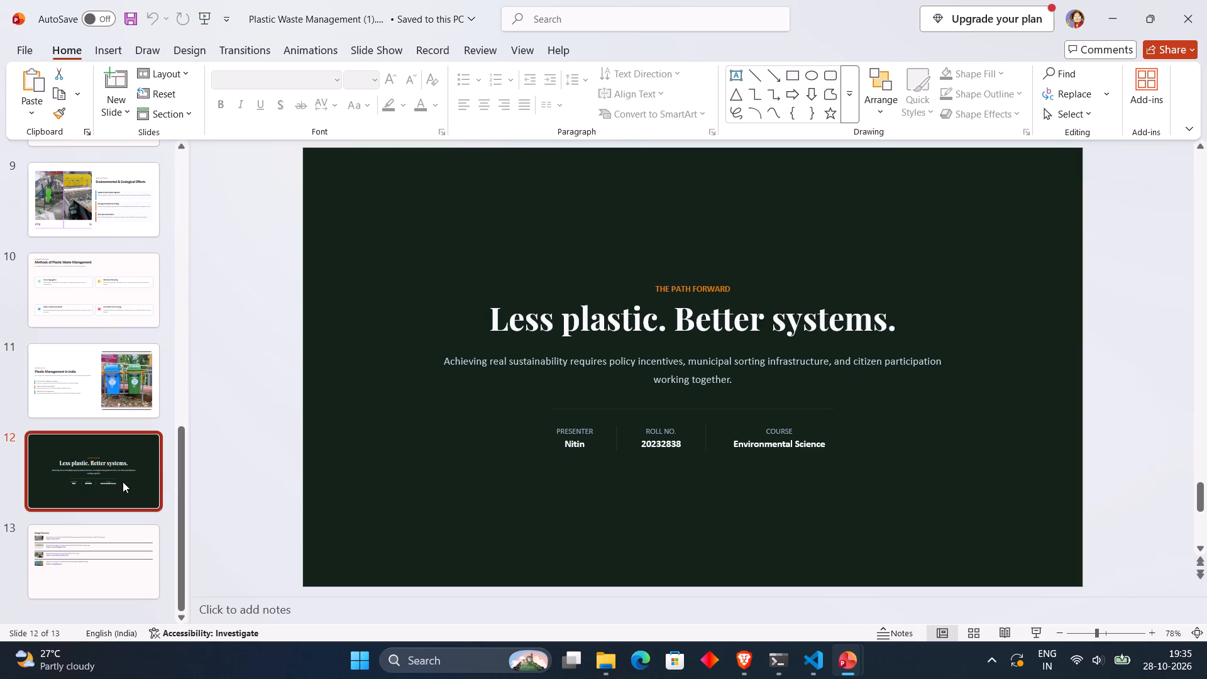
pyautogui.hotkey('ctrl', 'c')
pyautogui.hotkey('ctrl', 'c')
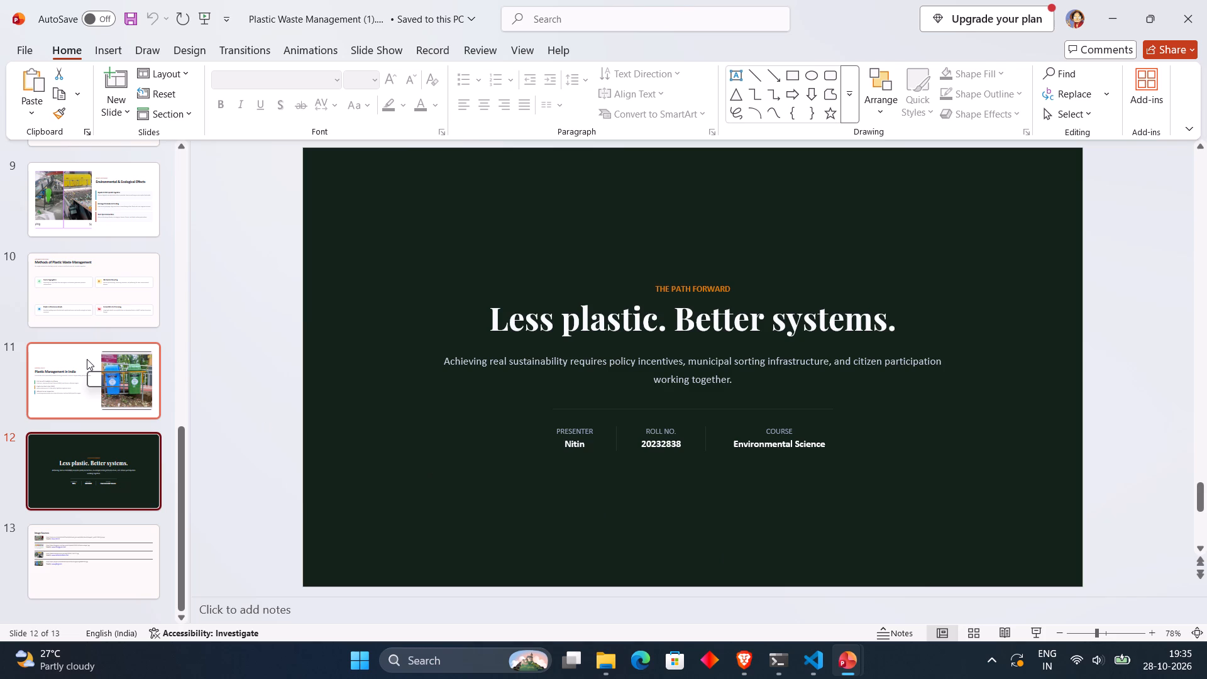
# Review the dark-titled deck backwards from the Plastic Management in India slide to the Why leakage happens slide.
pyautogui.click(133, 294)
pyautogui.click(134, 372)
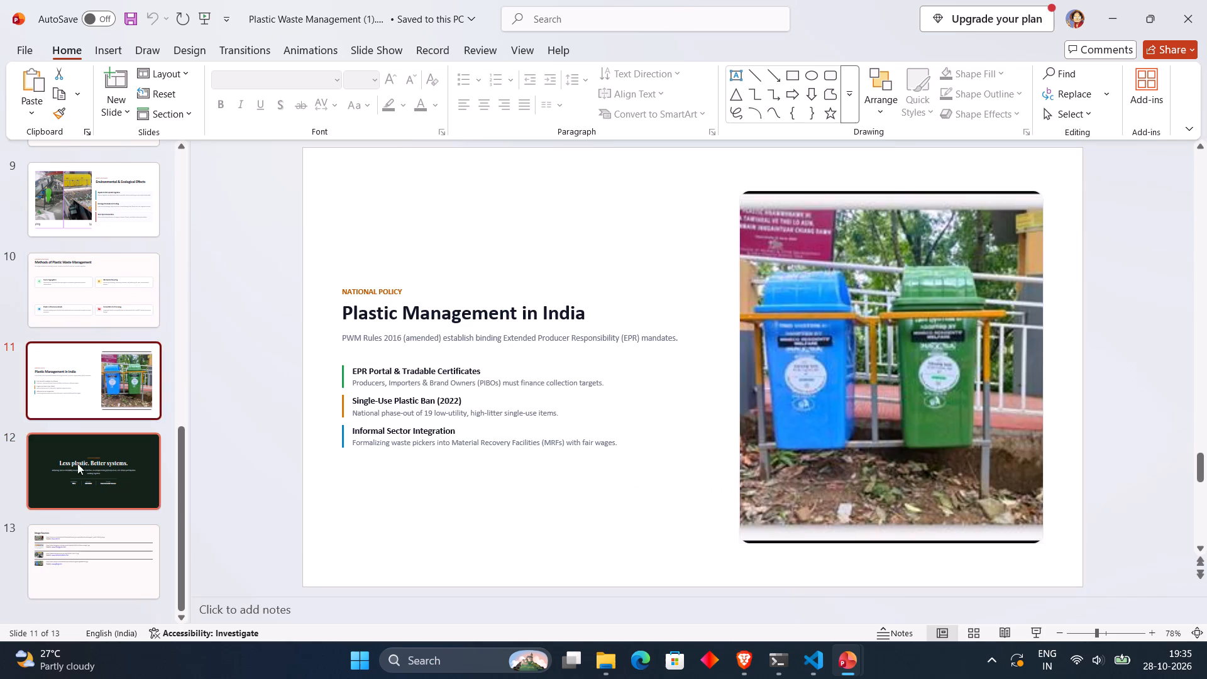
pyautogui.click(86, 478)
pyautogui.click(98, 375)
pyautogui.click(118, 319)
pyautogui.click(101, 165)
pyautogui.scroll(5, 105, 206)
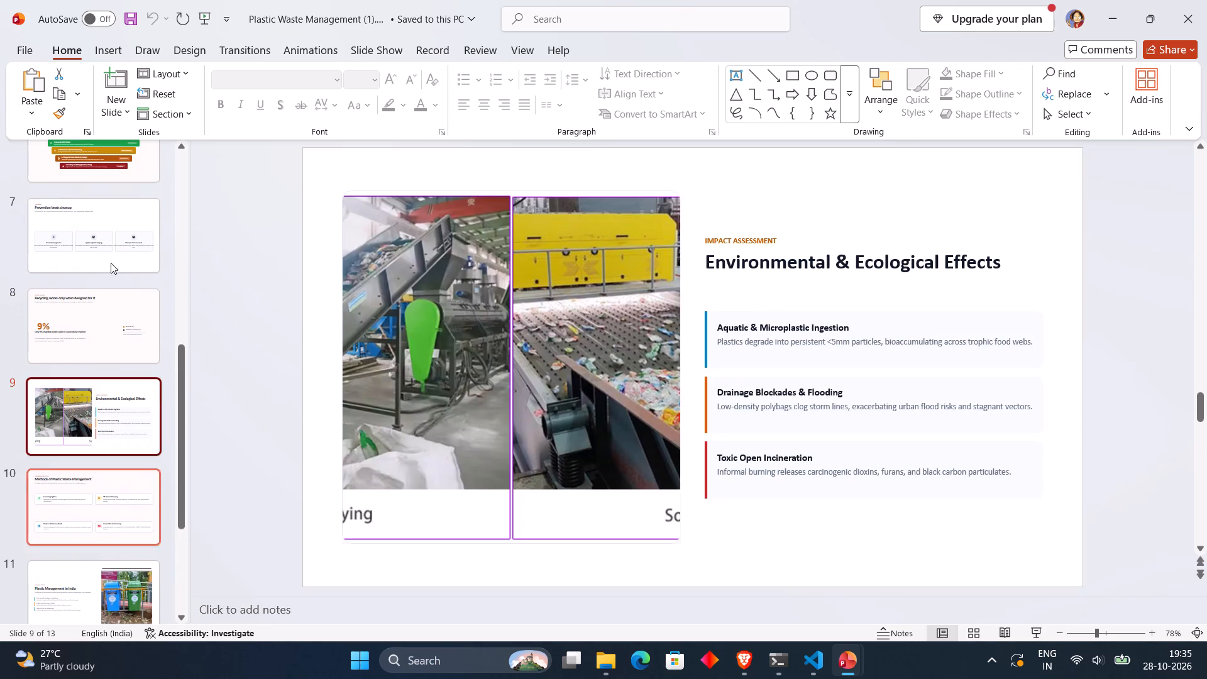
pyautogui.click(116, 297)
pyautogui.click(116, 212)
pyautogui.click(119, 173)
pyautogui.scroll(5, 119, 174)
pyautogui.click(122, 290)
pyautogui.click(115, 238)
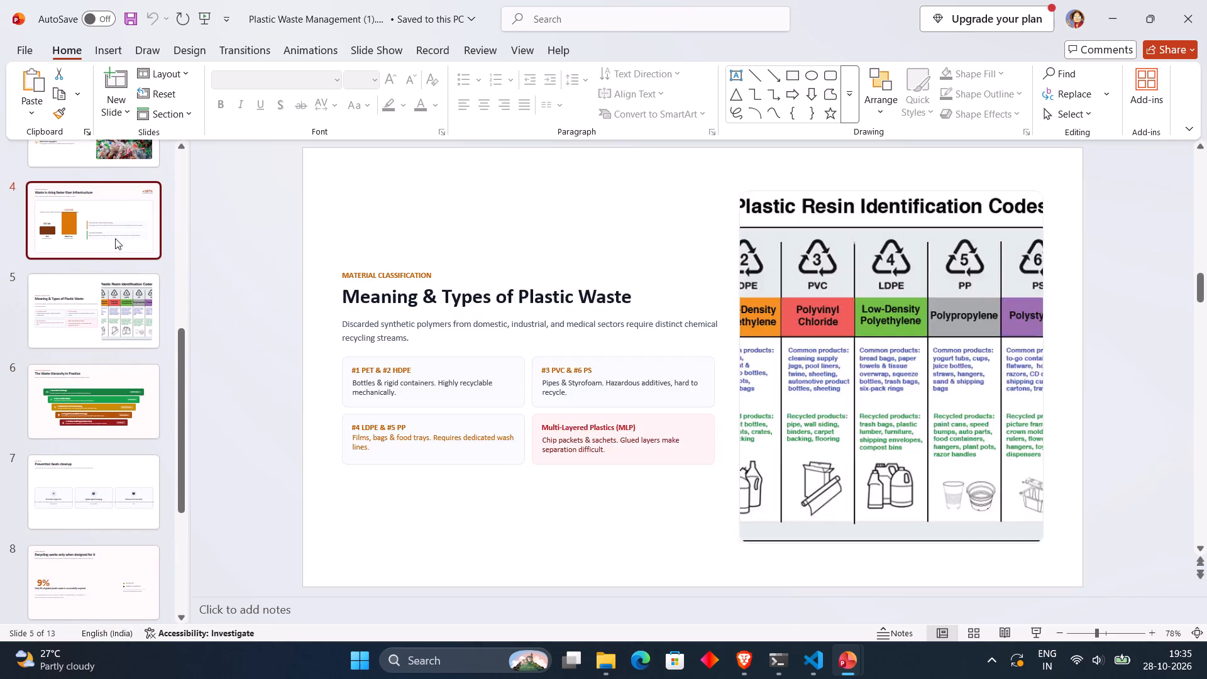
pyautogui.click(123, 164)
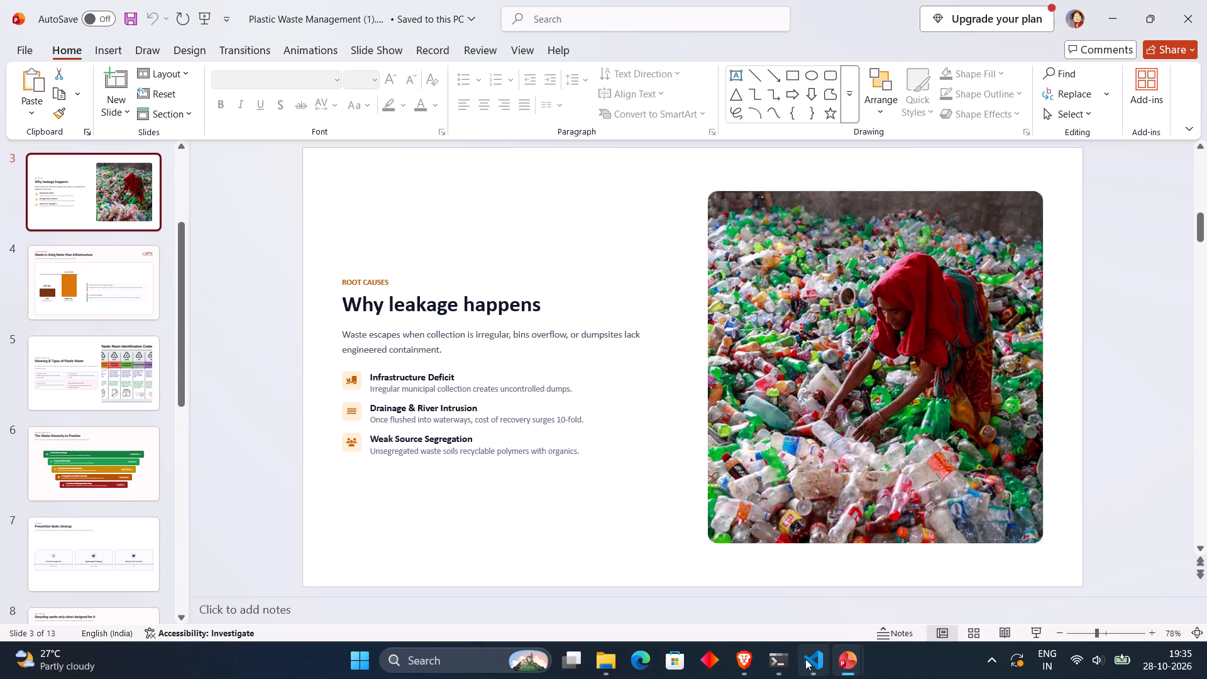
# Return to the Theoretical deck and look over its opening slides, including the linear plastic system slide.
pyautogui.click(710, 609)
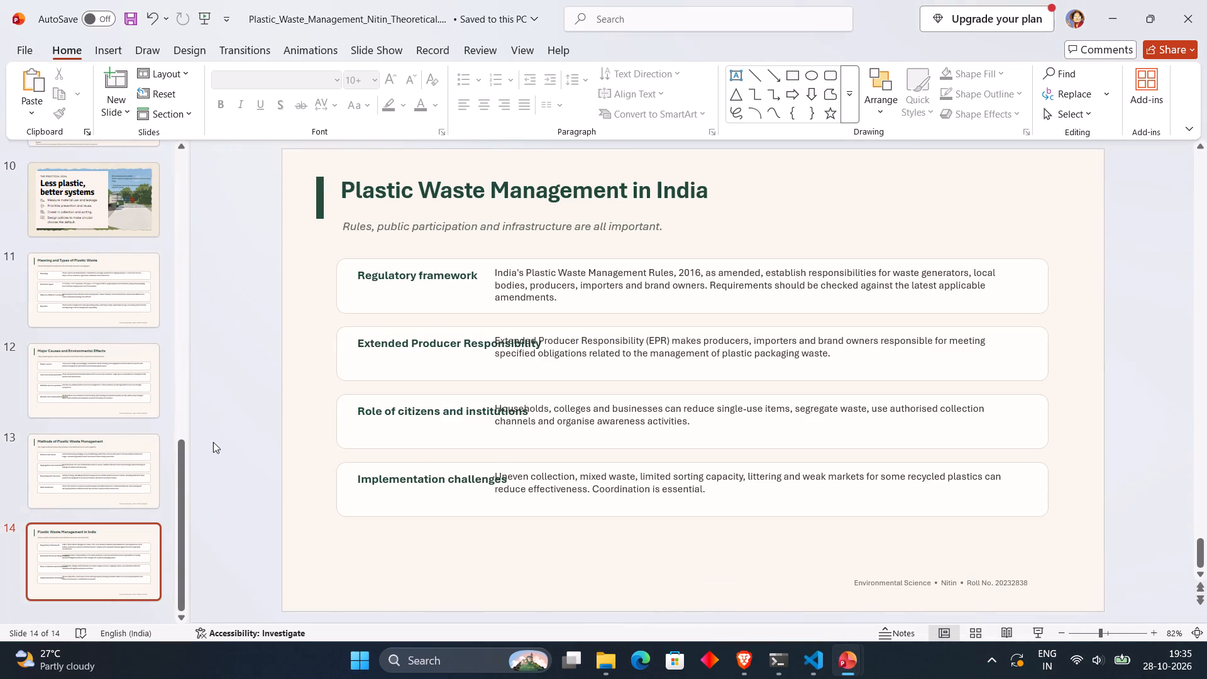
pyautogui.scroll(20, 153, 421)
pyautogui.scroll(9, 153, 421)
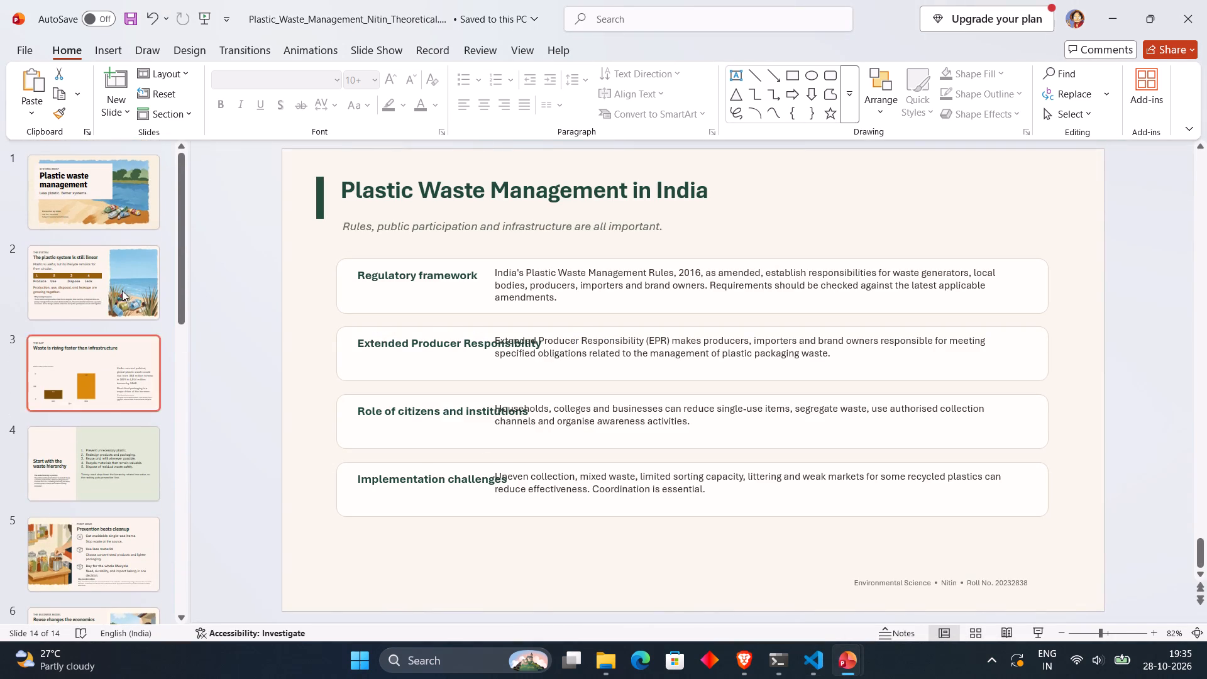
pyautogui.click(141, 224)
pyautogui.click(128, 285)
pyautogui.scroll(1, 125, 369)
pyautogui.scroll(-7, 125, 371)
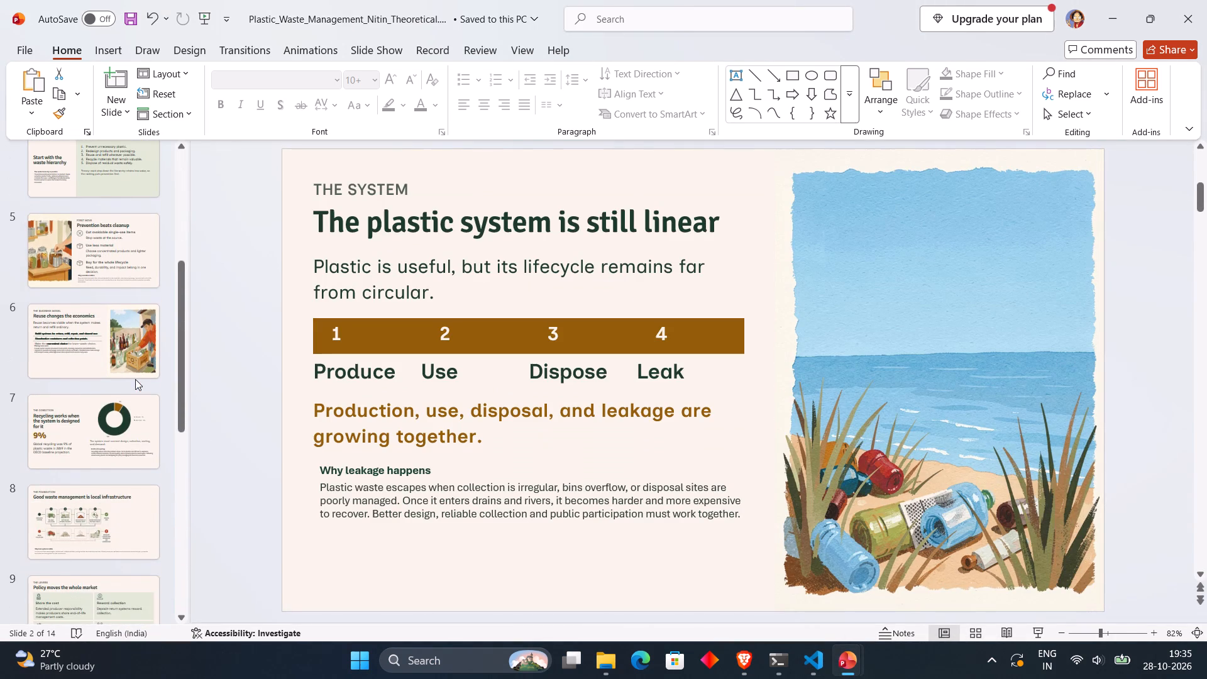
pyautogui.scroll(13, 138, 378)
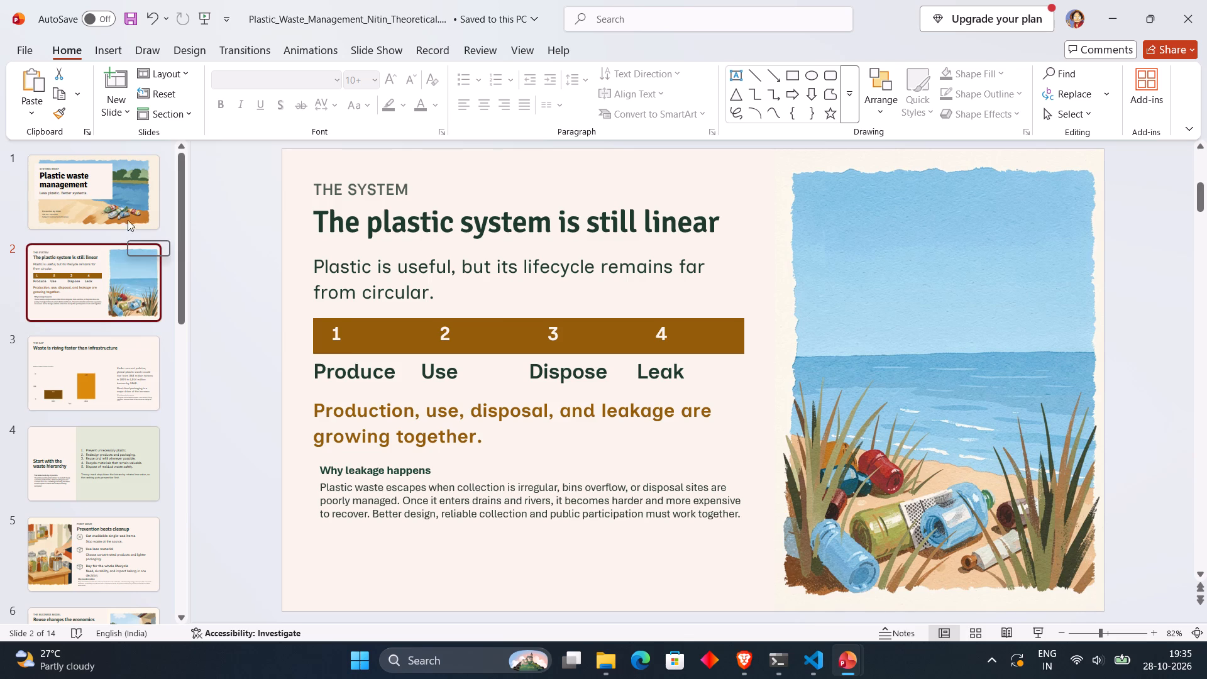
# Duplicate the title slide of the Theoretical deck.
pyautogui.click(128, 196)
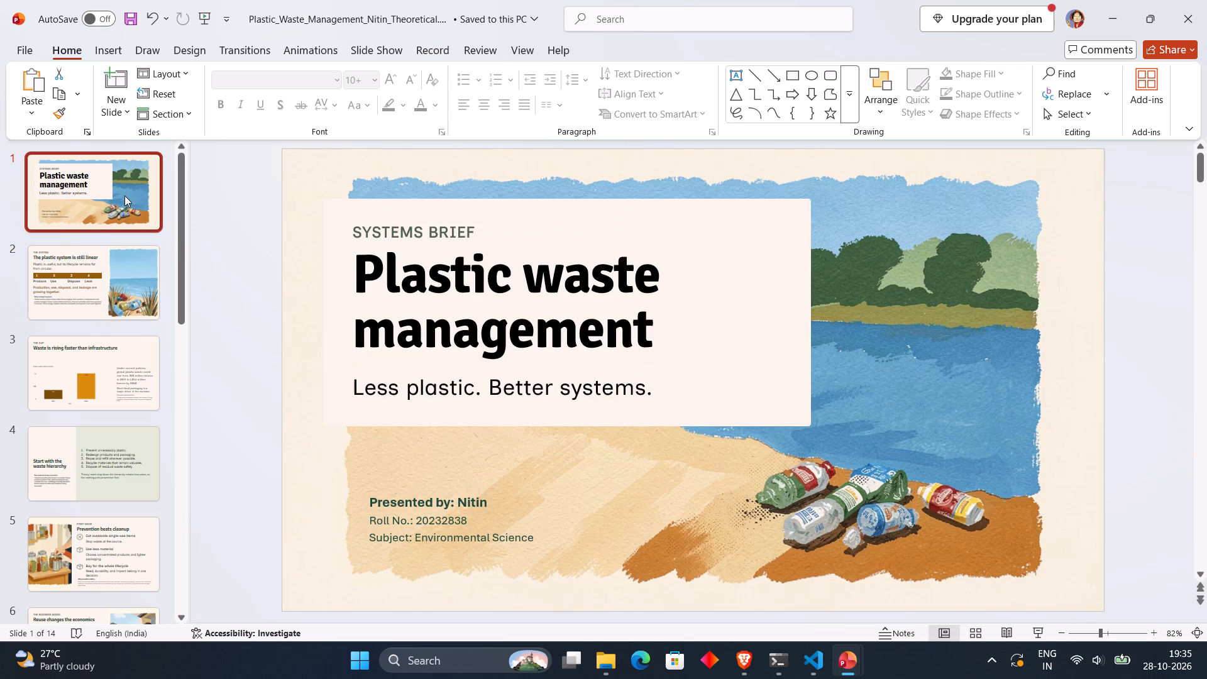
pyautogui.hotkey('ctrl', 'd')
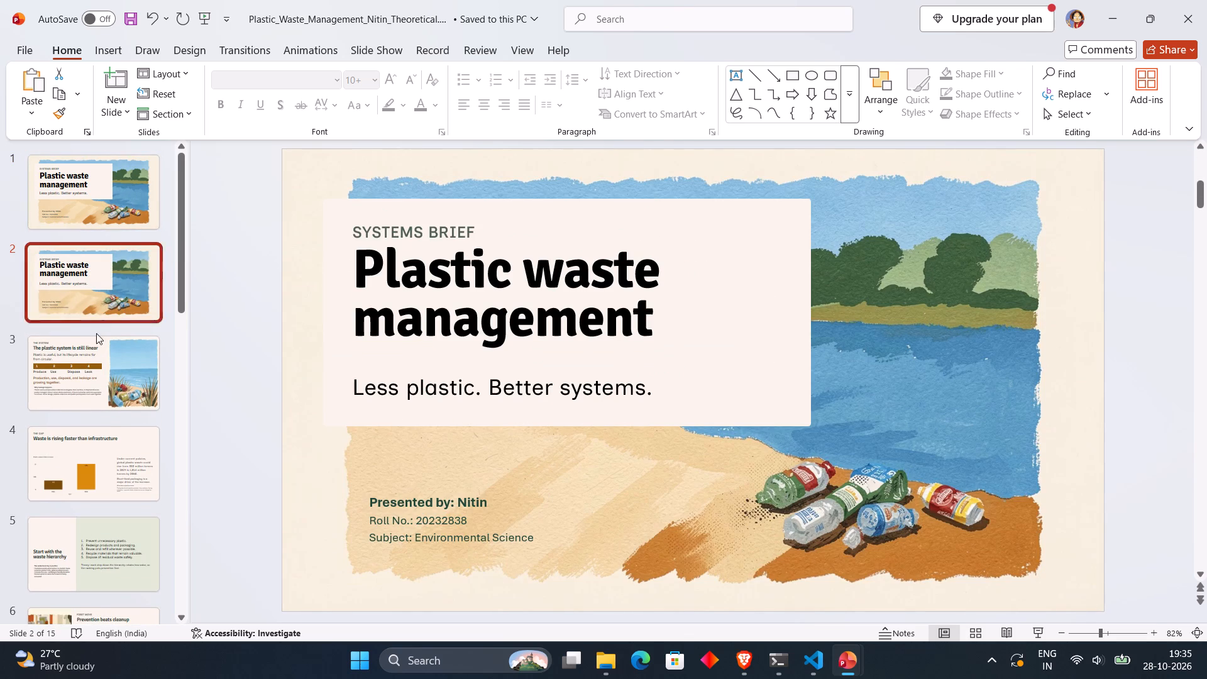
# Move the duplicated title slide to the end of the Theoretical deck, after the Plastic Waste Management in India slide.
pyautogui.scroll(-12, 156, 437)
pyautogui.scroll(-7, 121, 387)
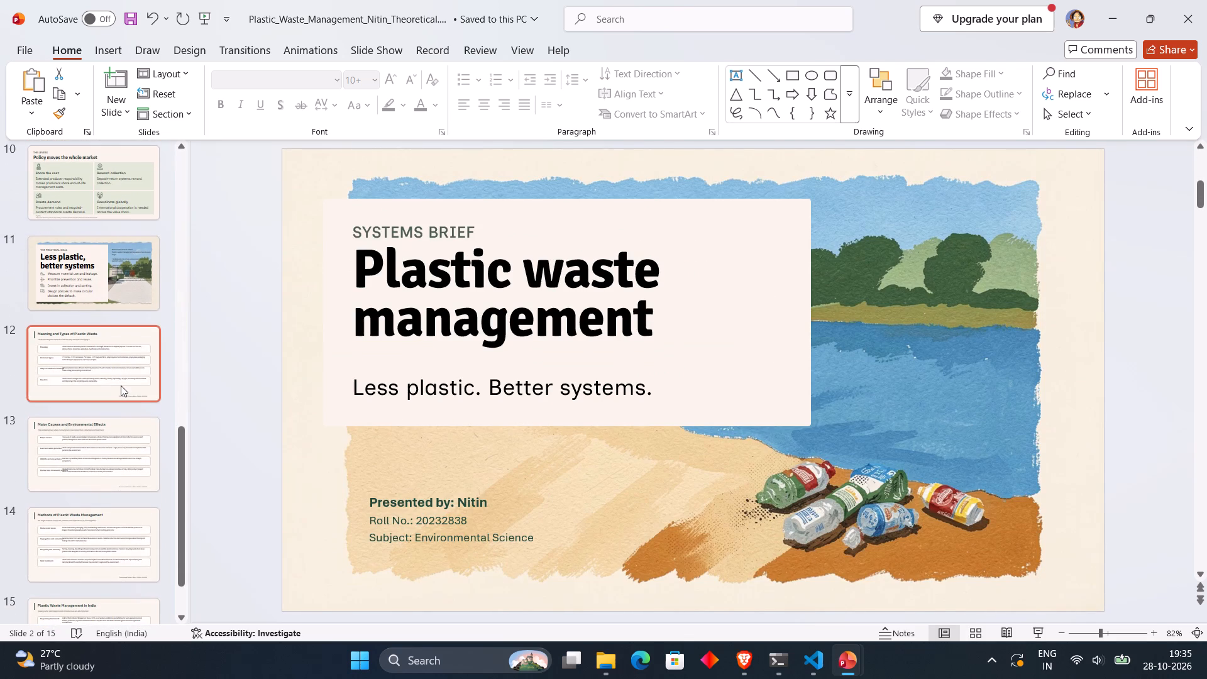
pyautogui.click(101, 272)
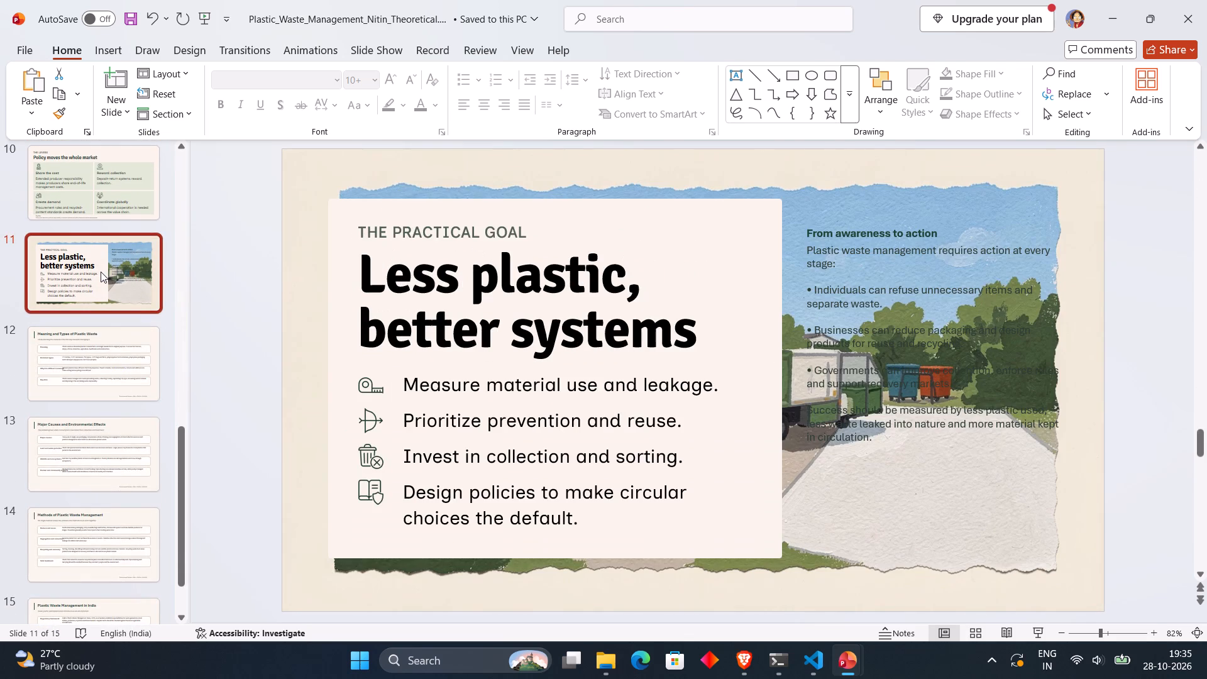
pyautogui.scroll(20, 101, 272)
pyautogui.scroll(5, 101, 272)
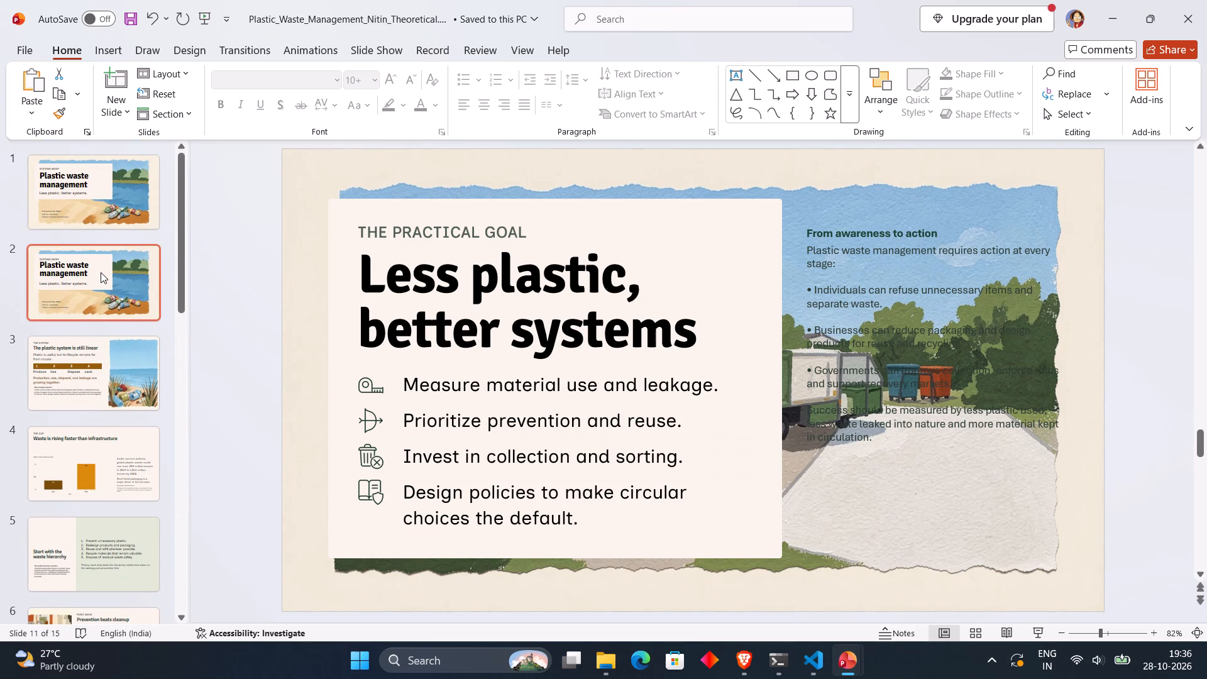
pyautogui.moveTo(96, 290); pyautogui.dragTo(72, 646)
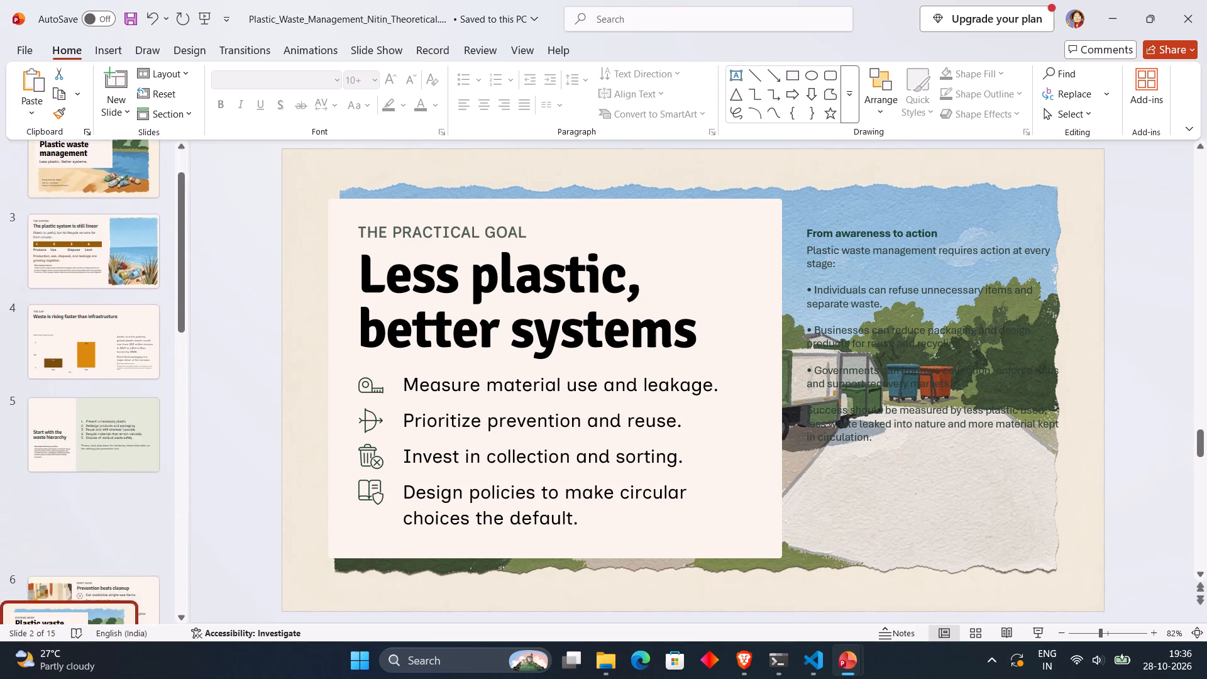
pyautogui.moveTo(72, 646); pyautogui.dragTo(92, 560)
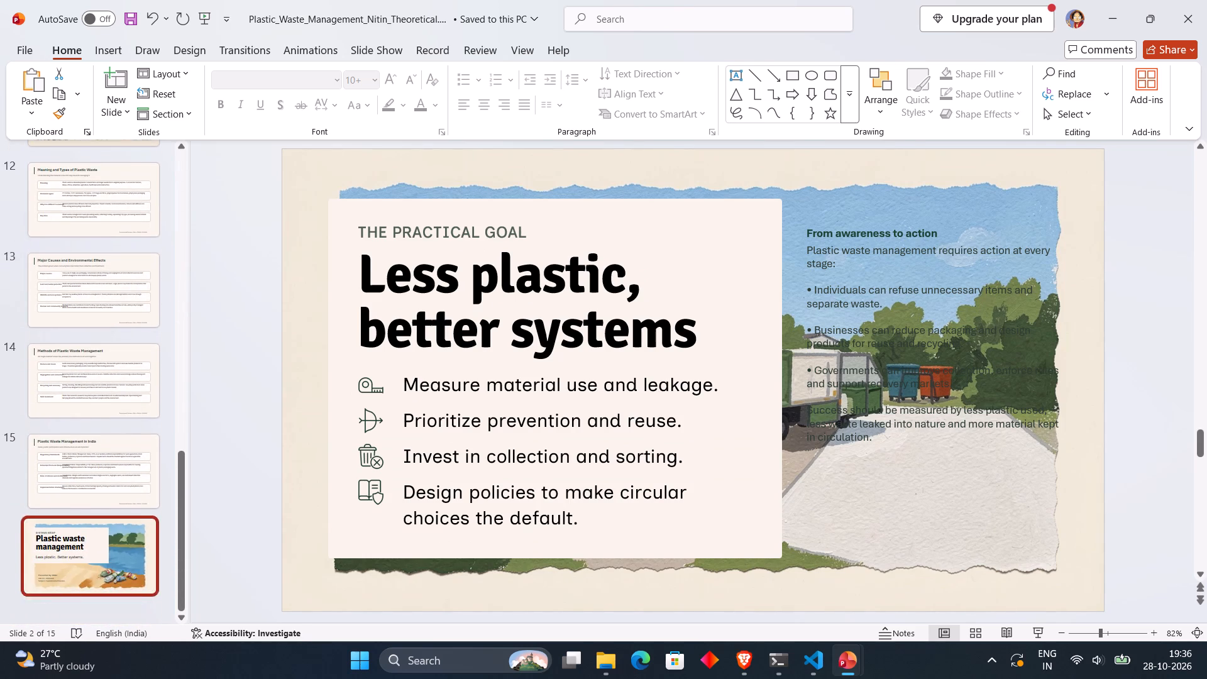
pyautogui.moveTo(92, 560); pyautogui.dragTo(96, 556)
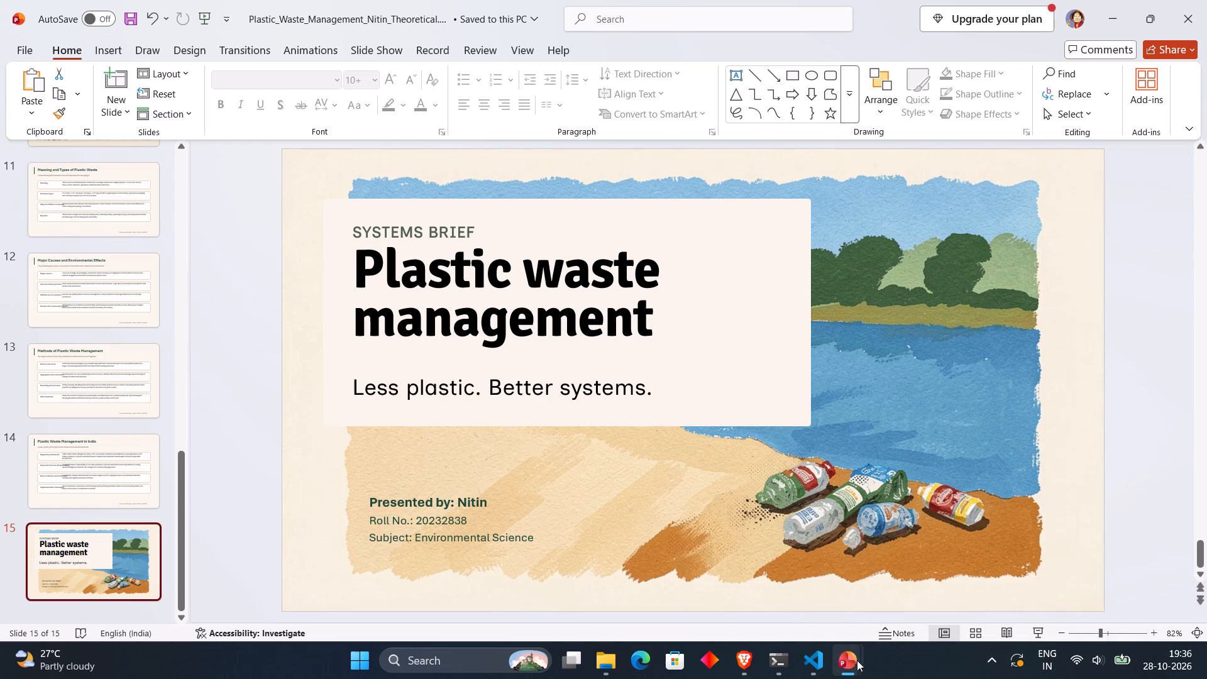
# Switch to the dark-titled deck and copy the headline "Less plastic. Better systems." from its dark closing slide.
pyautogui.click(1003, 593)
pyautogui.scroll(-6, 340, 463)
pyautogui.scroll(-6, 128, 507)
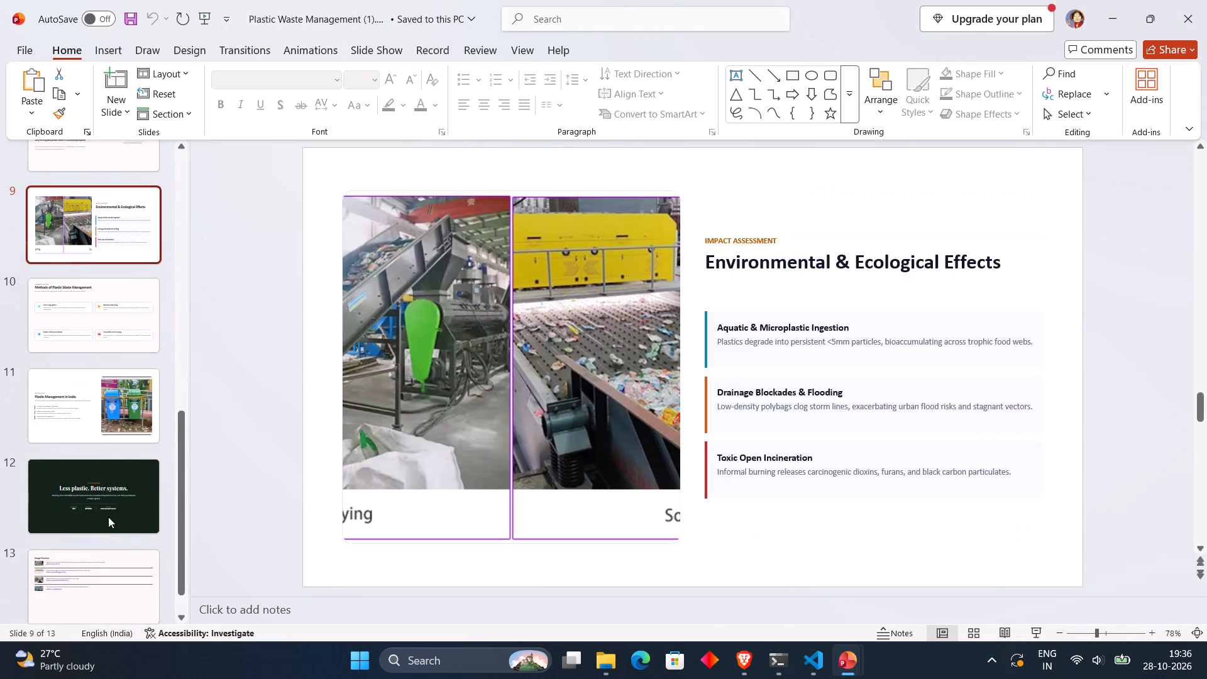
pyautogui.scroll(-5, 108, 517)
pyautogui.click(101, 463)
pyautogui.doubleClick(765, 333)
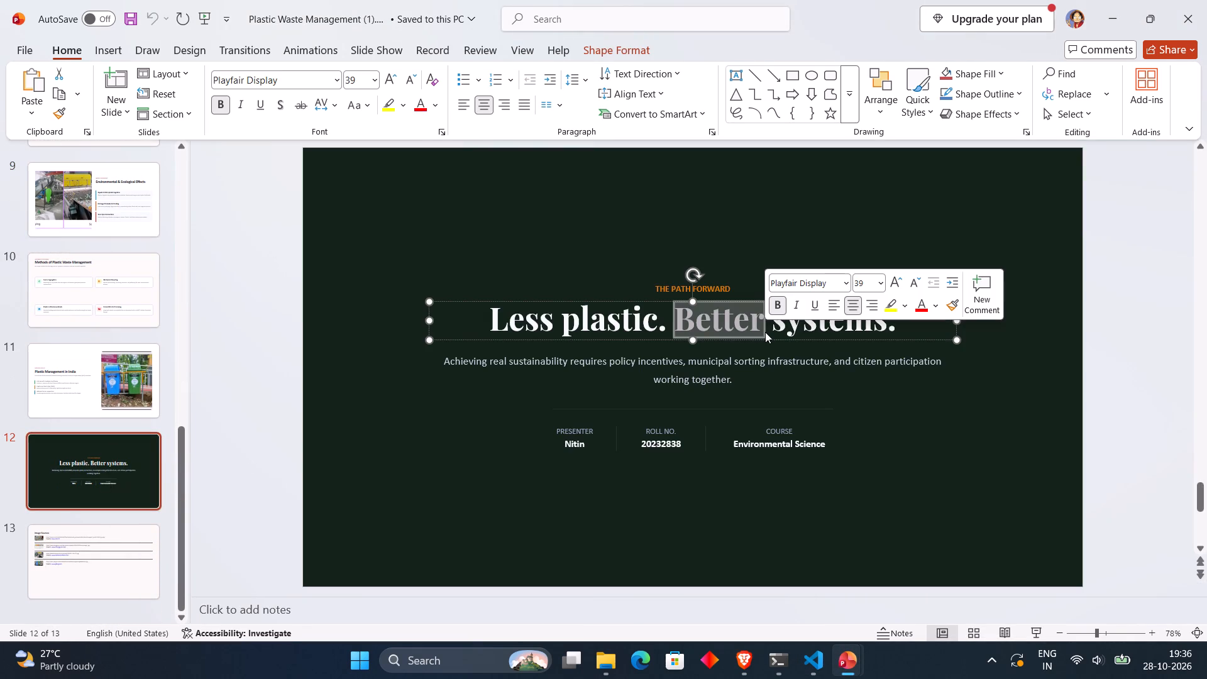
pyautogui.hotkey('ctrl', 'a')
pyautogui.hotkey('ctrl', 'c')
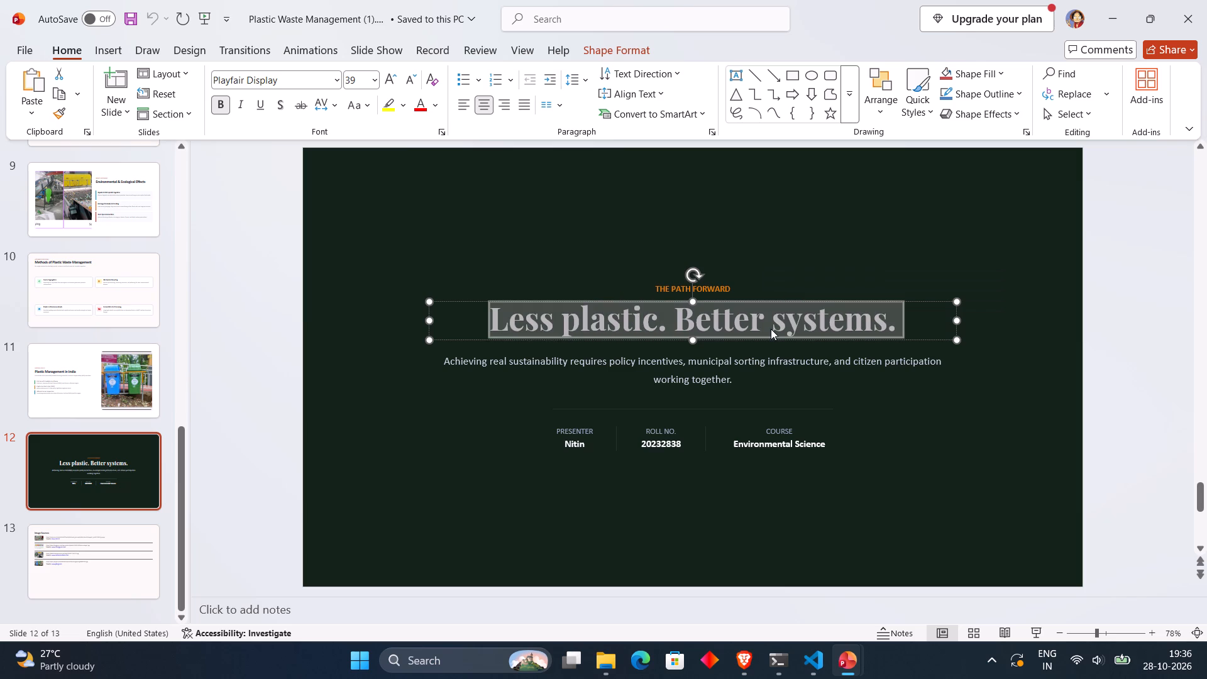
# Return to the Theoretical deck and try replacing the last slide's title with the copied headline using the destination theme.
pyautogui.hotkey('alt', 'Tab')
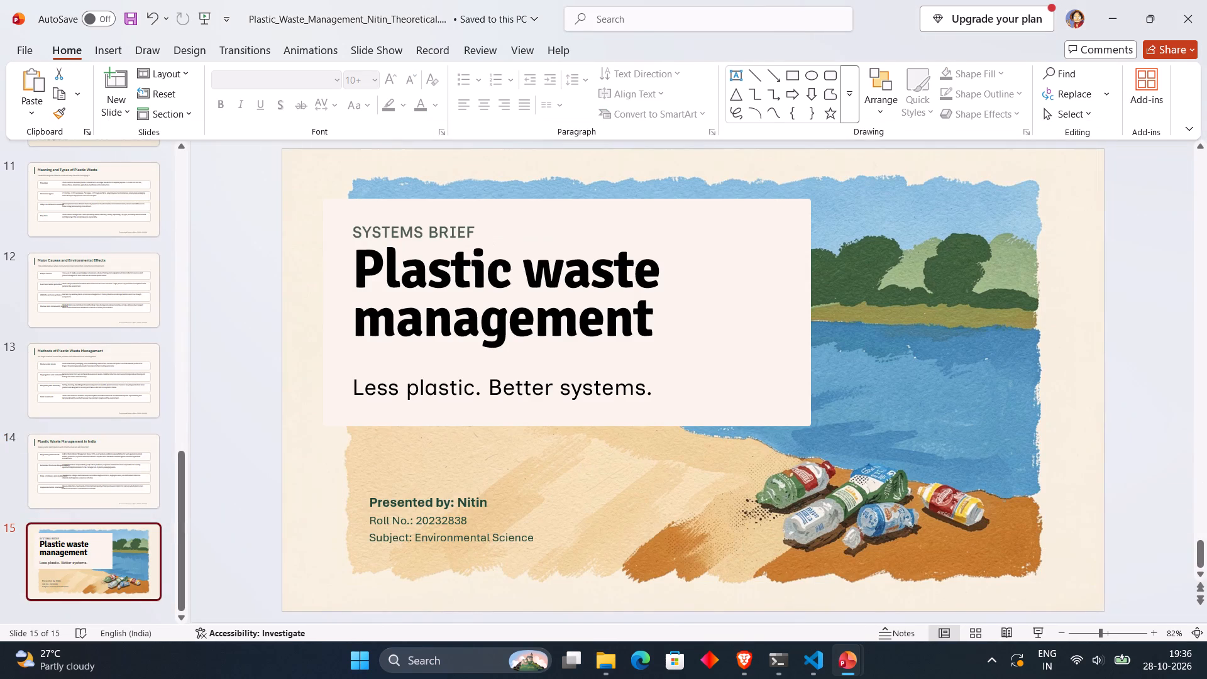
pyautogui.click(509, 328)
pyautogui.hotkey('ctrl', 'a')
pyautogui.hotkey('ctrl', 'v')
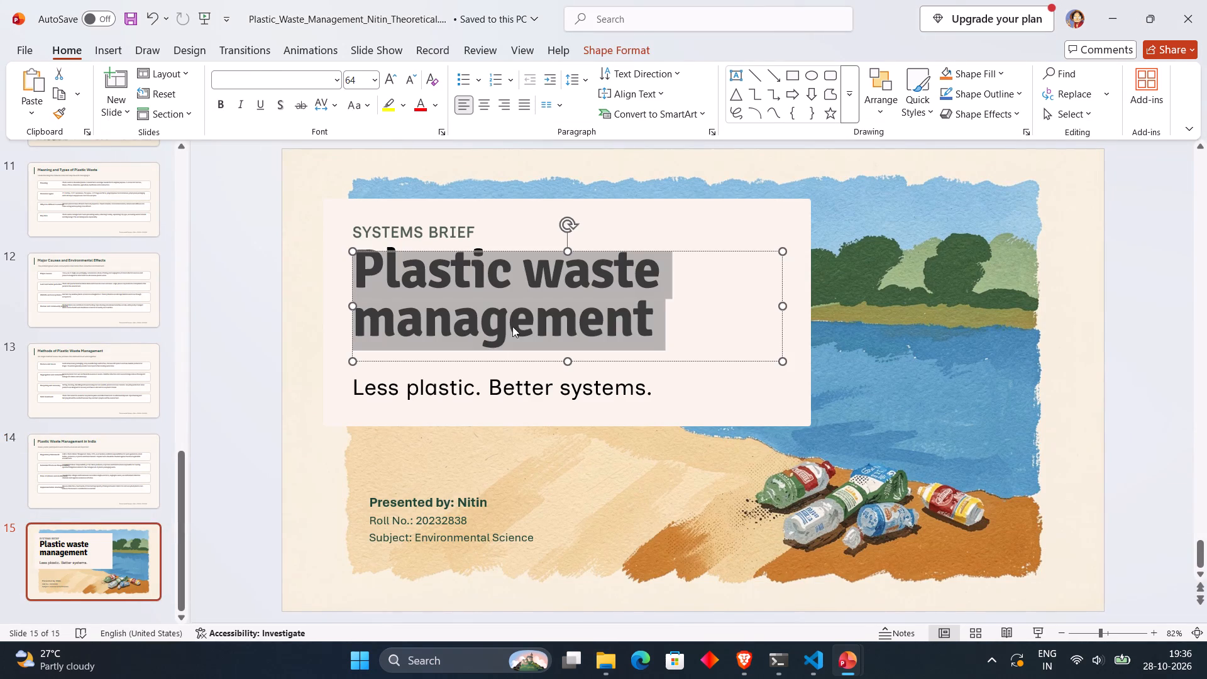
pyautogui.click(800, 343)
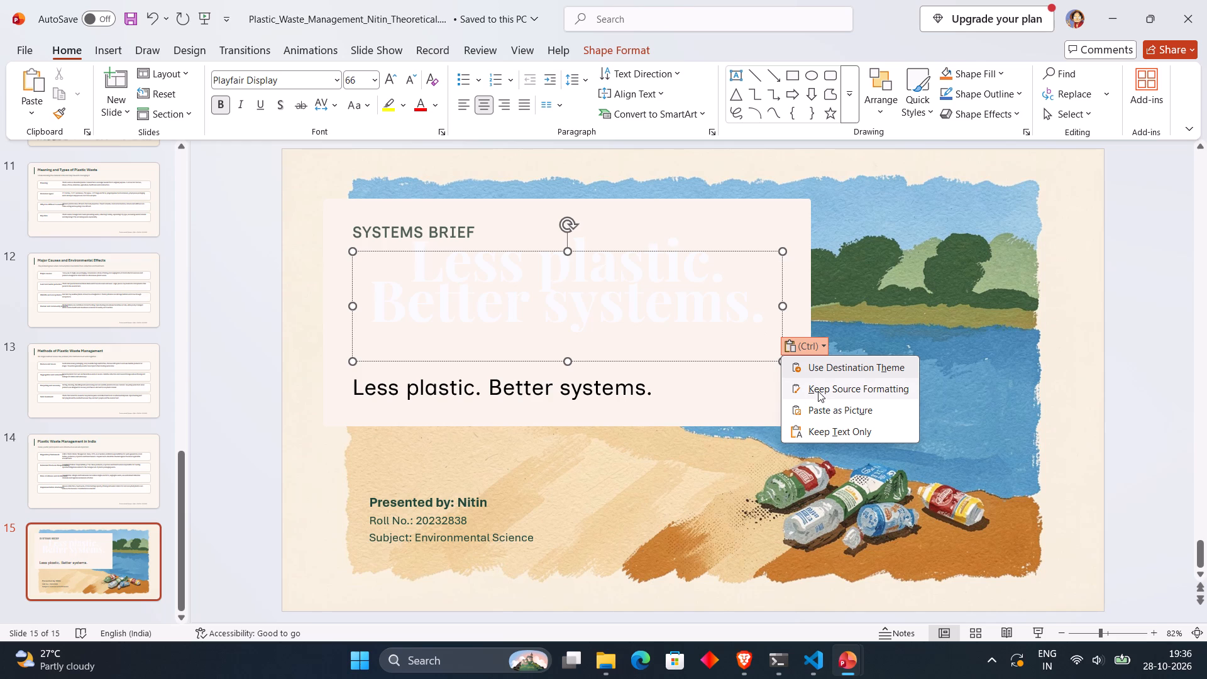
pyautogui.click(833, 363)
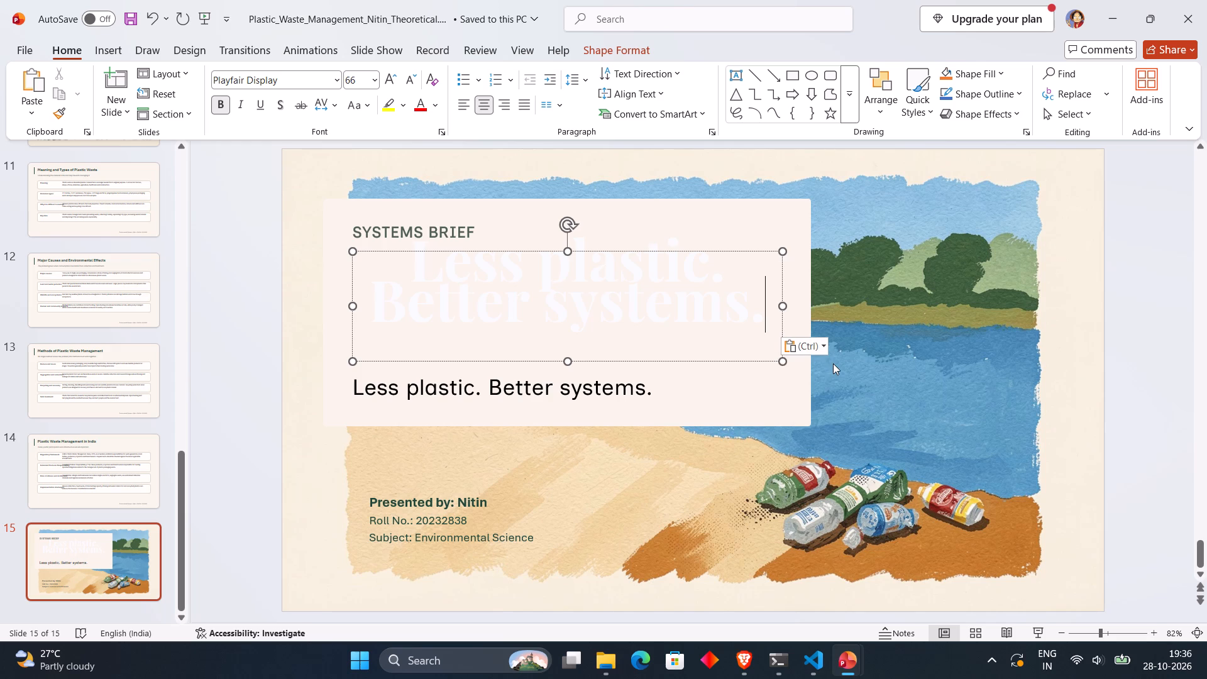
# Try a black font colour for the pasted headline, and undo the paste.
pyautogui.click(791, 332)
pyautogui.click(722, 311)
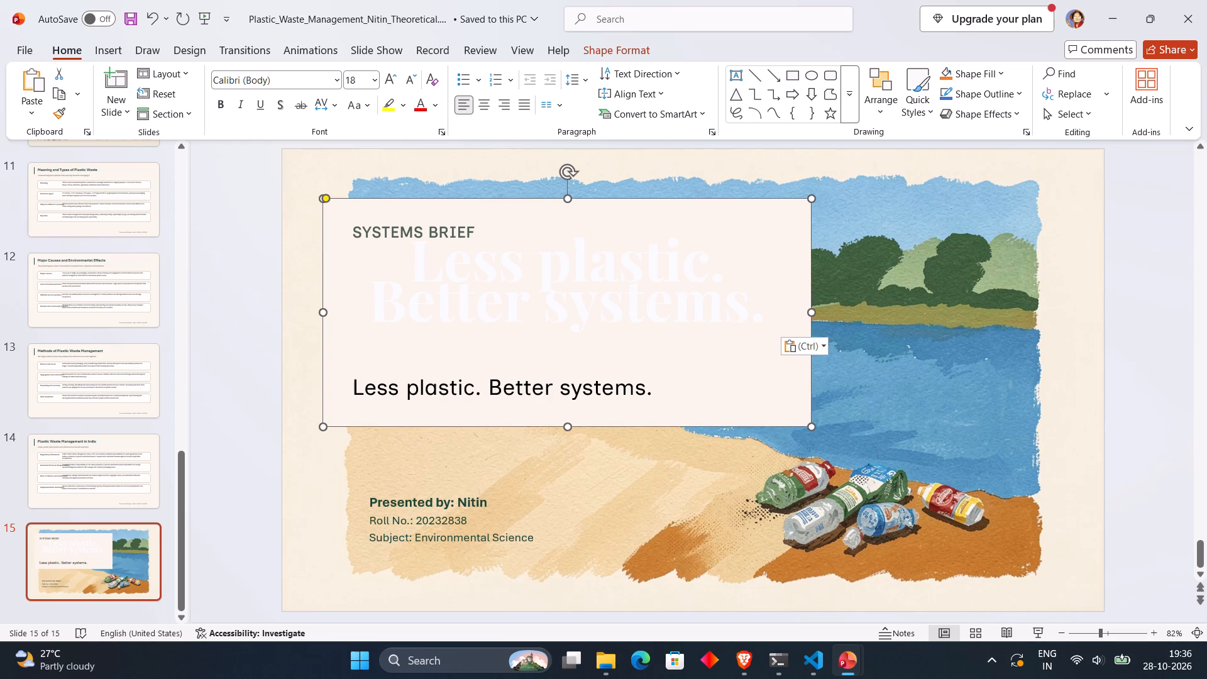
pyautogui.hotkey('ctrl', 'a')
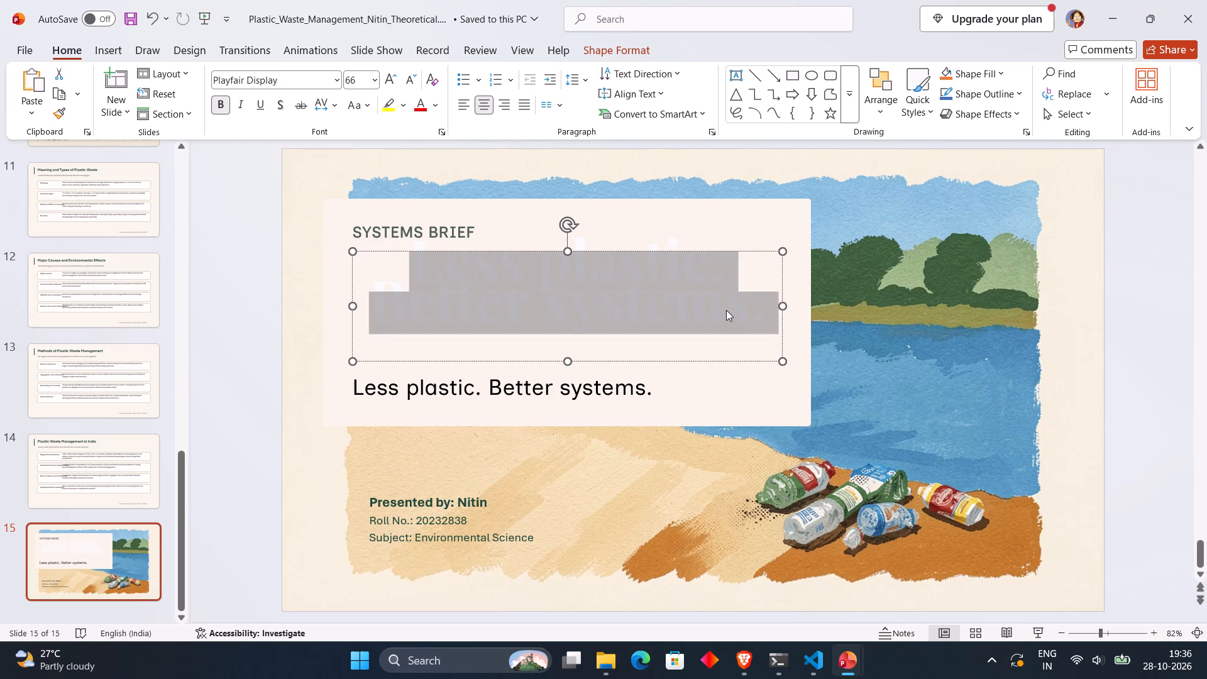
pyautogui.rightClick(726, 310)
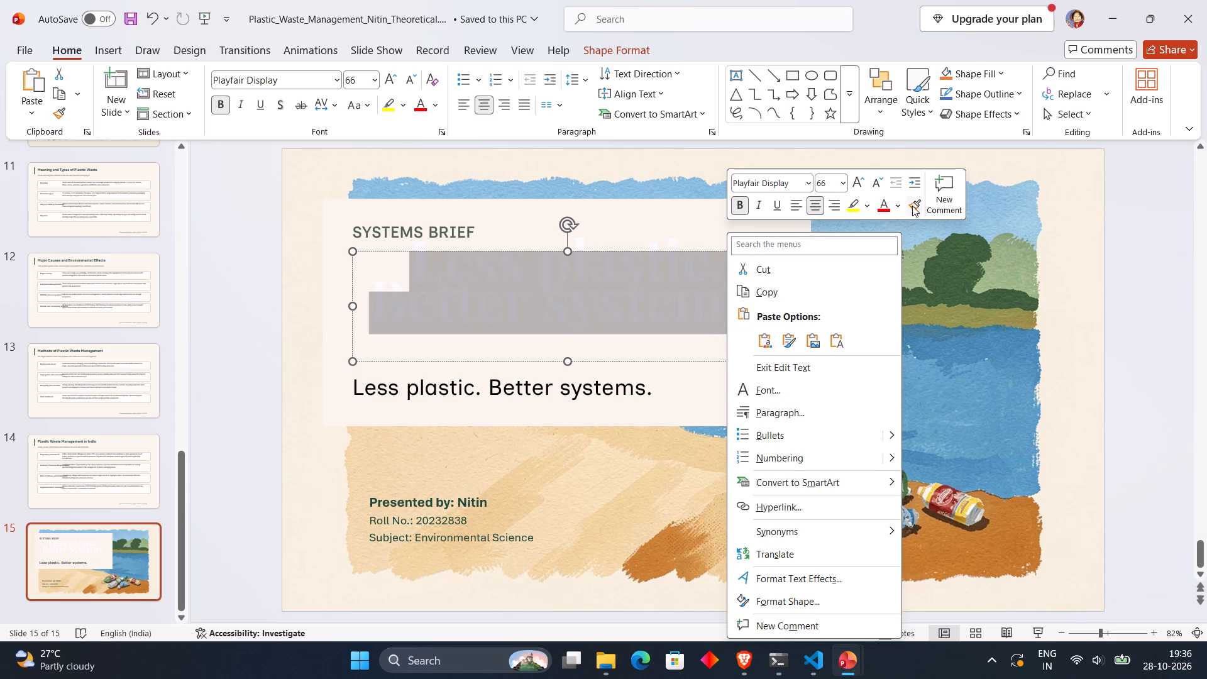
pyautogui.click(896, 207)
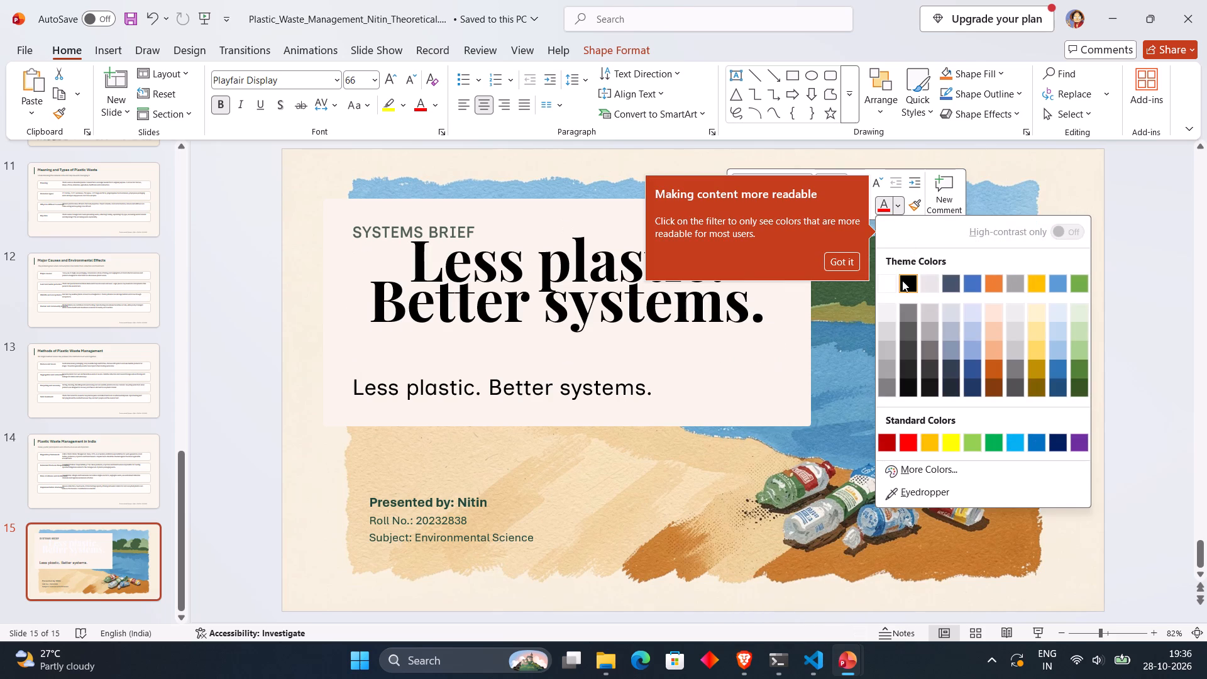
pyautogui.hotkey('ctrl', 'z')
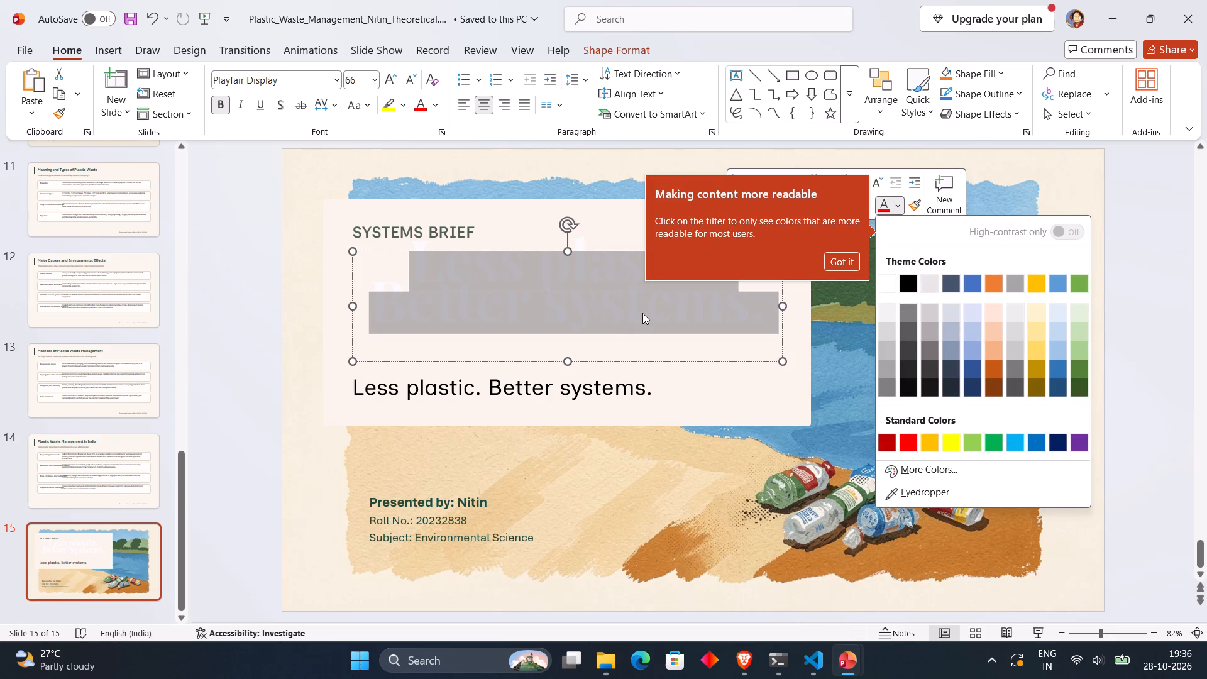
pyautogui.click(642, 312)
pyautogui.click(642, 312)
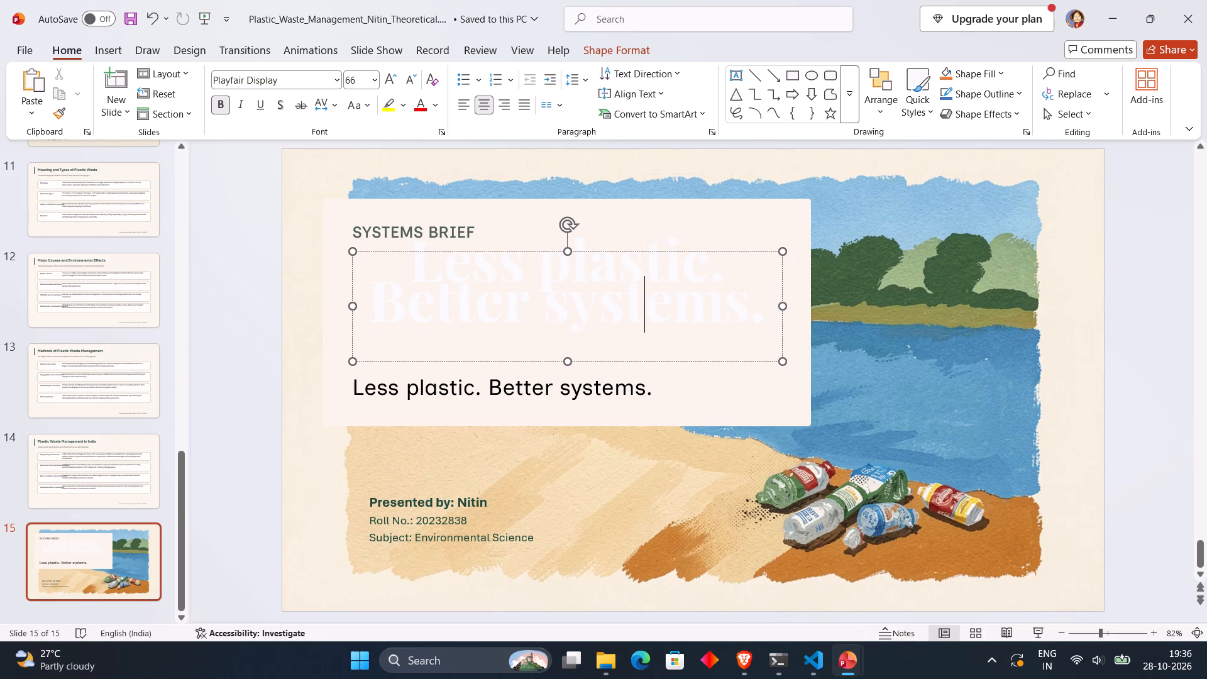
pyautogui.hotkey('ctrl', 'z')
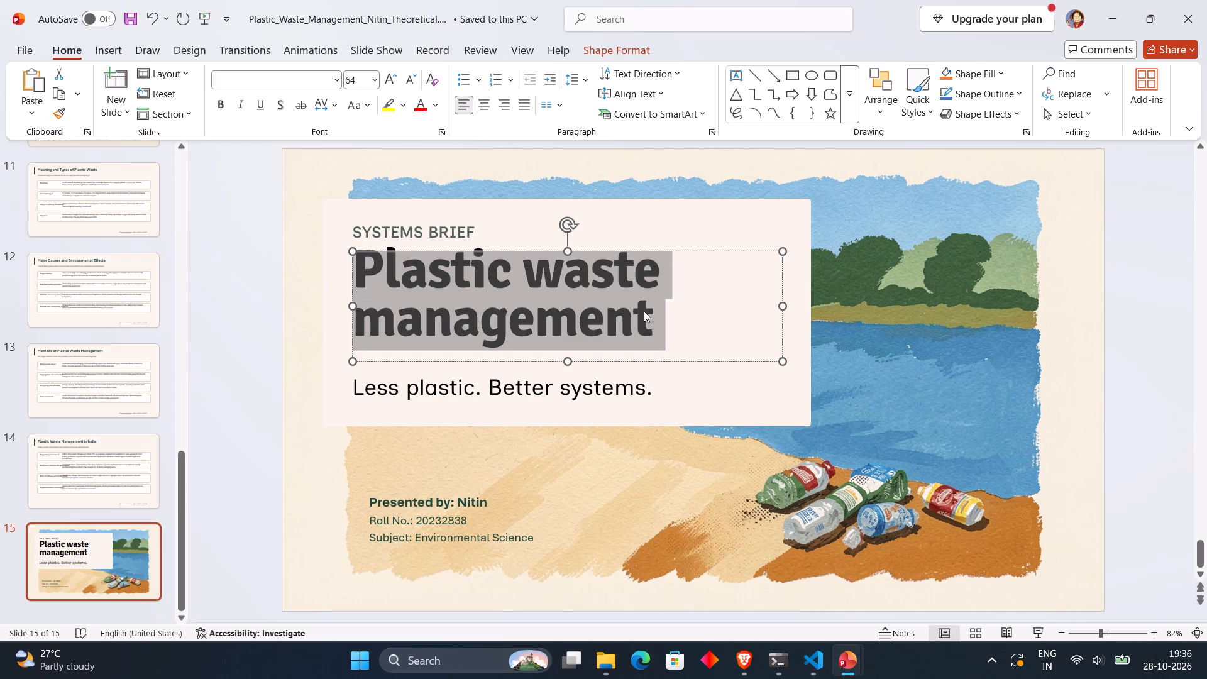
# Replace the last slide's "Plastic waste management" title with the copied headline, keeping text only.
pyautogui.hotkey('ctrl', 'v')
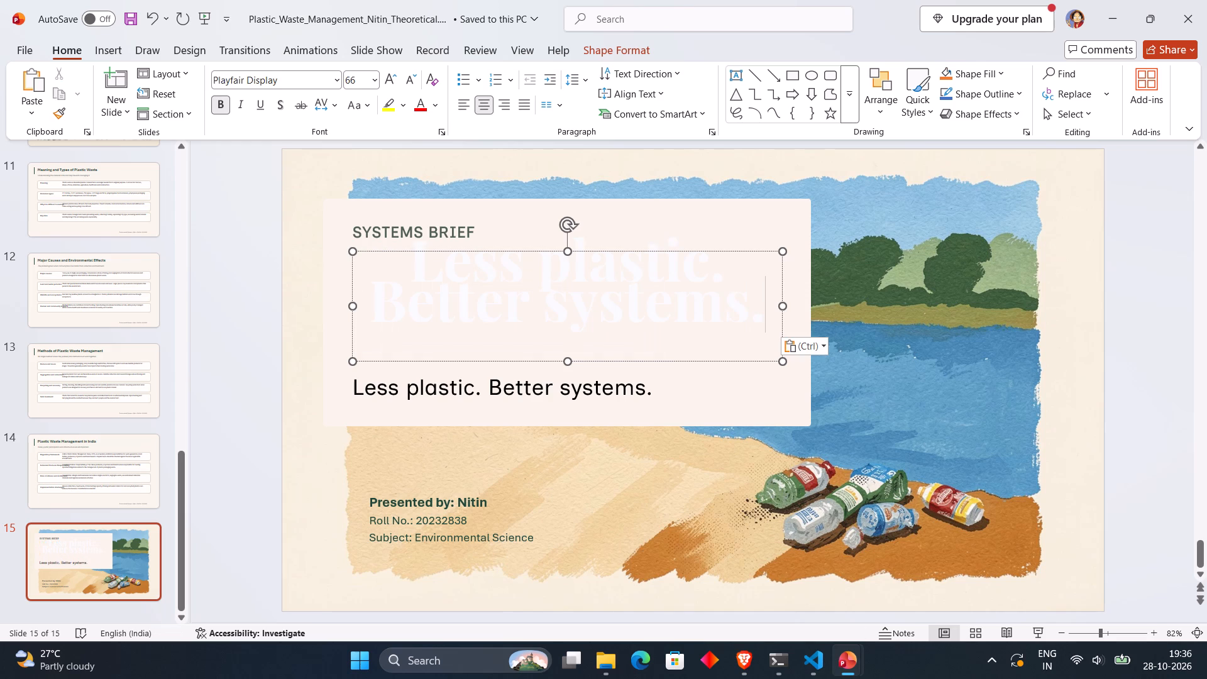
pyautogui.click(812, 353)
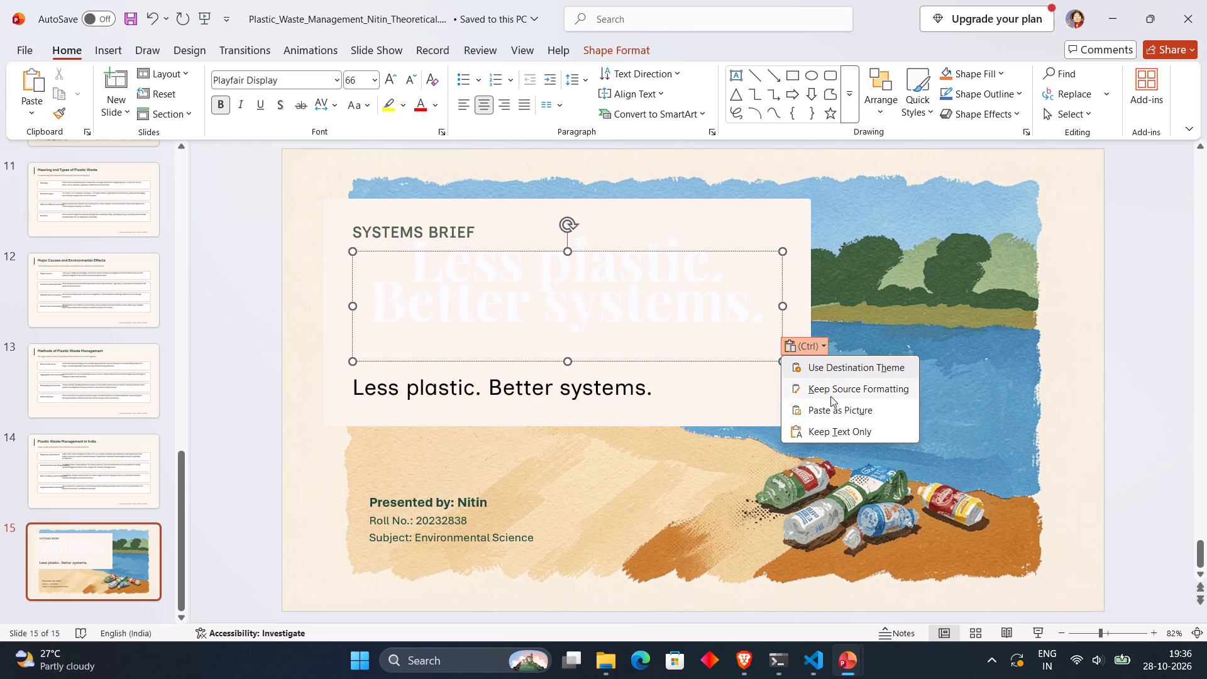
pyautogui.click(832, 436)
pyautogui.click(562, 395)
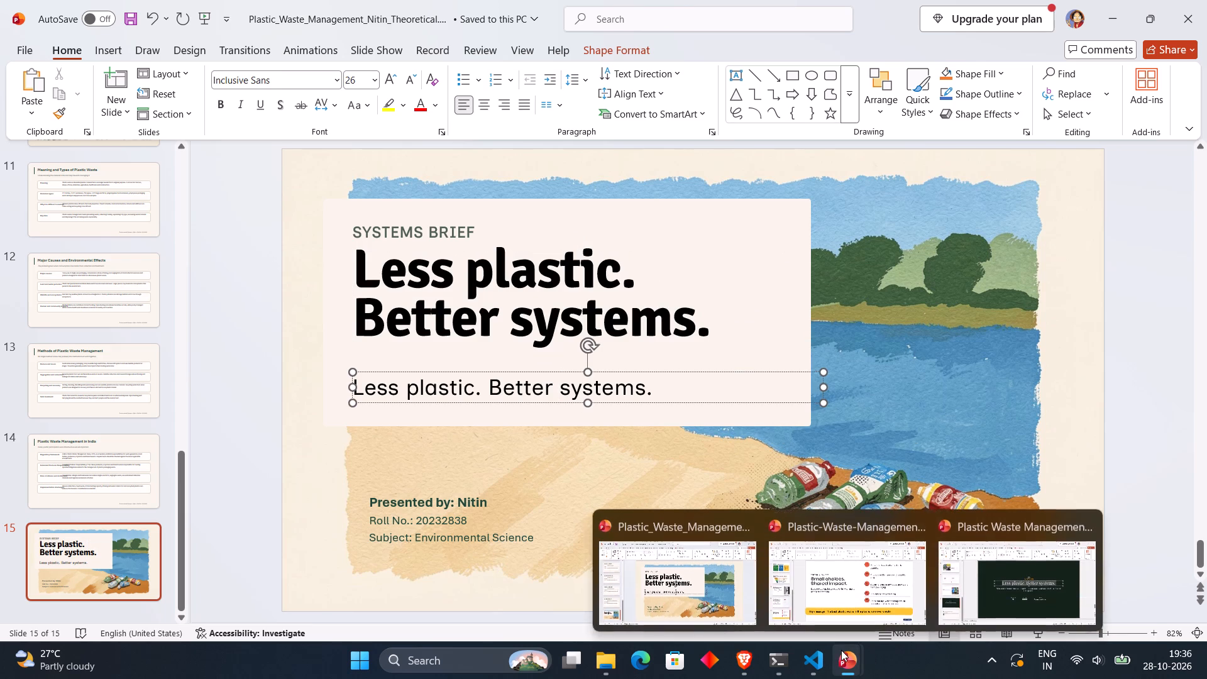
# Replace the "SYSTEMS BRIEF" label on the last slide with "THE PATH FORWARD" copied from the dark closing slide, keeping text only.
pyautogui.click(985, 587)
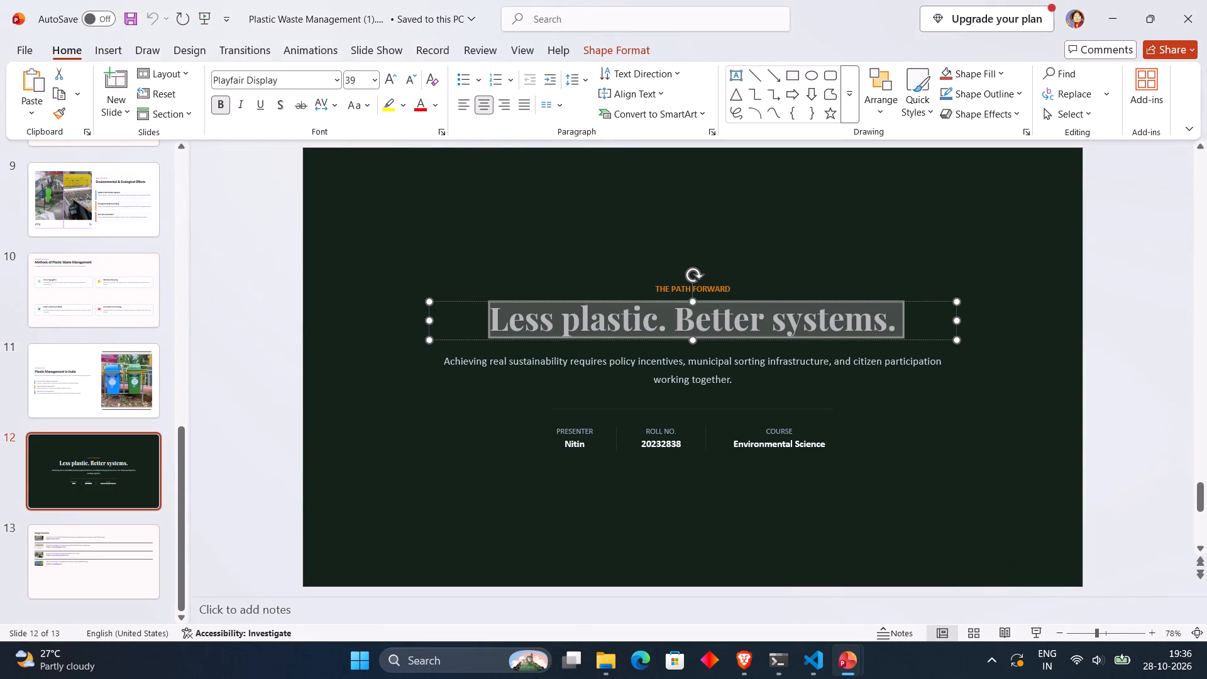
pyautogui.click(723, 285)
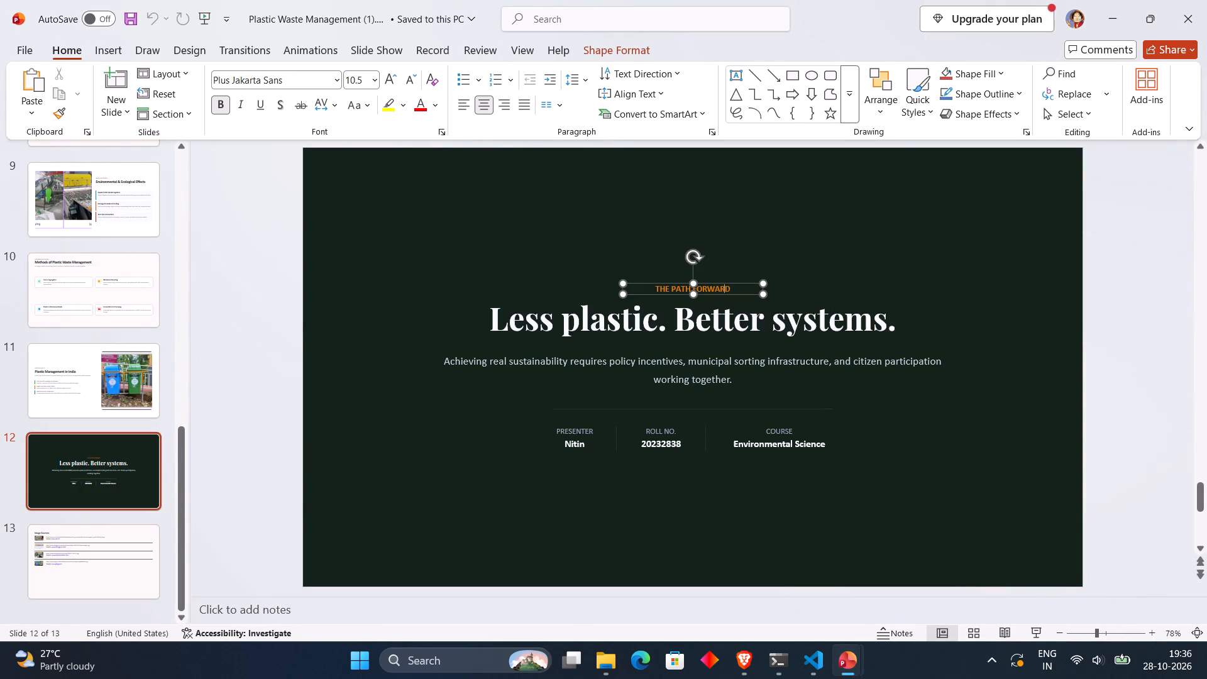
pyautogui.hotkey('ctrl', 'a')
pyautogui.hotkey('ctrl', 'c')
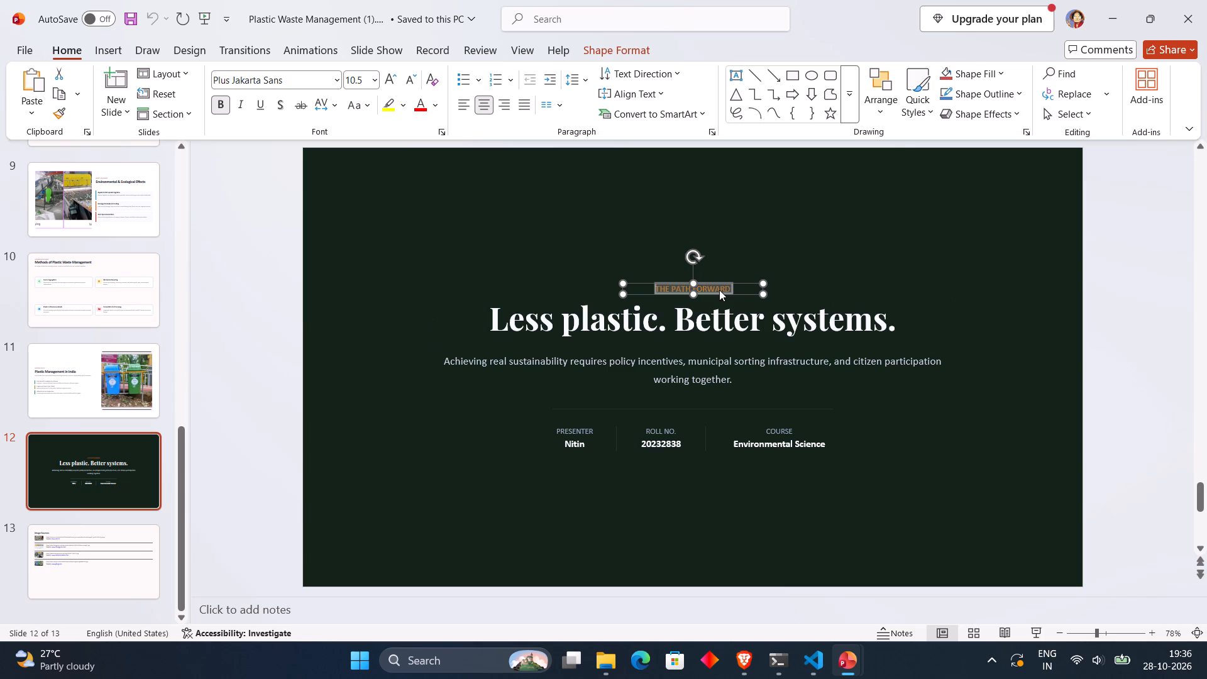
pyautogui.hotkey('alt', 'Tab')
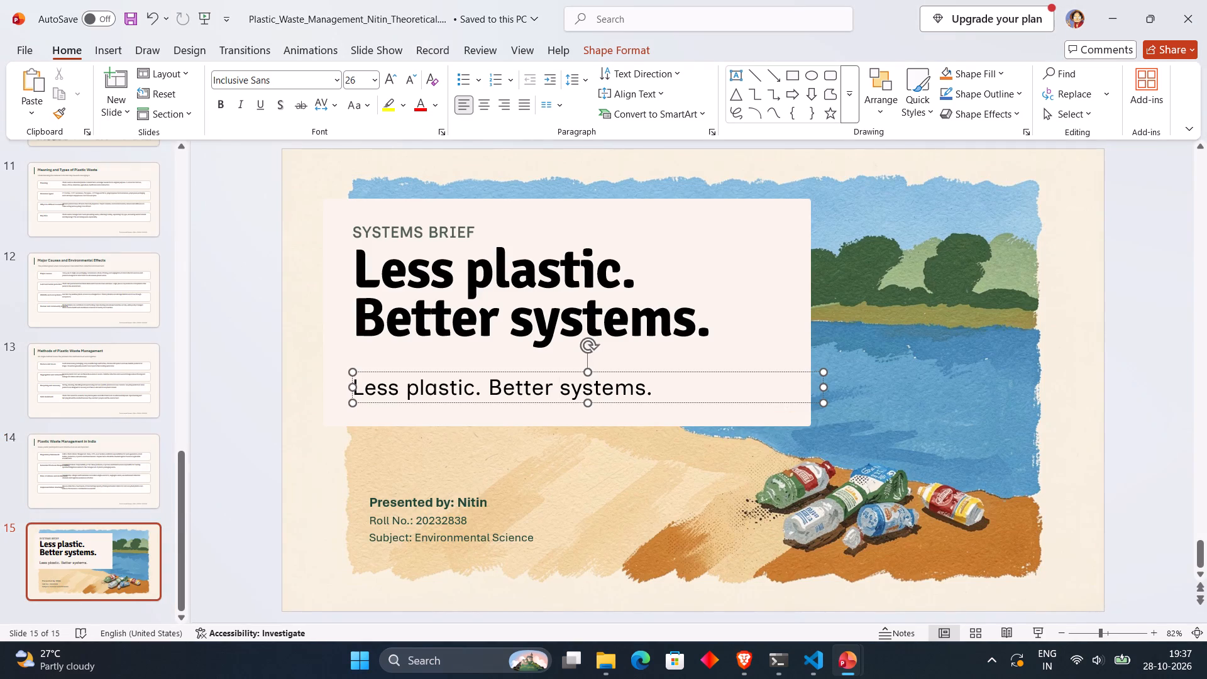
pyautogui.click(394, 228)
pyautogui.hotkey('ctrl', 'a')
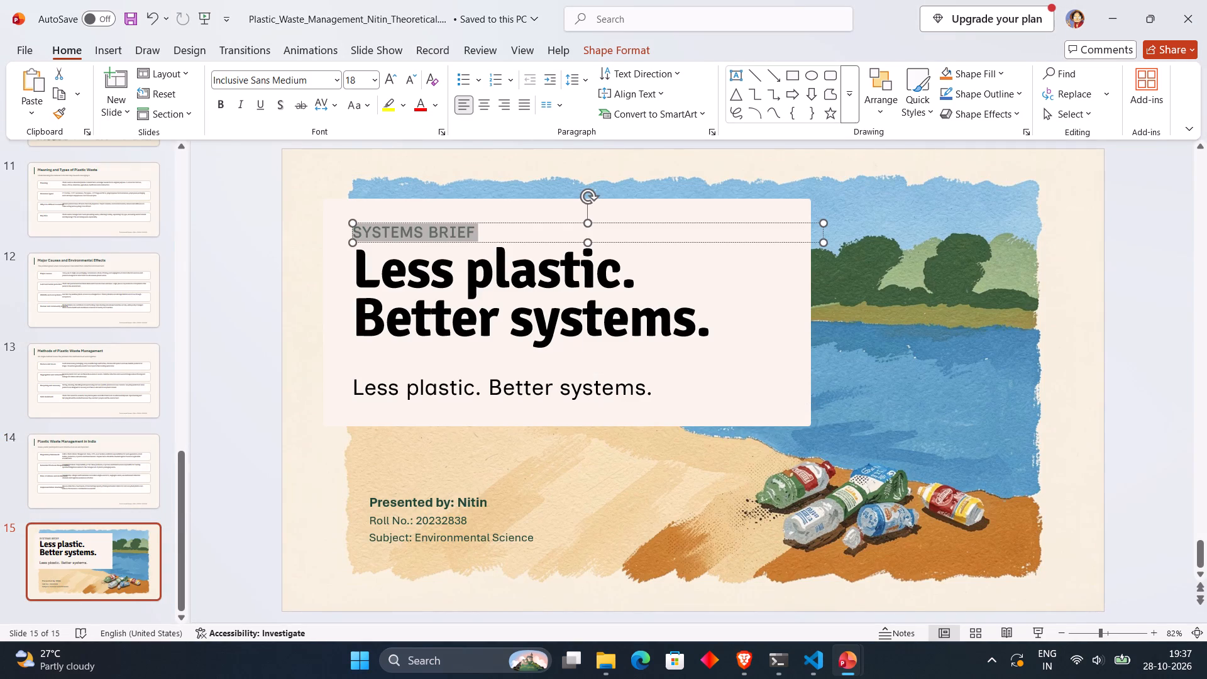
pyautogui.hotkey('ctrl', 'v')
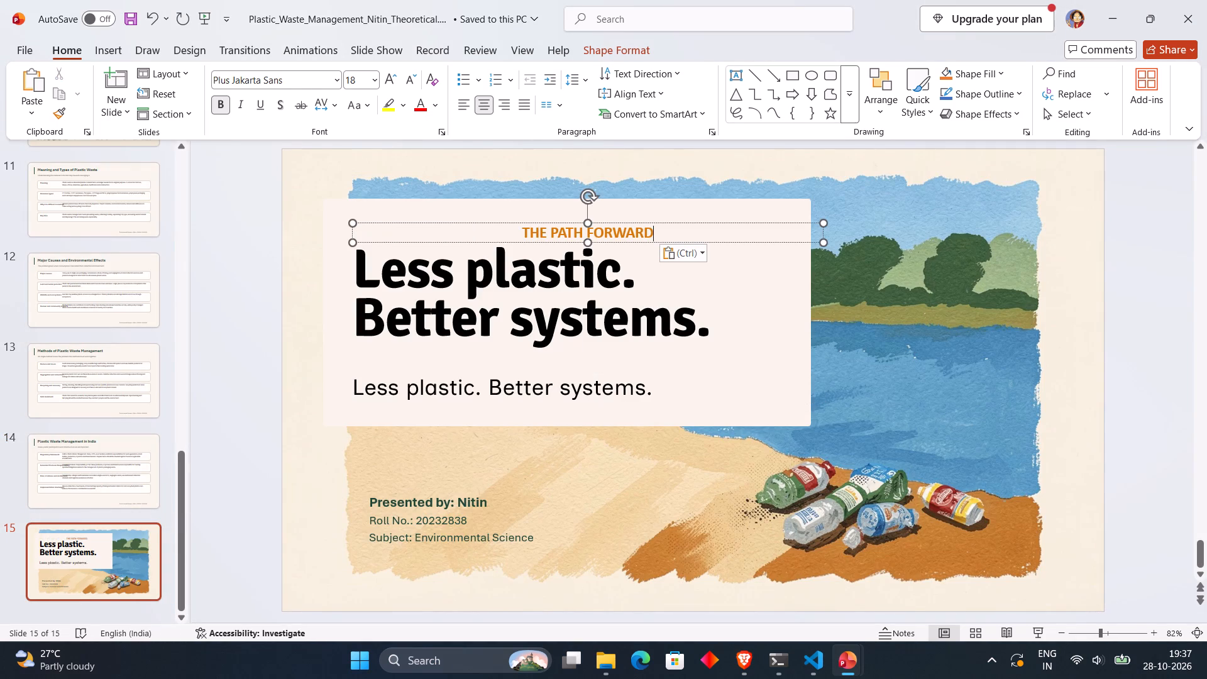
pyautogui.click(676, 258)
pyautogui.click(711, 339)
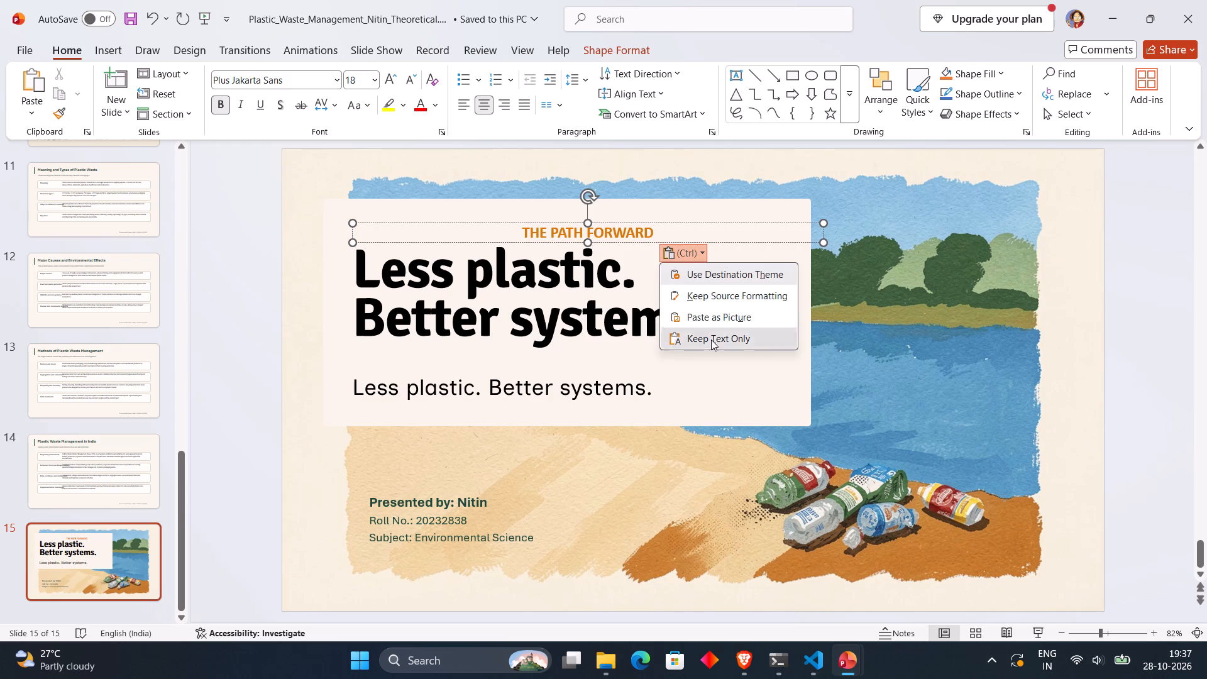
# Replace the last slide's subtitle with the "Achieving real sustainability requires..." sentence copied from the dark closing slide, keeping text only.
pyautogui.click(539, 387)
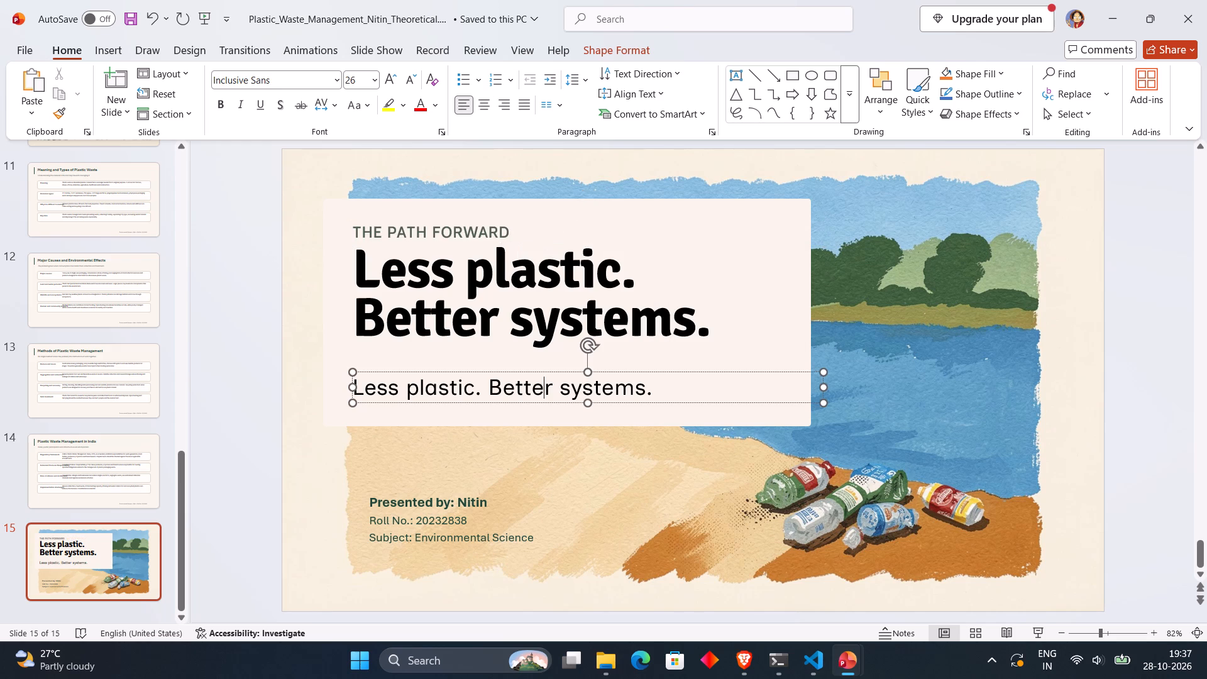
pyautogui.hotkey('alt', 'Tab')
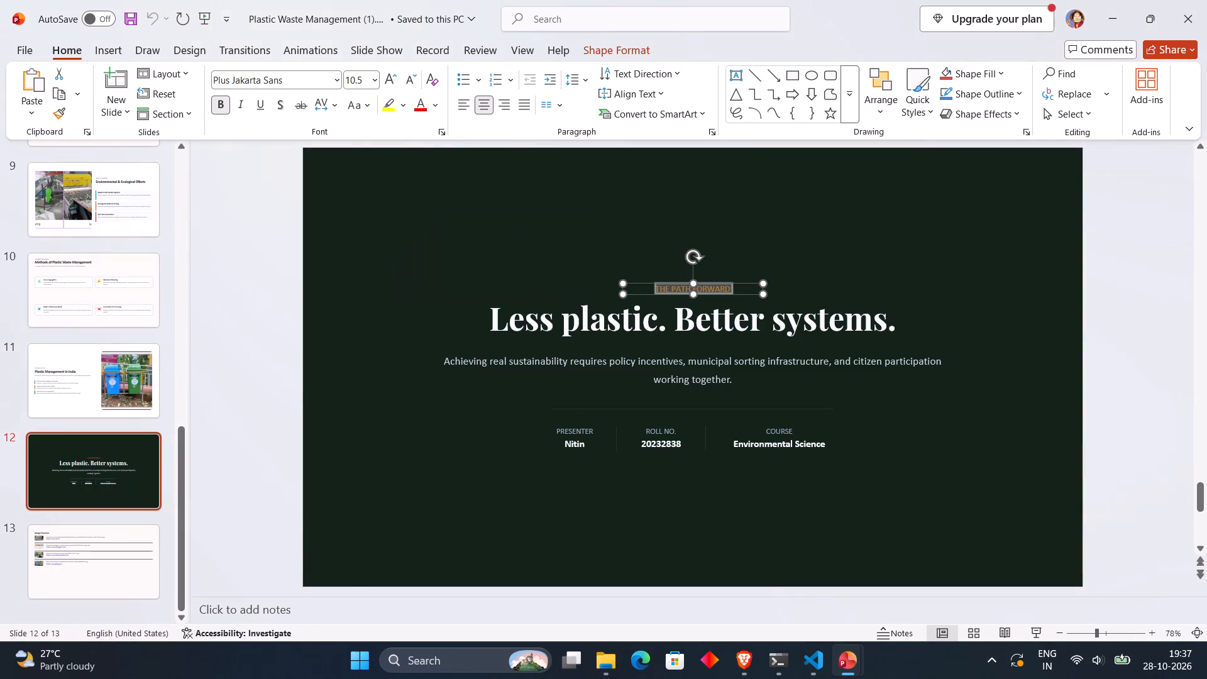
pyautogui.click(676, 372)
pyautogui.hotkey('ctrl', 'a')
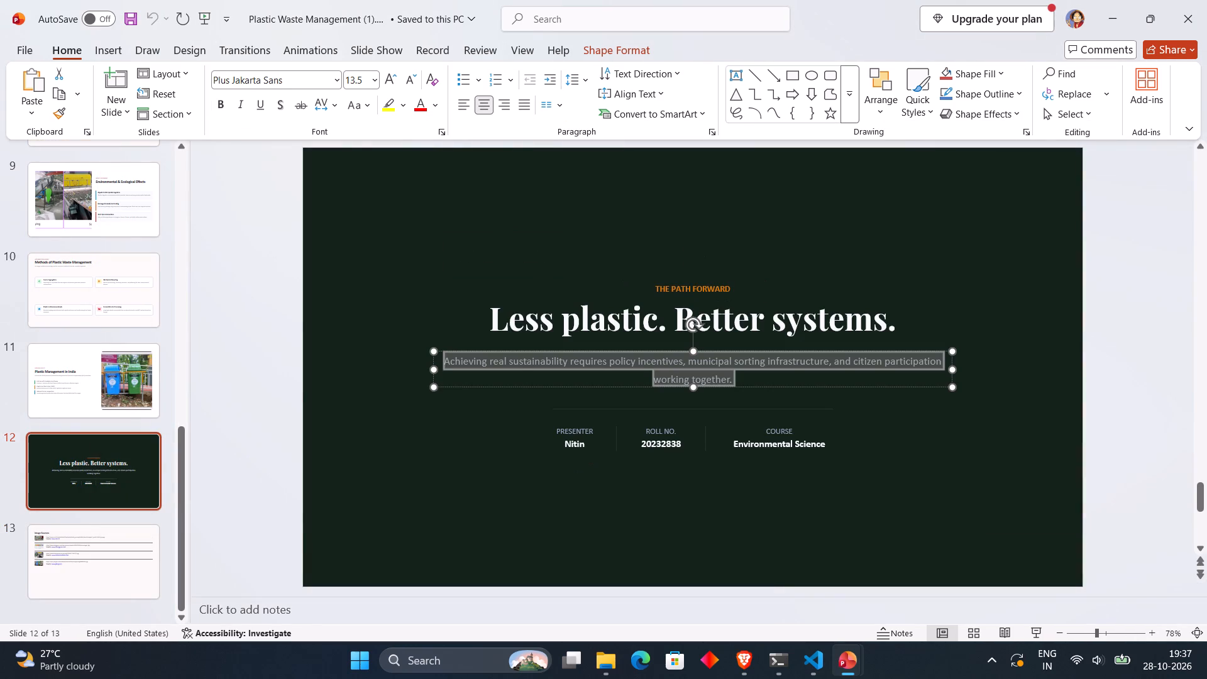
pyautogui.hotkey('ctrl', 'c')
pyautogui.hotkey('alt', 'Tab')
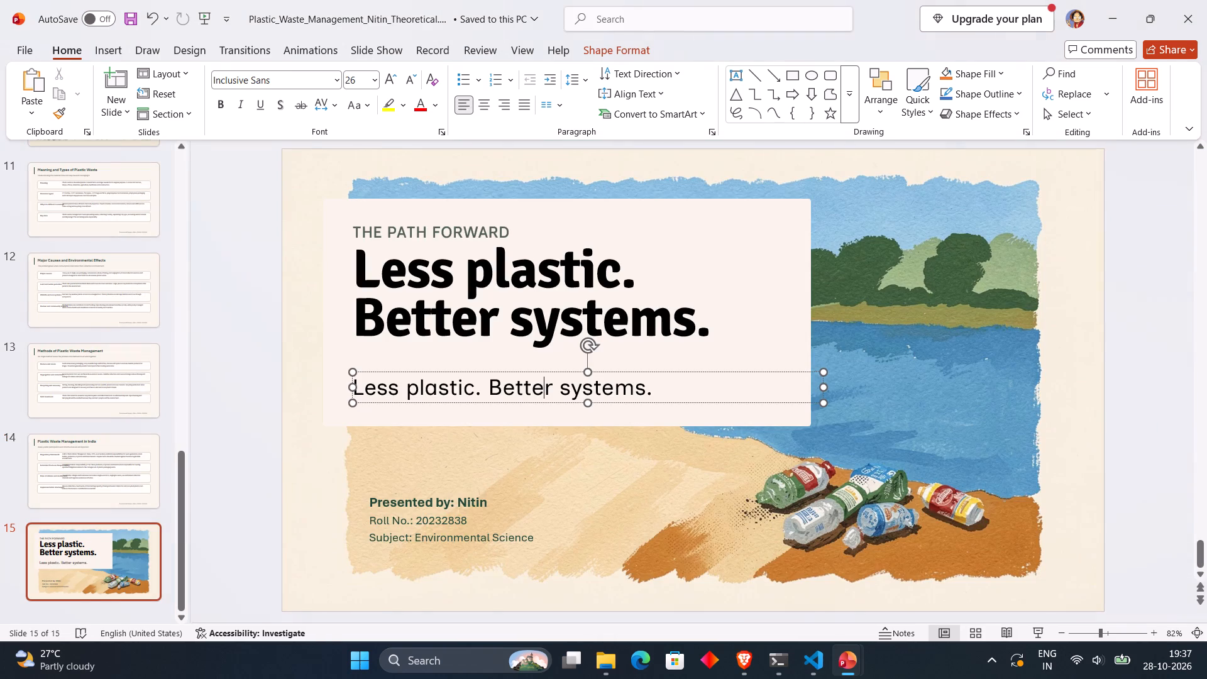
pyautogui.click(678, 368)
pyautogui.doubleClick(607, 384)
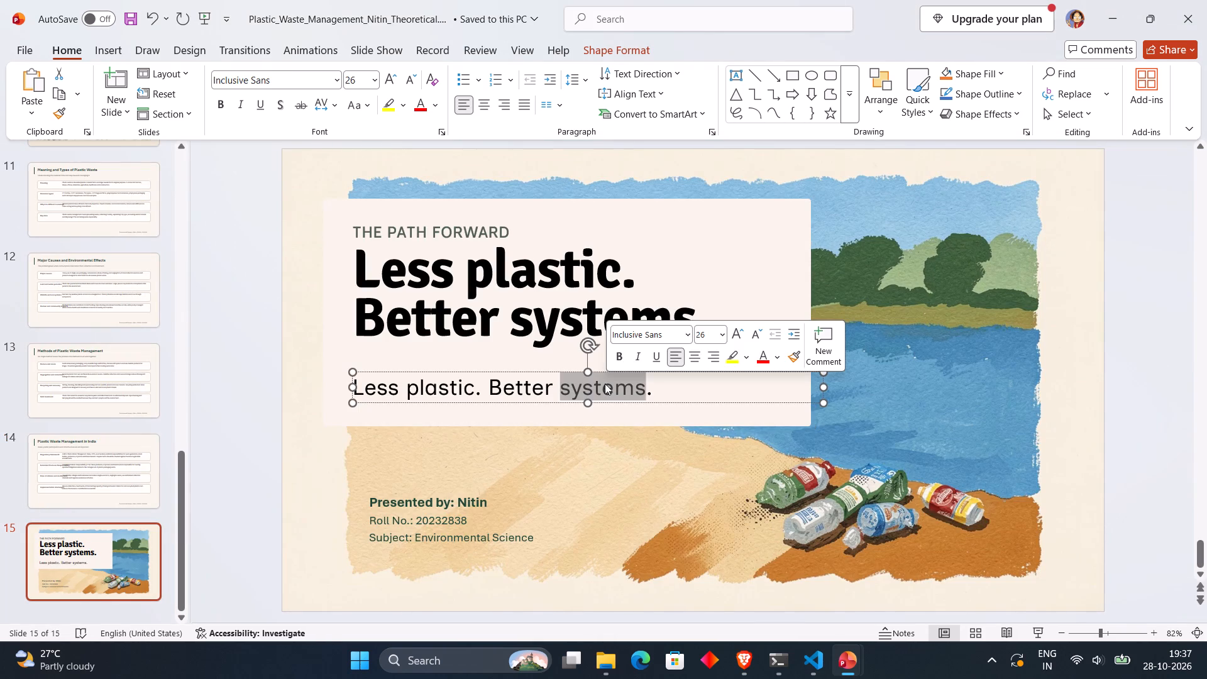
pyautogui.hotkey('ctrl', 'a')
pyautogui.hotkey('ctrl', 'v')
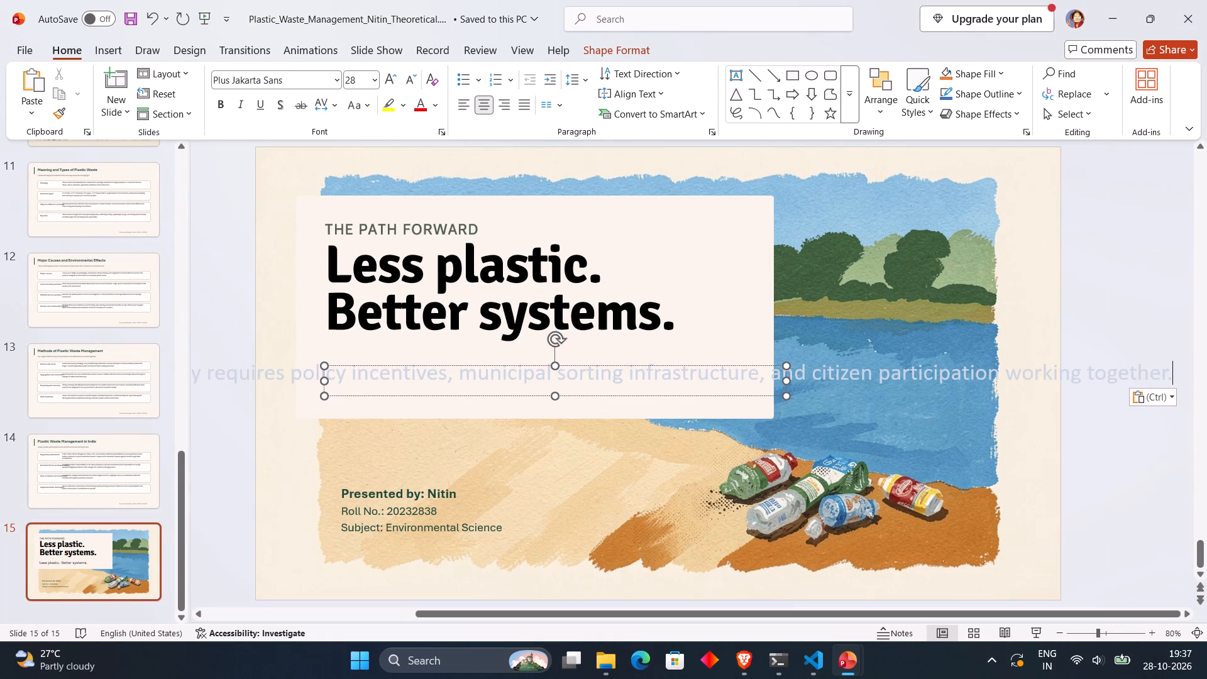
pyautogui.click(1151, 390)
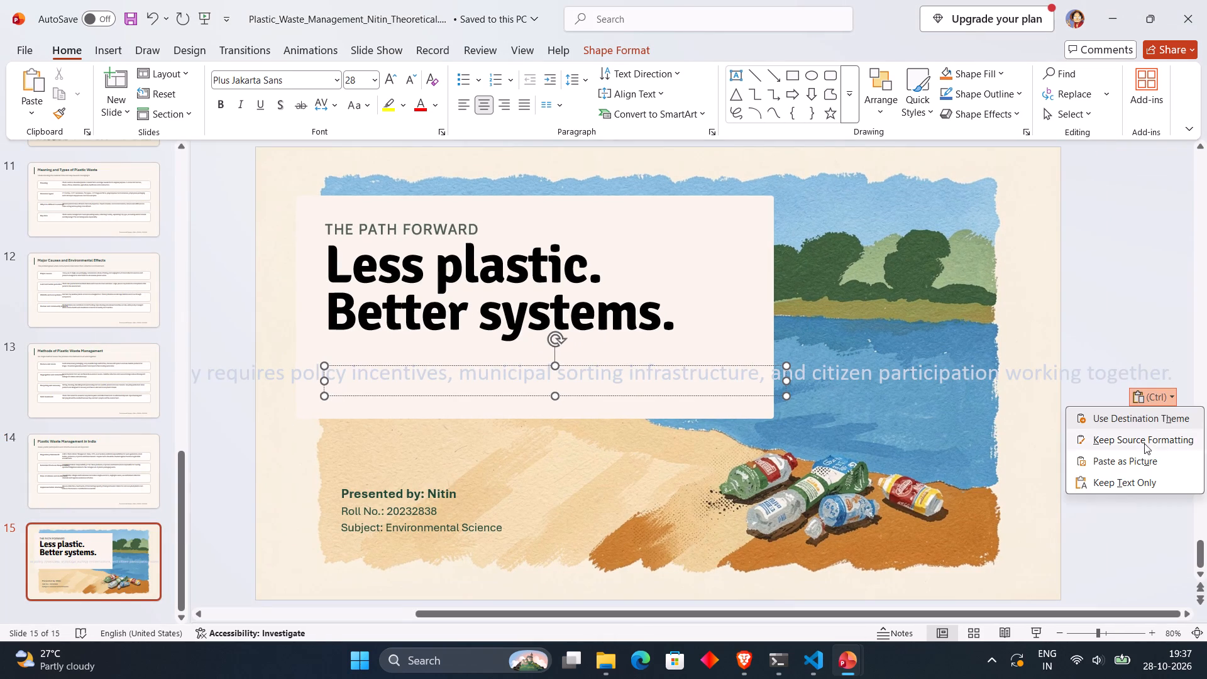
pyautogui.click(1123, 484)
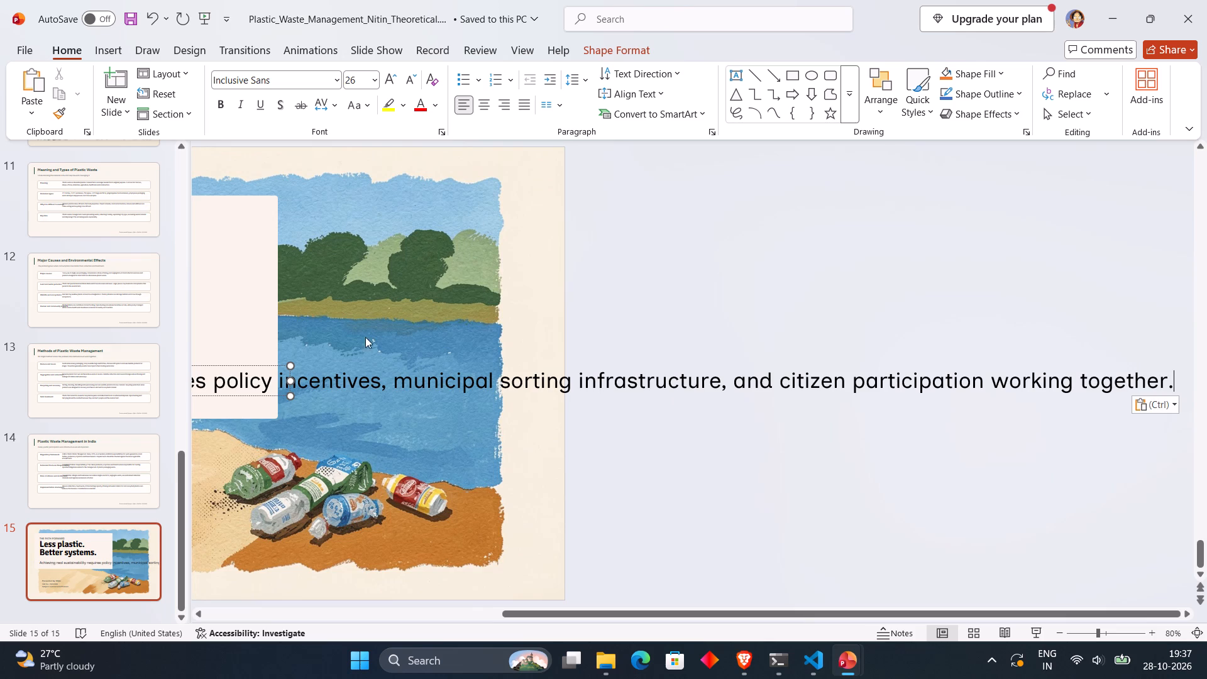
# Set the font size of the new subtitle sentence on the last slide to 11.
pyautogui.click(270, 379)
pyautogui.hotkey('ctrl', 'a')
pyautogui.click(373, 82)
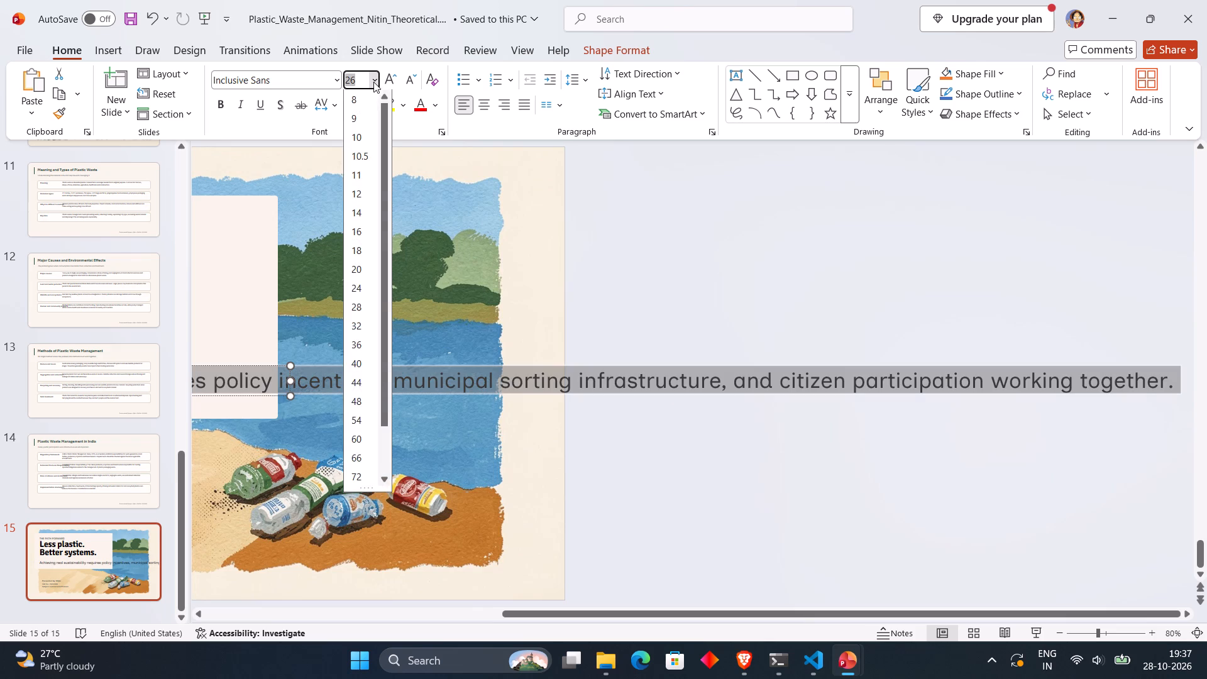
pyautogui.click(365, 178)
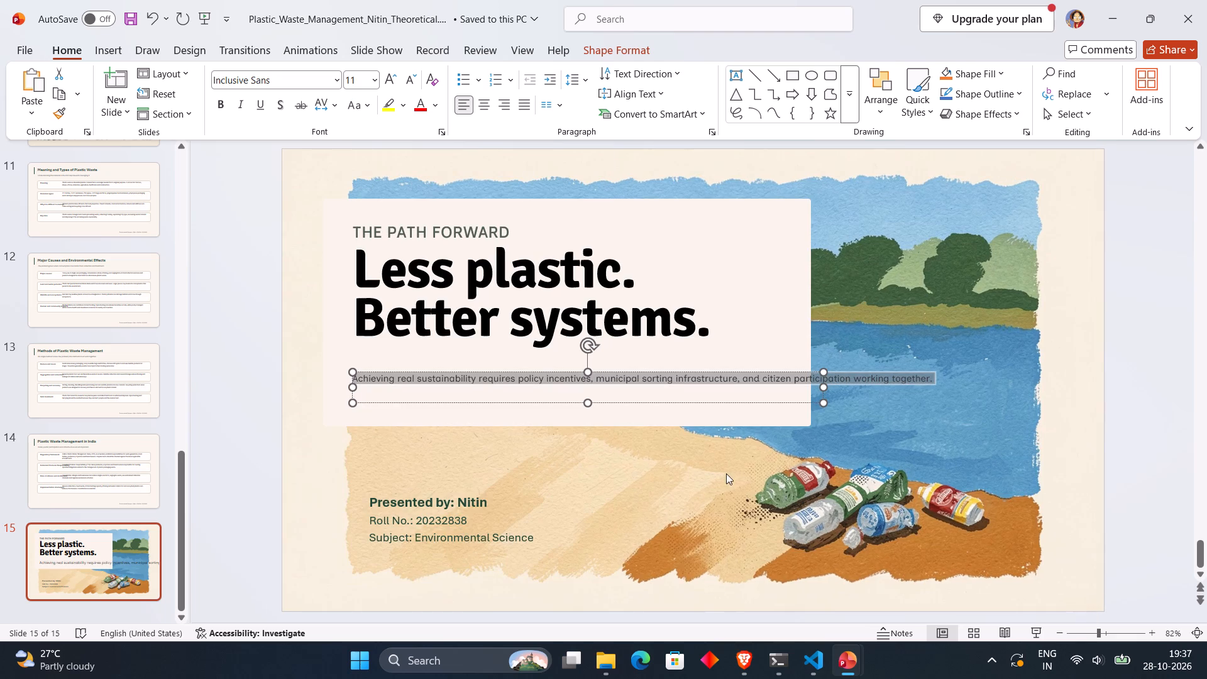
# Move the last slide's subtitle box up to just beneath the headline and make it taller.
pyautogui.moveTo(593, 400); pyautogui.dragTo(592, 417)
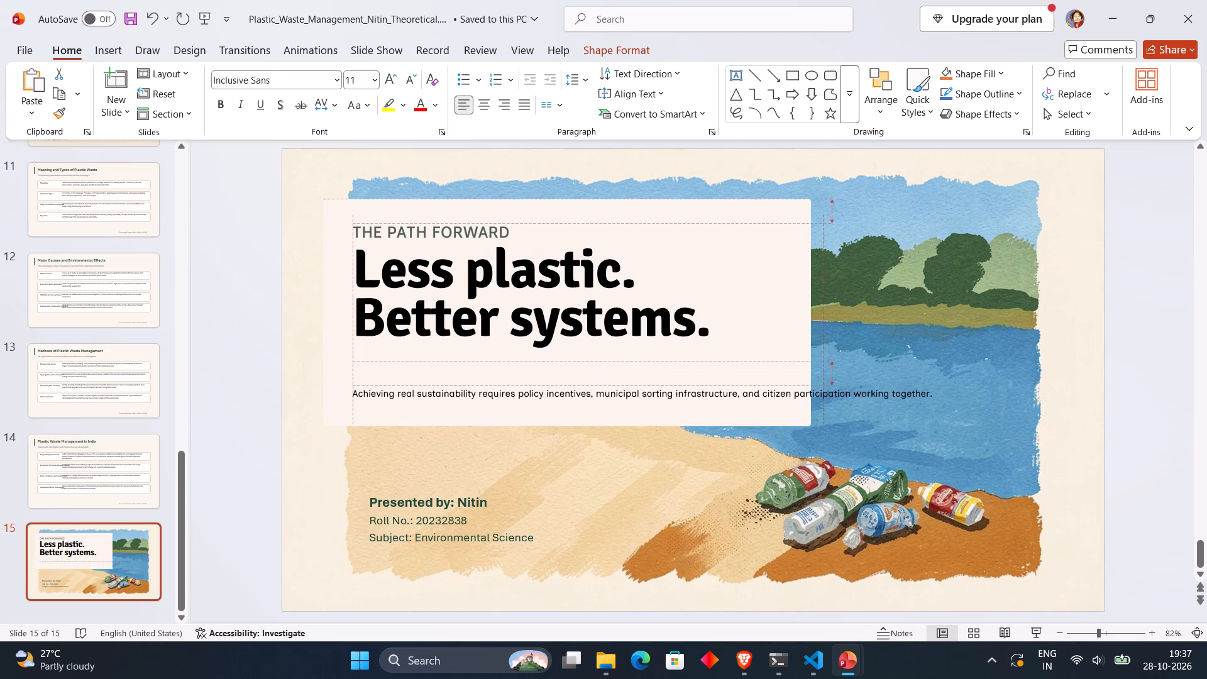
pyautogui.moveTo(592, 417); pyautogui.dragTo(592, 382)
pyautogui.moveTo(587, 383); pyautogui.dragTo(585, 412)
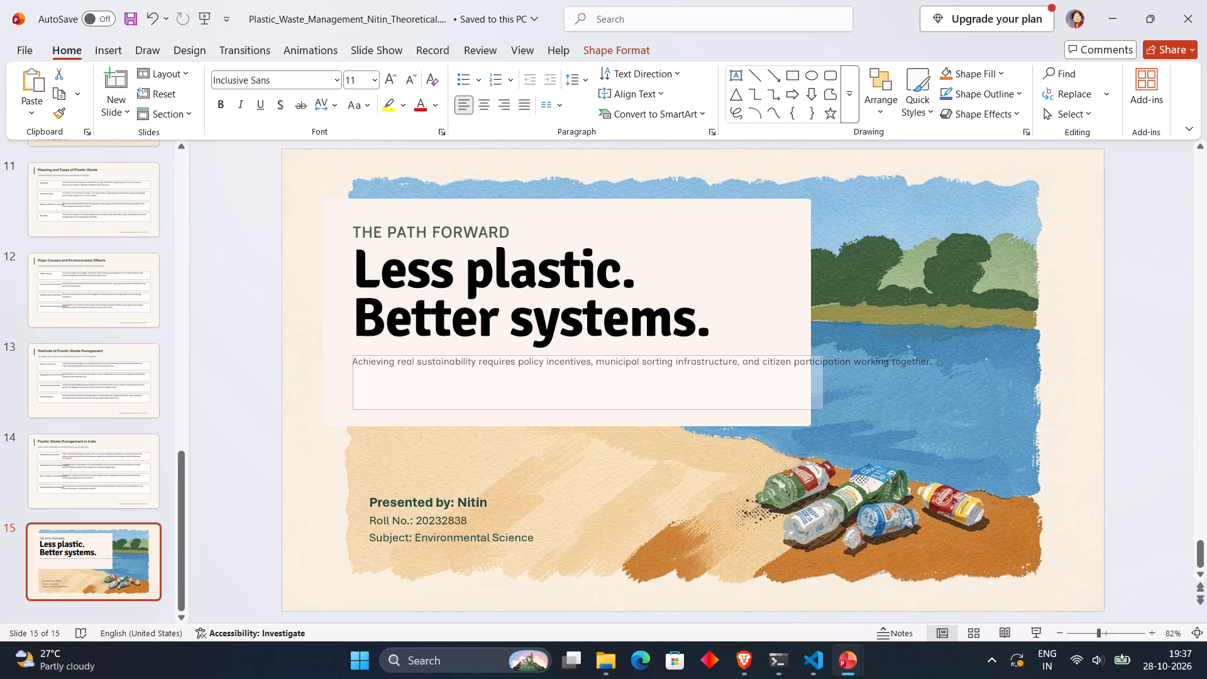
pyautogui.moveTo(585, 412); pyautogui.dragTo(586, 412)
# Break the last slide's subtitle sentence onto a second line before "citizen participation working together.".
pyautogui.click(595, 363)
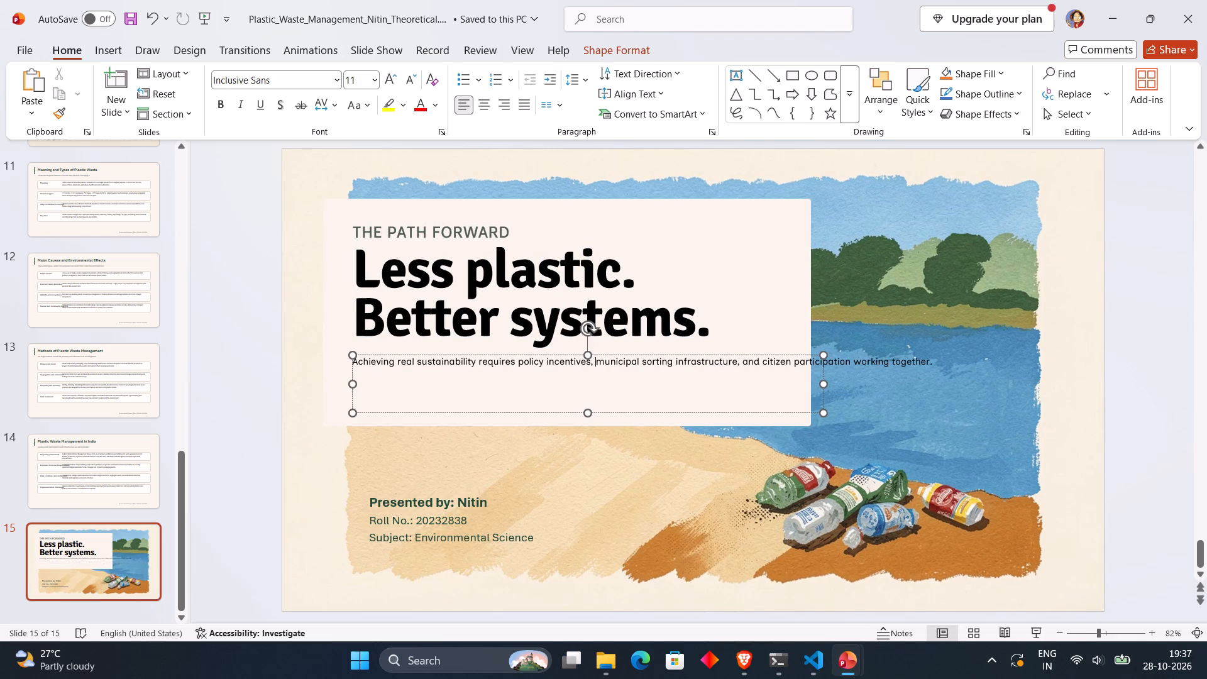
pyautogui.click(764, 361)
pyautogui.press('Return')
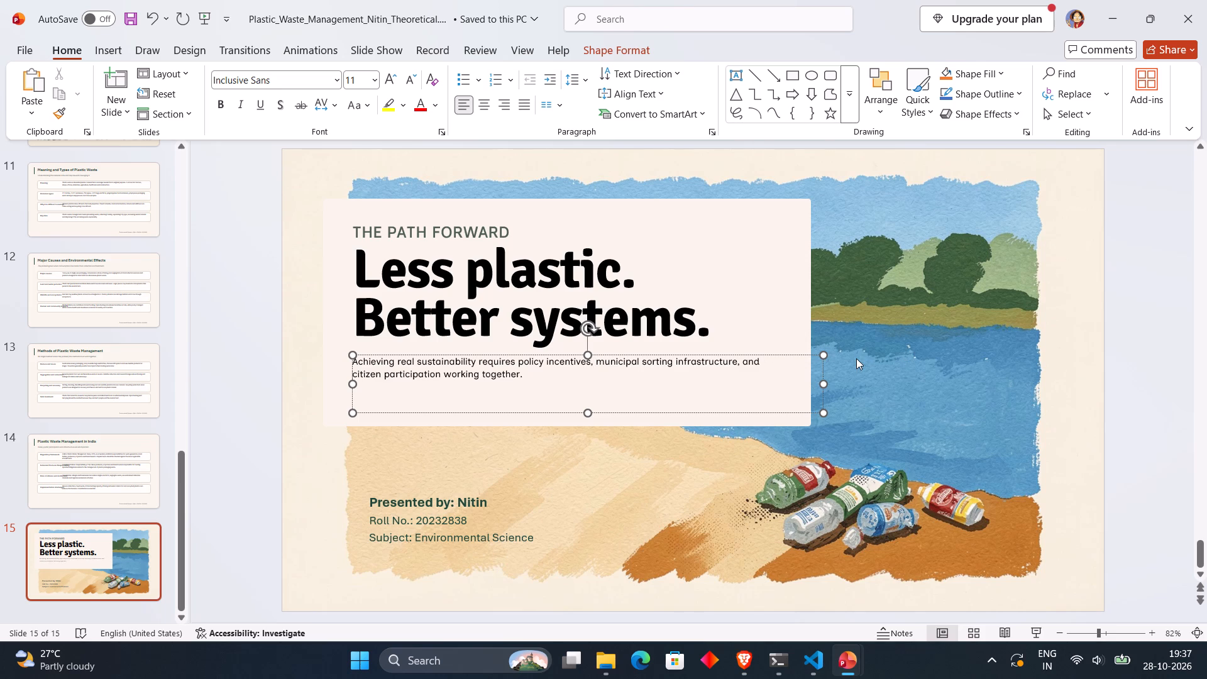
pyautogui.click(730, 389)
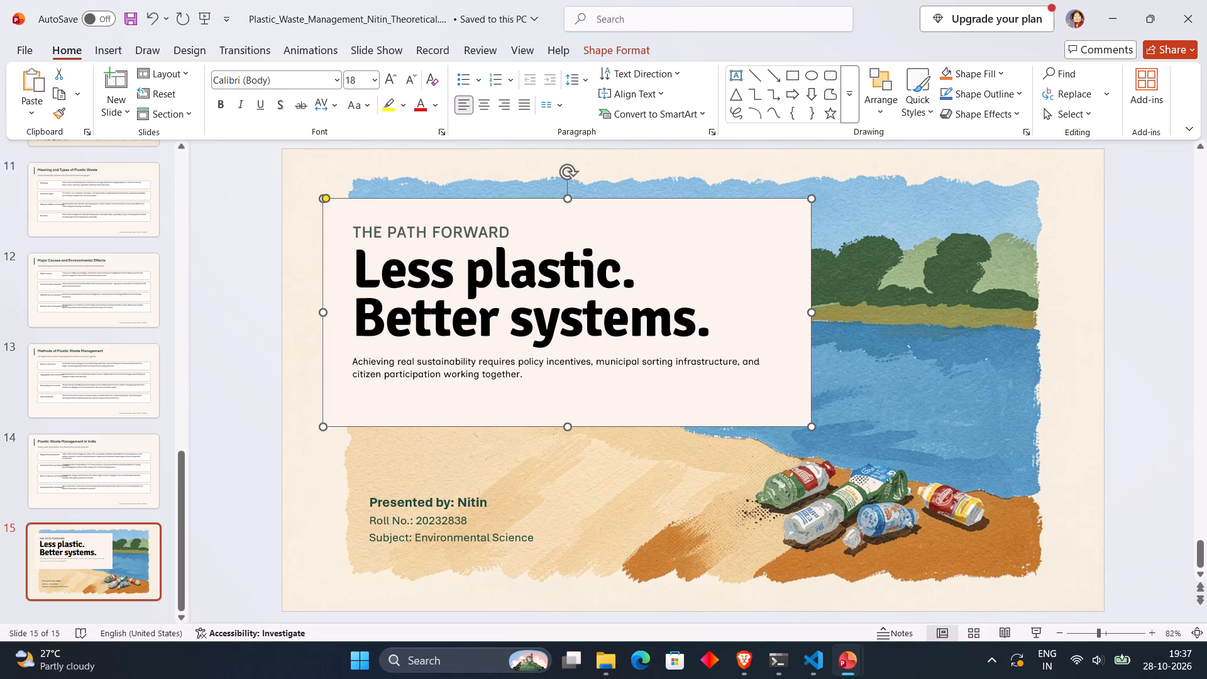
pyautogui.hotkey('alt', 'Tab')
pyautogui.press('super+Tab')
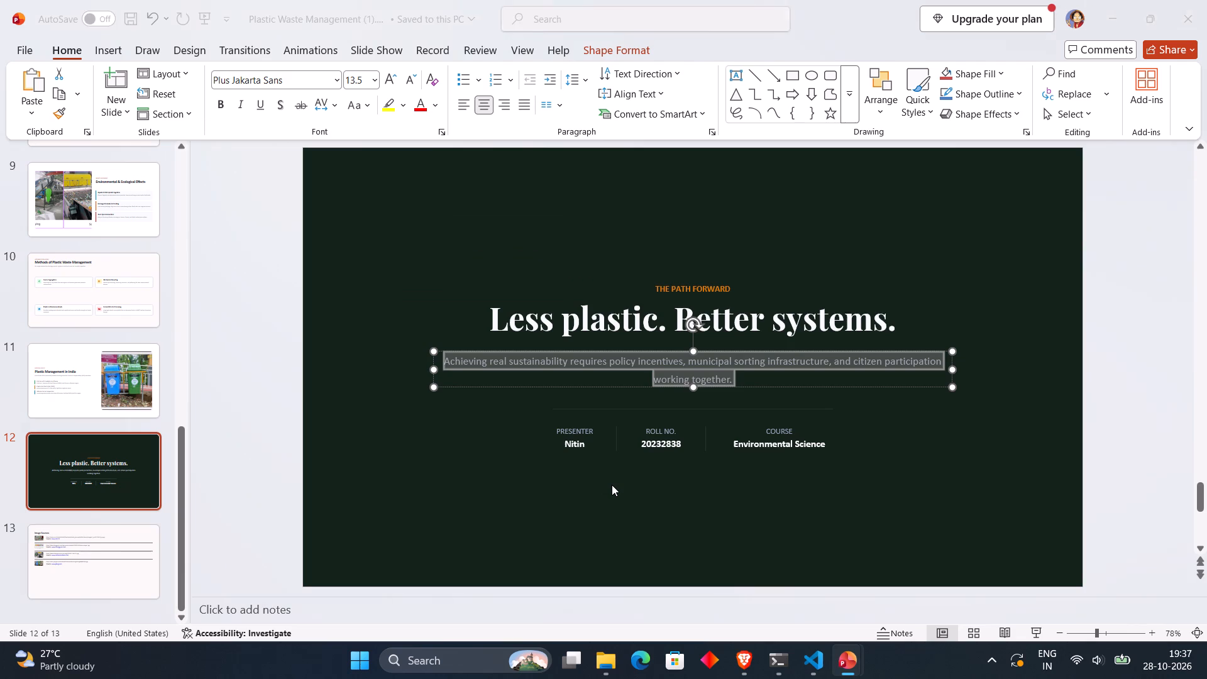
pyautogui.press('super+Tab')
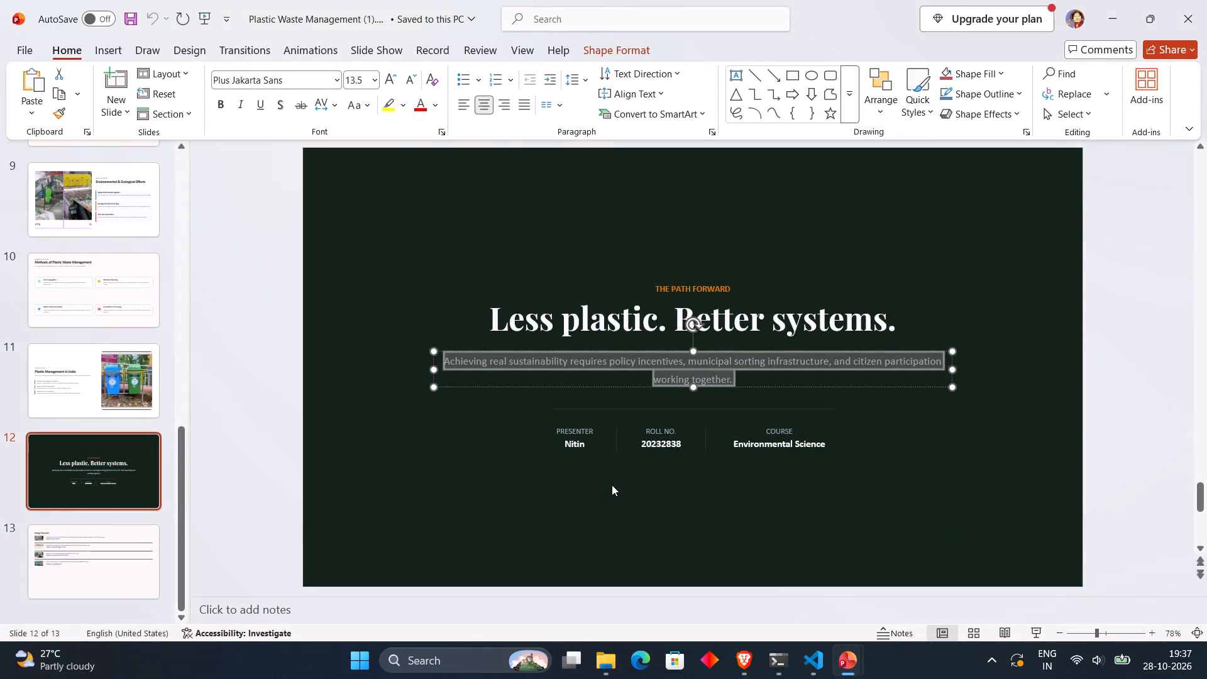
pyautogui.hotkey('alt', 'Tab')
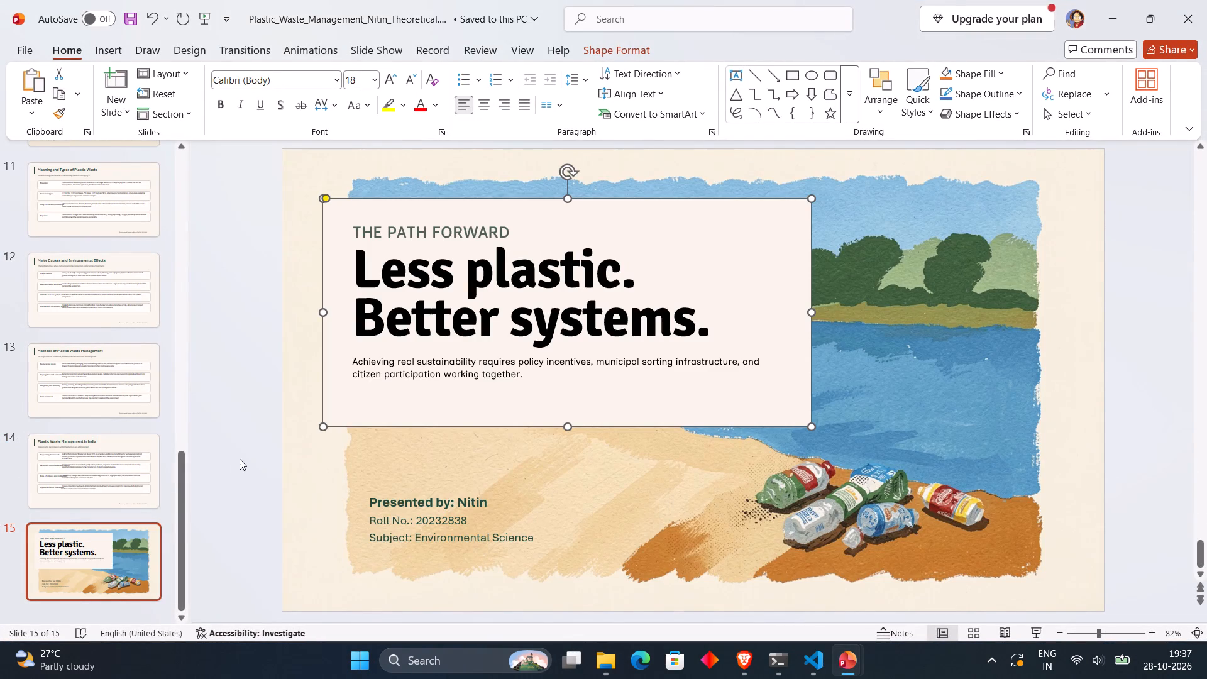
# Save the Theoretical presentation.
pyautogui.click(241, 457)
pyautogui.hotkey('ctrl', 's')
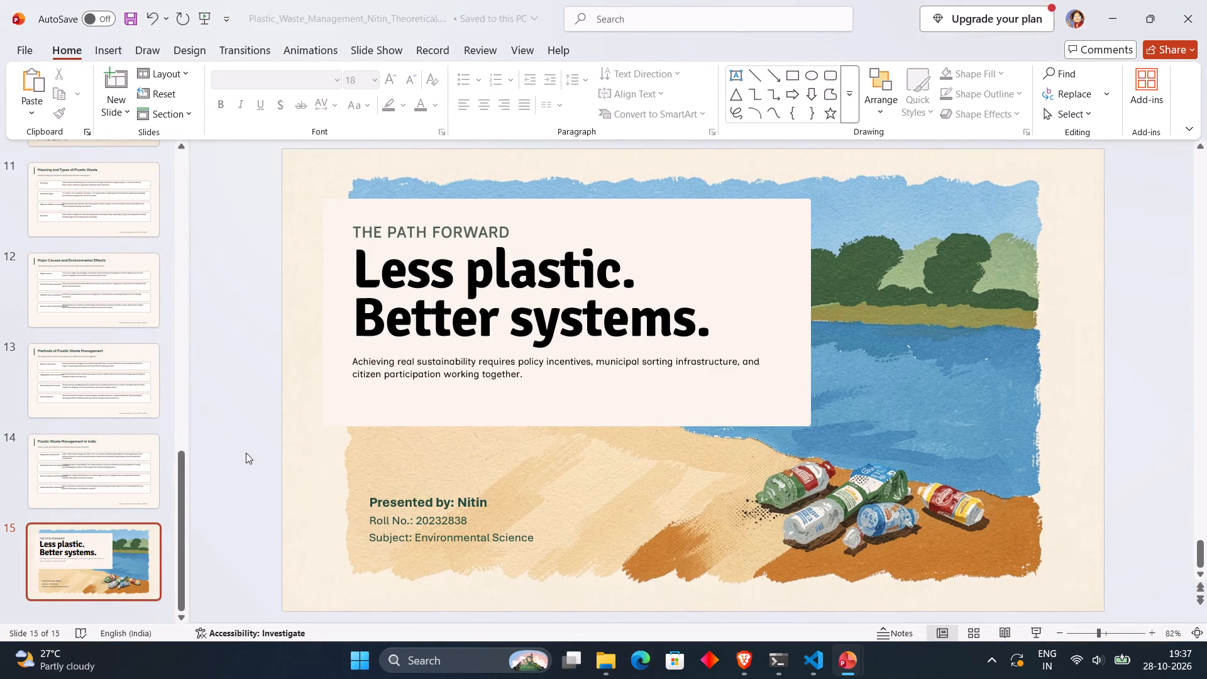
pyautogui.hotkey('ctrl', 's')
pyautogui.hotkey('ctrl', 's')
pyautogui.hotkey('ctrl', 's')
pyautogui.hotkey('ctrl', 's')
pyautogui.hotkey('ctrl', 's')
pyautogui.hotkey('ctrl', 's')
pyautogui.hotkey('ctrl', 's')
pyautogui.hotkey('ctrl', 's')
pyautogui.hotkey('ctrl', 's')
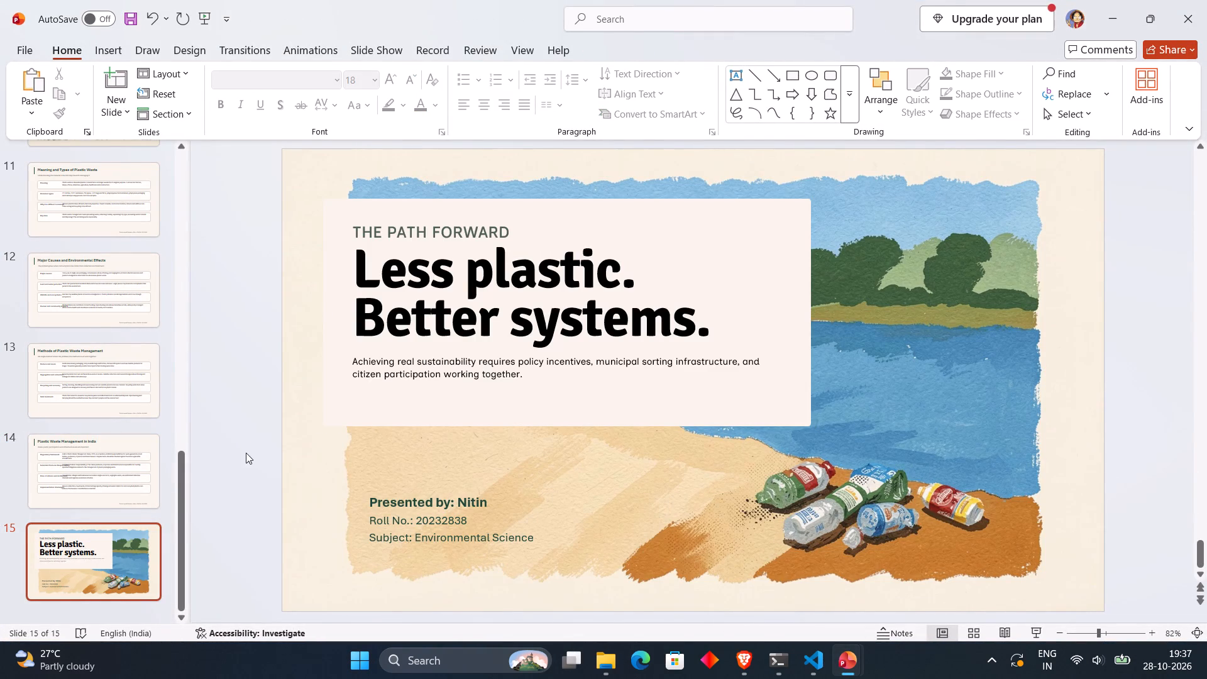
pyautogui.hotkey('ctrl', 's')
pyautogui.hotkey('ctrl', 's')
pyautogui.hotkey('ctrl', 's')
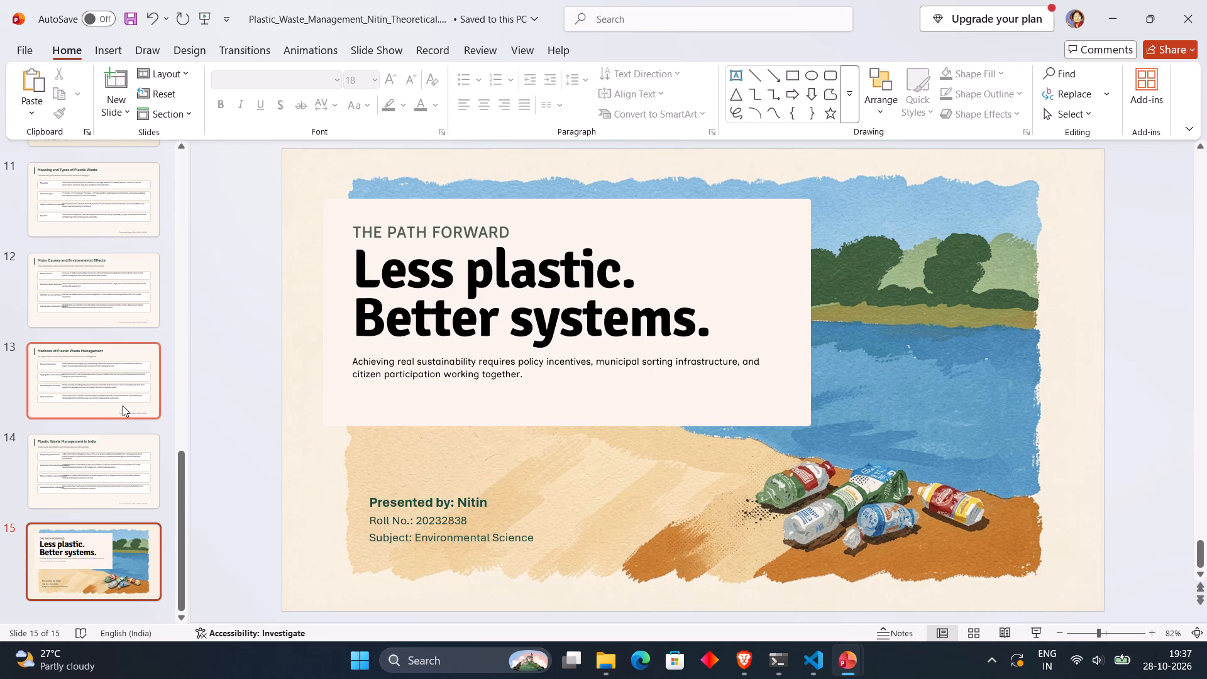
# Review the illustrated deck's opening slides, checking the layout of slides 2 to 6.
pyautogui.scroll(6, 31, 428)
pyautogui.scroll(20, 75, 428)
pyautogui.scroll(2, 75, 428)
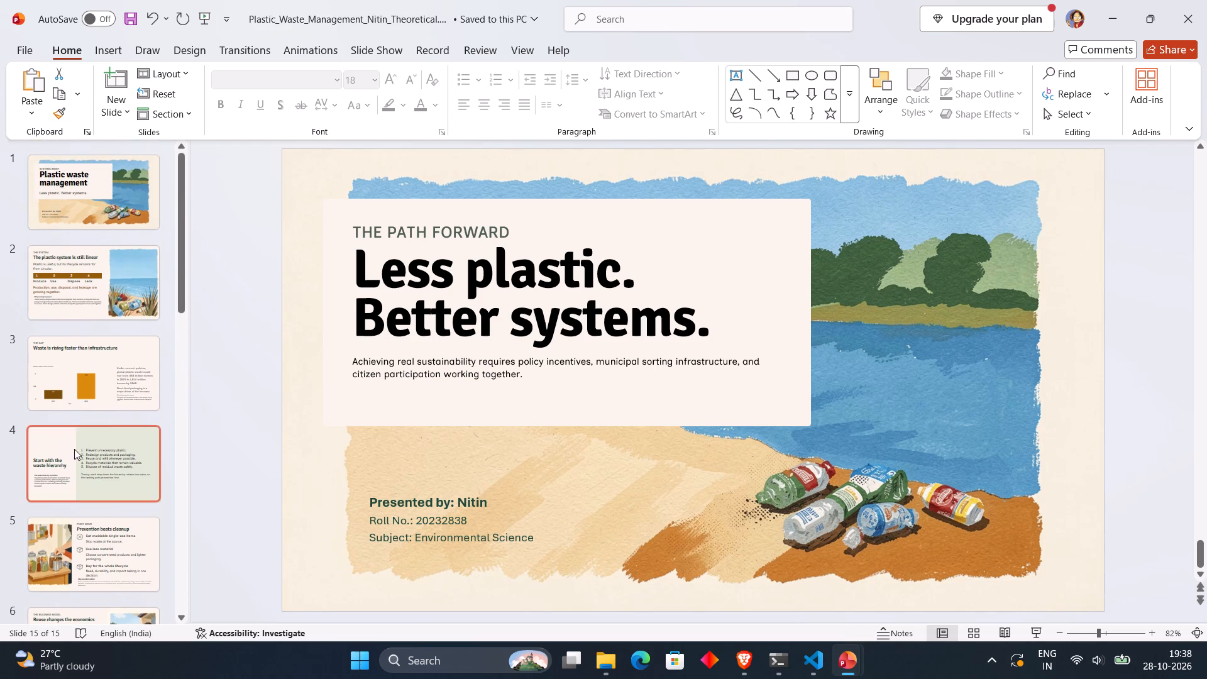
pyautogui.scroll(2, 74, 449)
pyautogui.click(152, 316)
pyautogui.click(111, 384)
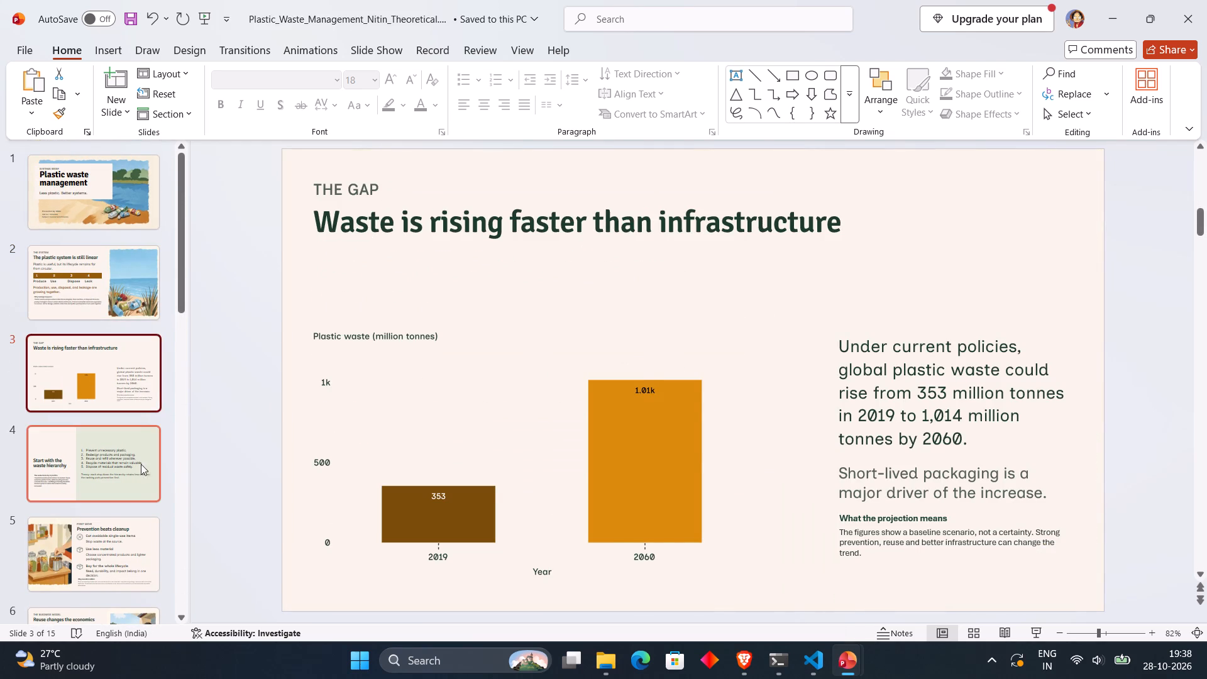
pyautogui.click(98, 455)
pyautogui.scroll(-3, 101, 454)
pyautogui.click(101, 454)
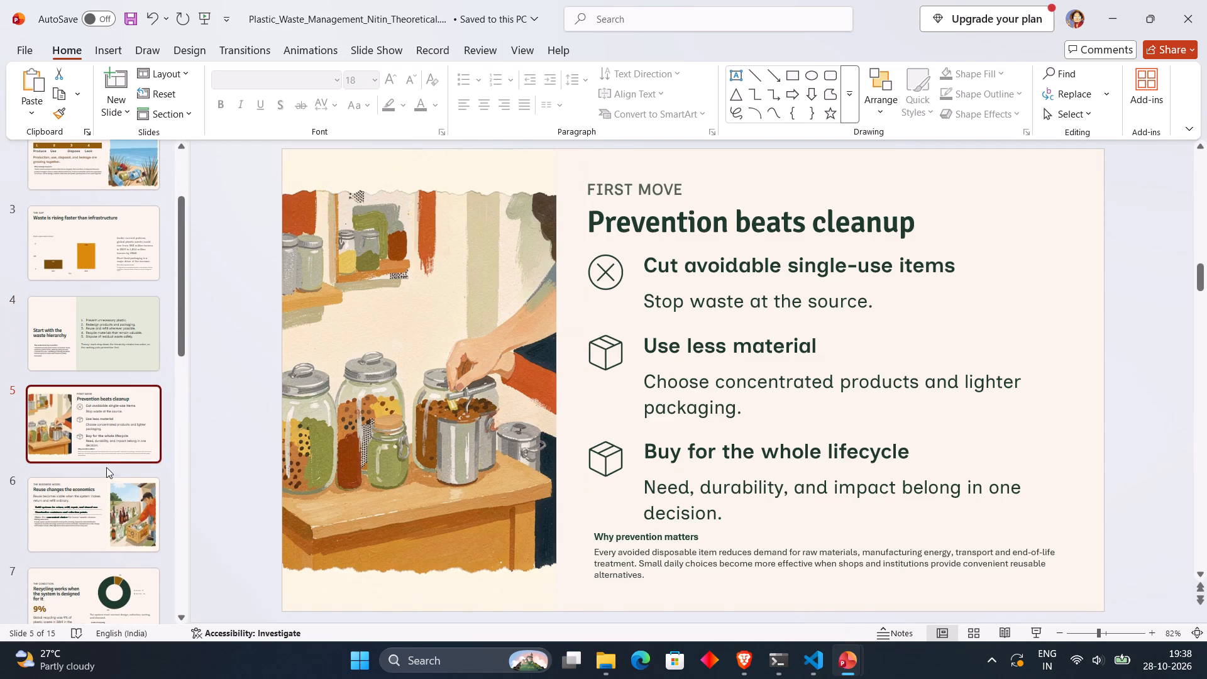
pyautogui.click(112, 500)
pyautogui.scroll(12, 112, 499)
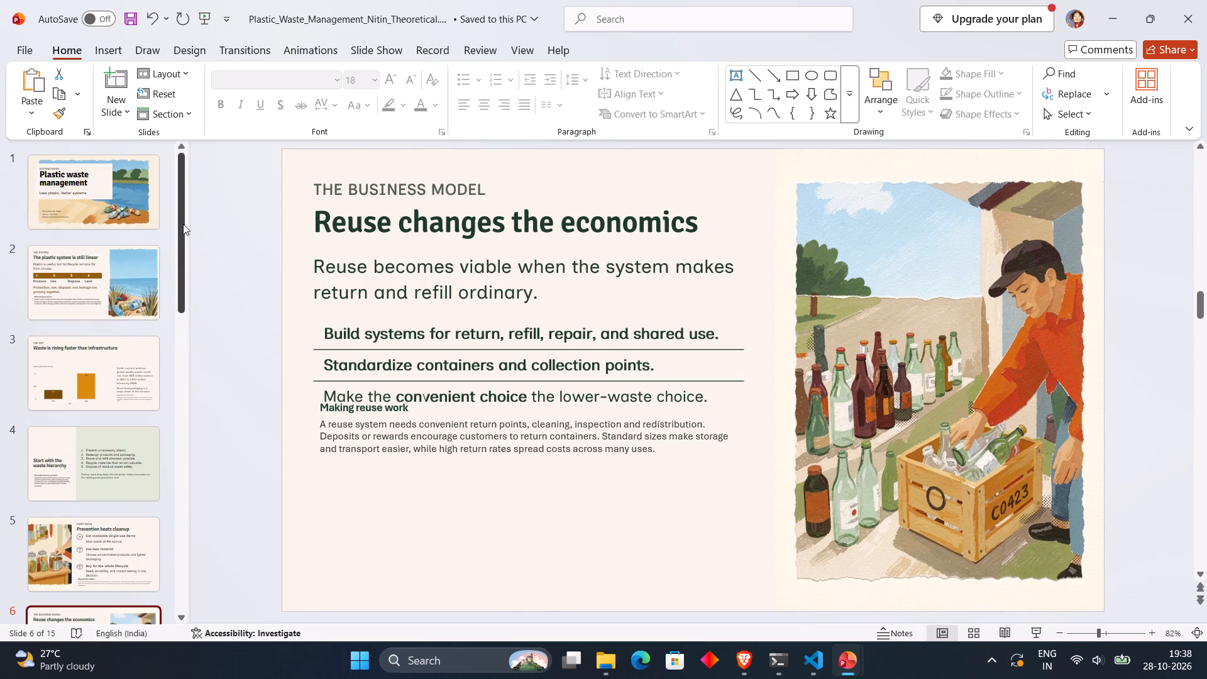
# Replace the "Presented by" label on the title slide with "Name".
pyautogui.click(104, 194)
pyautogui.doubleClick(422, 504)
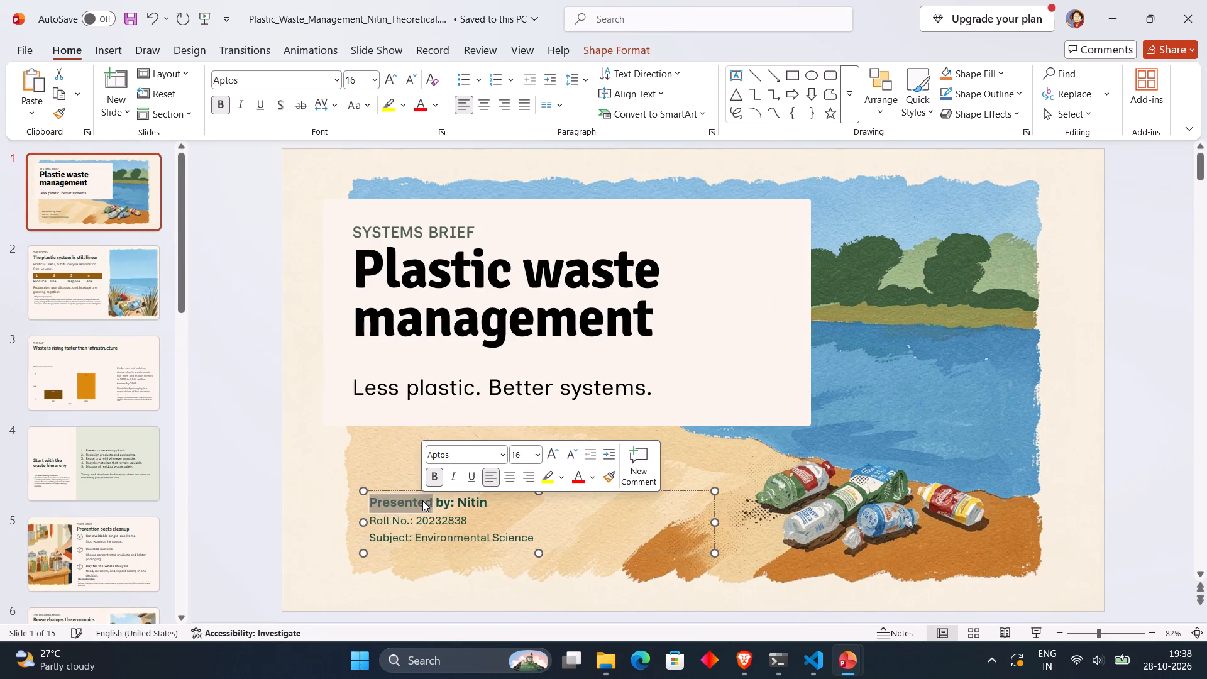
pyautogui.moveTo(449, 502); pyautogui.dragTo(304, 486)
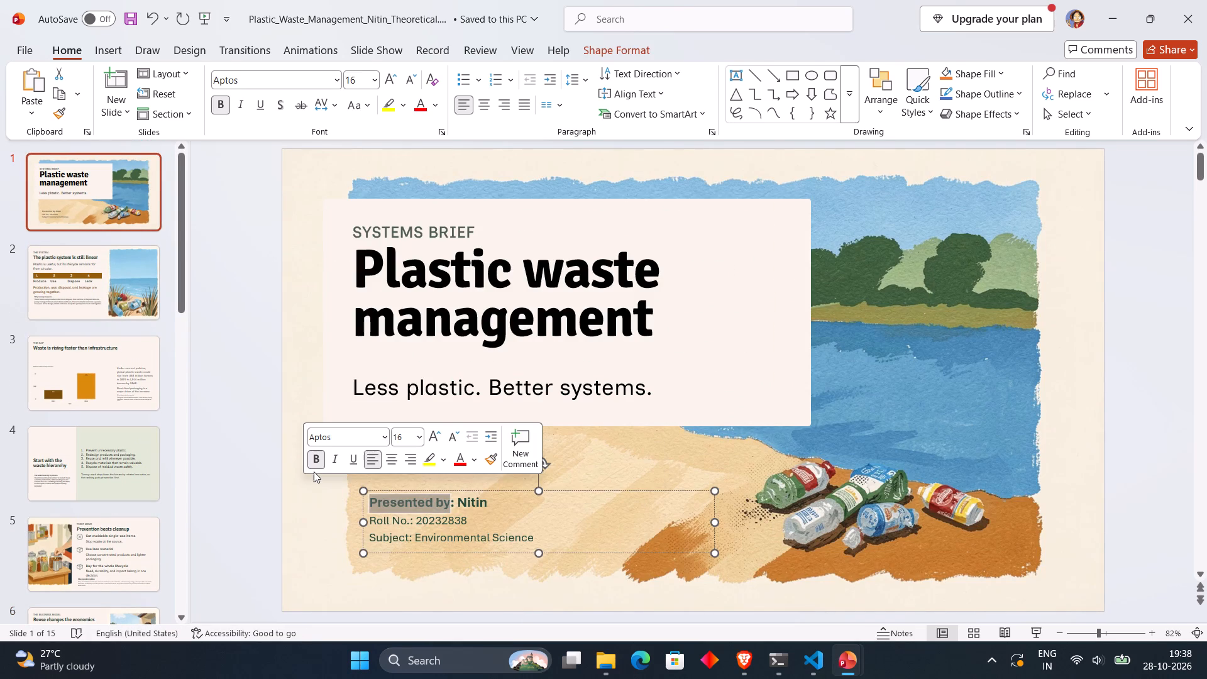
pyautogui.press('n')
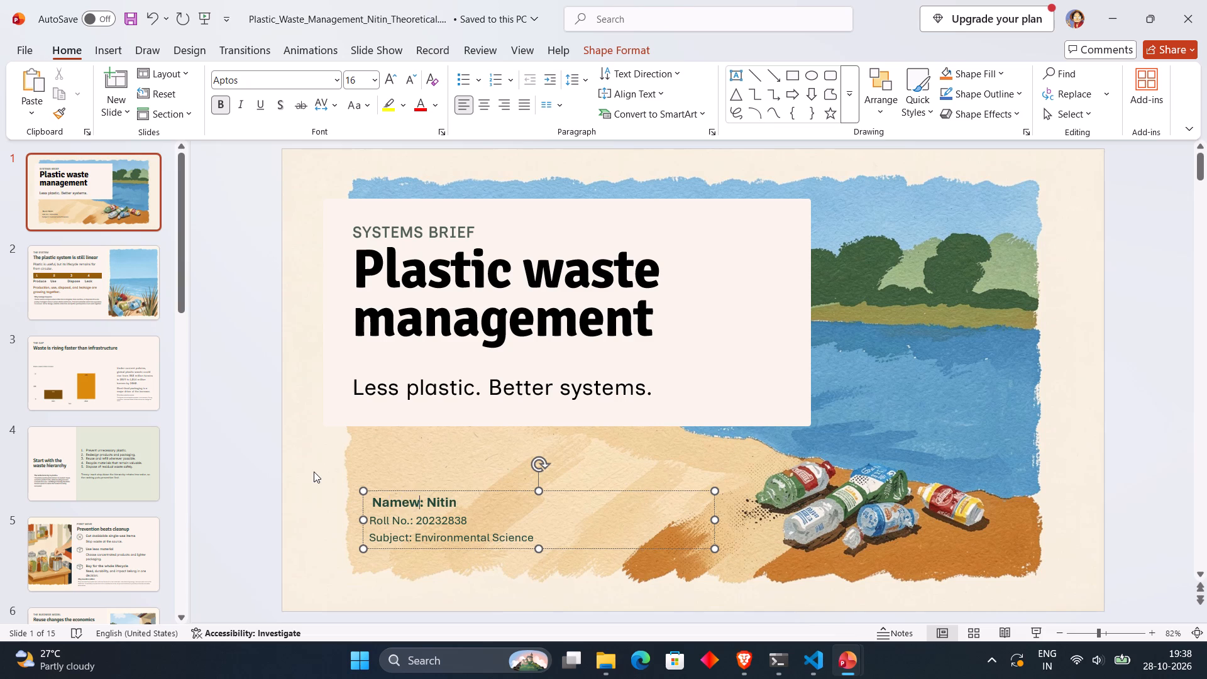
pyautogui.press('BackSpace')
# Duplicate the "Subject: Environmental Science" line as a new line below it in the title slide's presenter details.
pyautogui.click(519, 534)
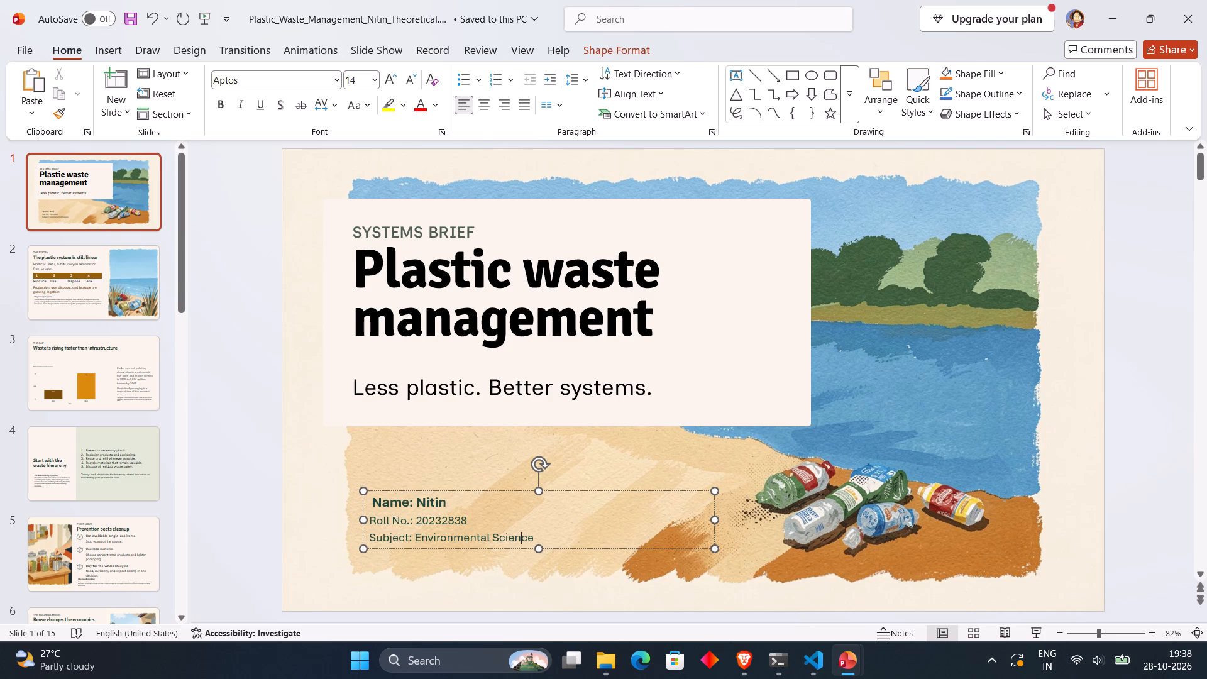
pyautogui.press('Right')
pyautogui.press('Right')
pyautogui.hotkey('ctrl', 'shift', 'Left')
pyautogui.hotkey('ctrl', 'shift', 'Left')
pyautogui.hotkey('ctrl', 'shift', 'Left')
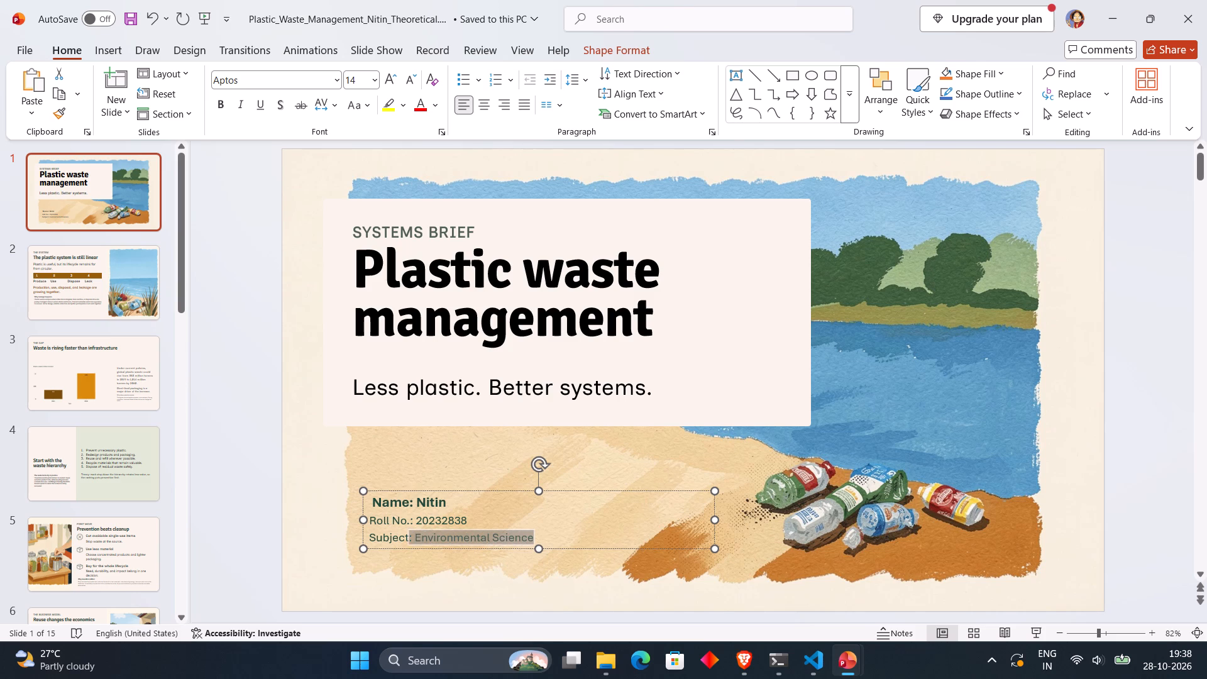
pyautogui.hotkey('ctrl', 'shift', 'Left')
pyautogui.hotkey('ctrl', 'c')
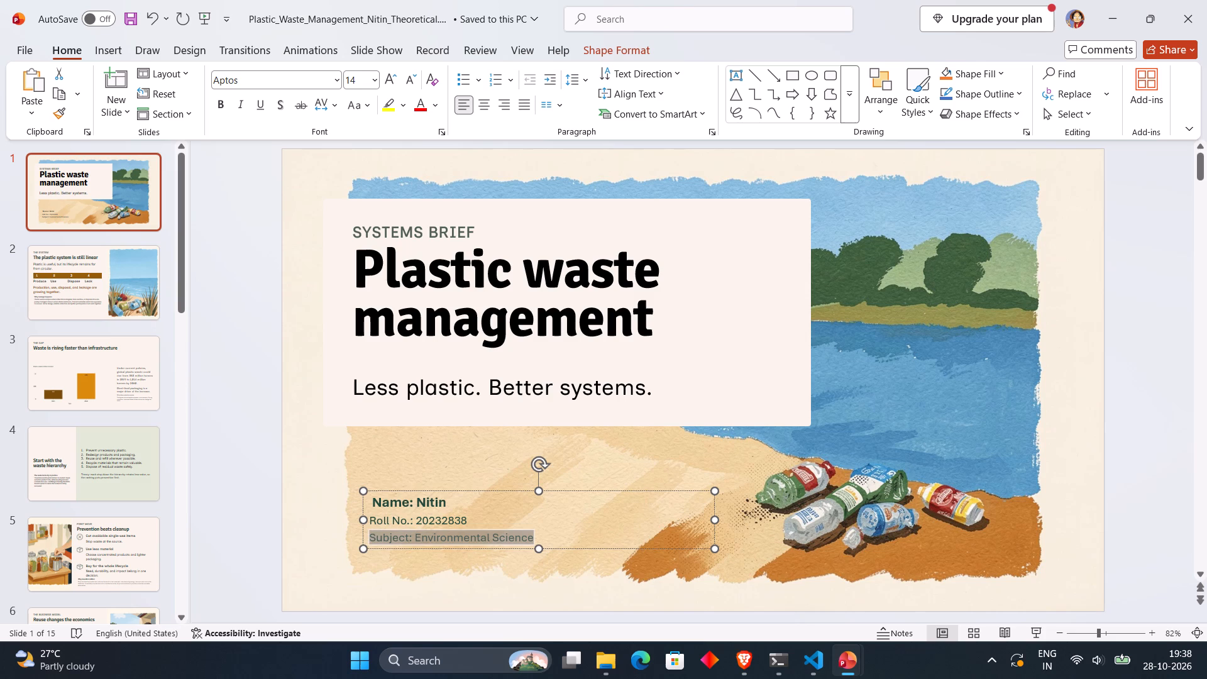
pyautogui.press('Right')
pyautogui.press('Return')
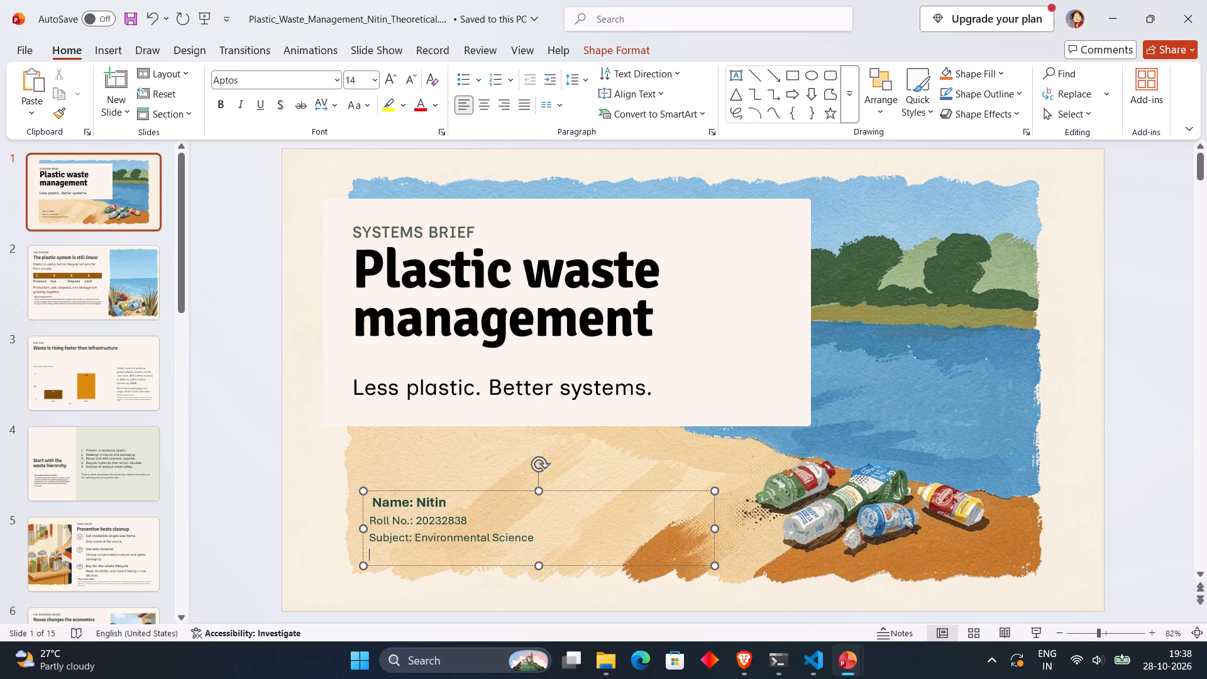
pyautogui.hotkey('ctrl', 'v')
# Change the label of the duplicated last line in the presenter details to "Course".
pyautogui.hotkey('ctrl', 'Left')
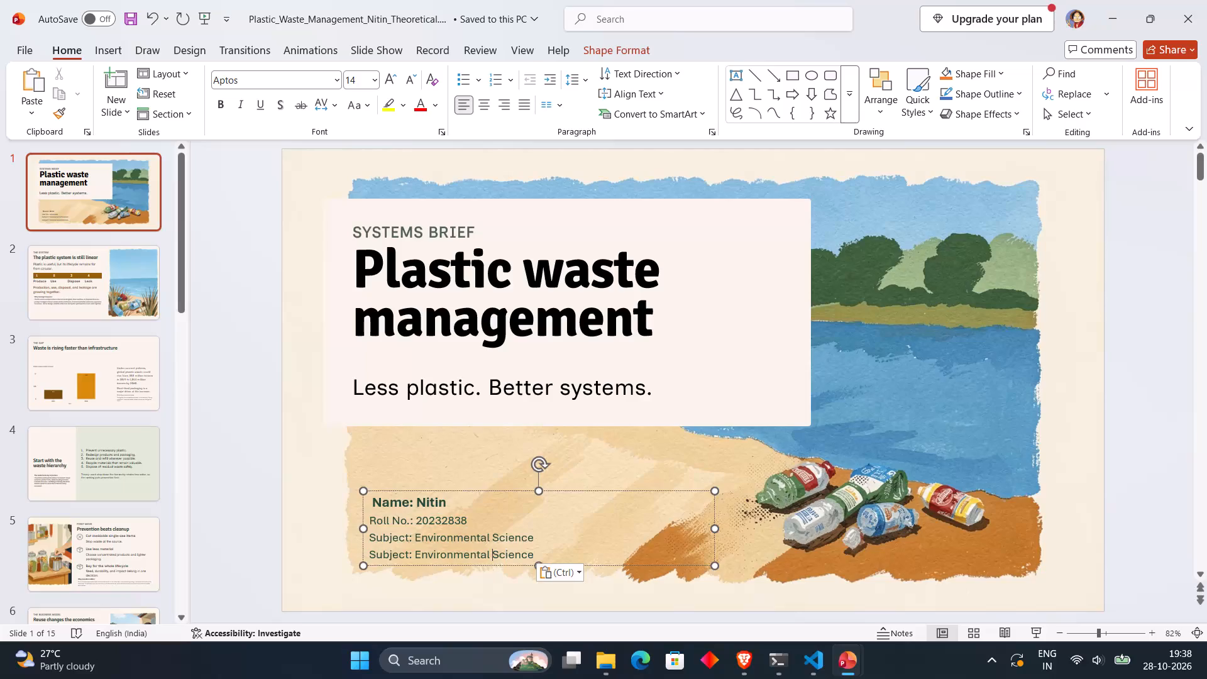
pyautogui.hotkey('ctrl', 'Left')
pyautogui.hotkey('ctrl', 'Left')
pyautogui.hotkey('ctrl', 'shift', 'Left')
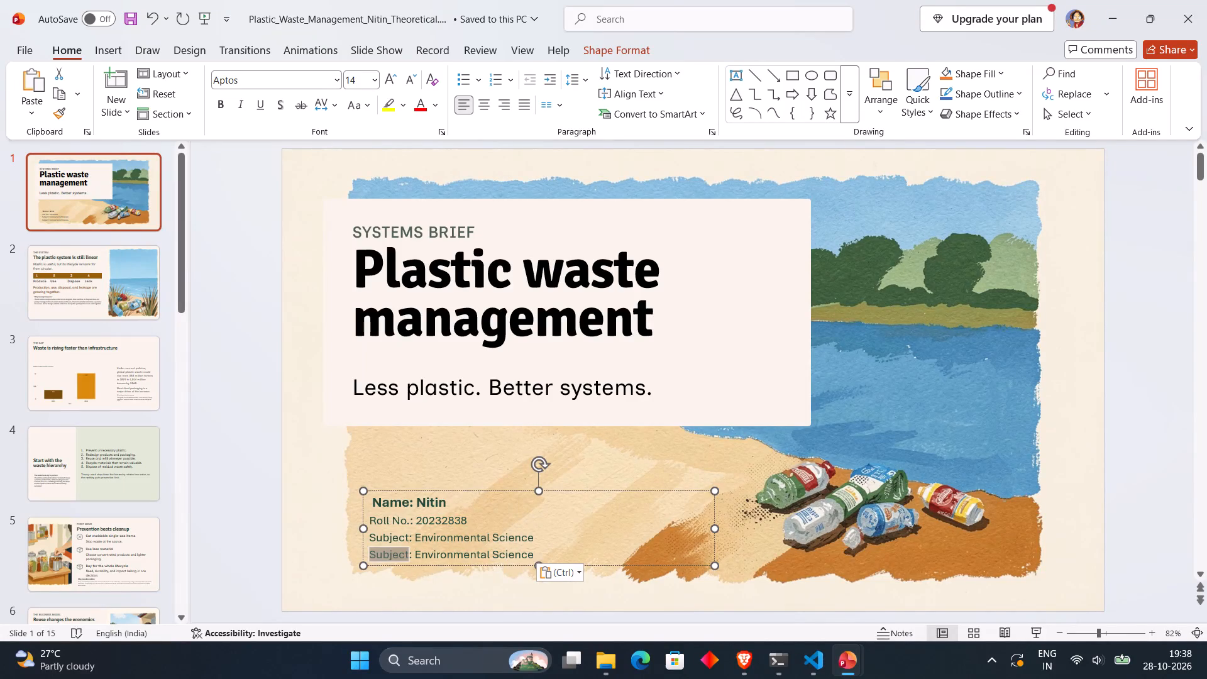
pyautogui.press('c')
pyautogui.write('ourse')
# Replace the Course line's value on the title slide with "B.Voc Banking".
pyautogui.press('Right')
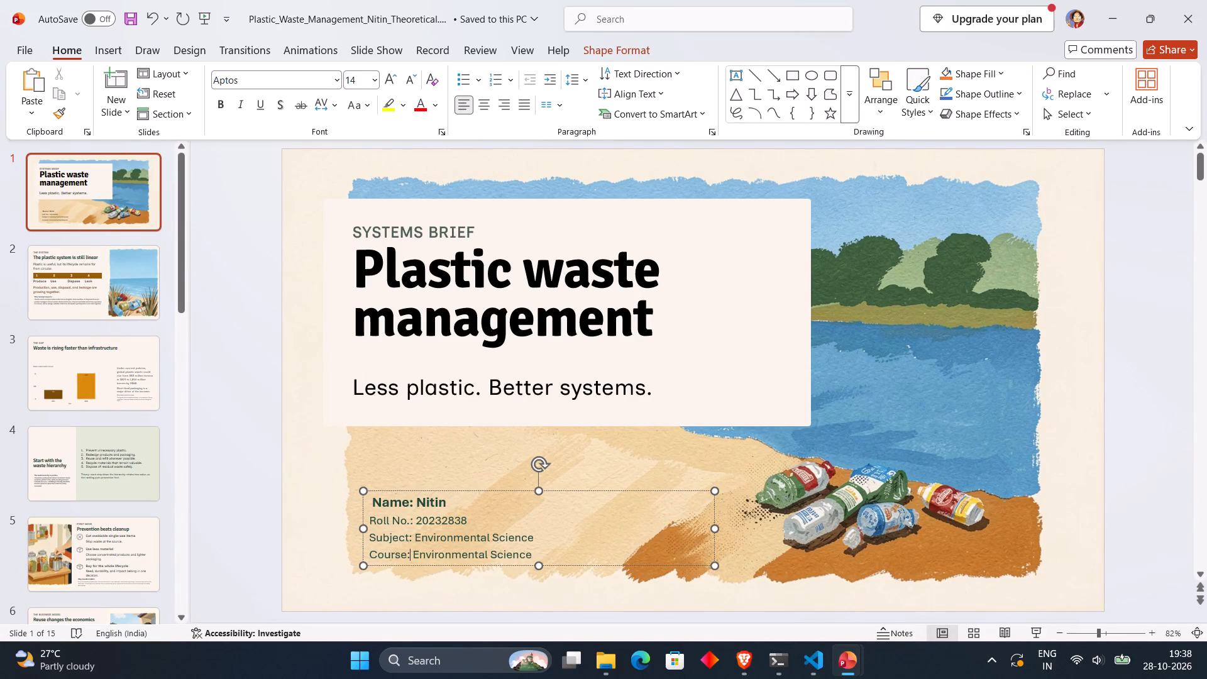
pyautogui.press('Right')
pyautogui.hotkey('ctrl', 'shift', 'Right')
pyautogui.hotkey('ctrl', 'shift', 'Right')
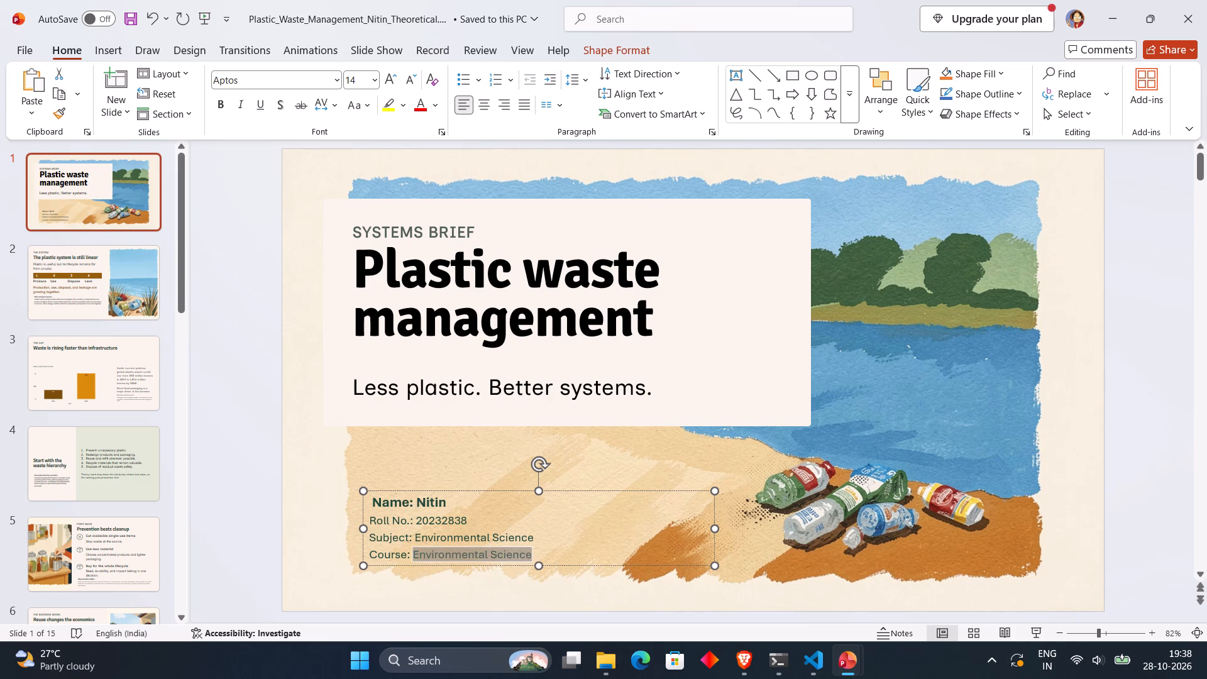
pyautogui.press('b')
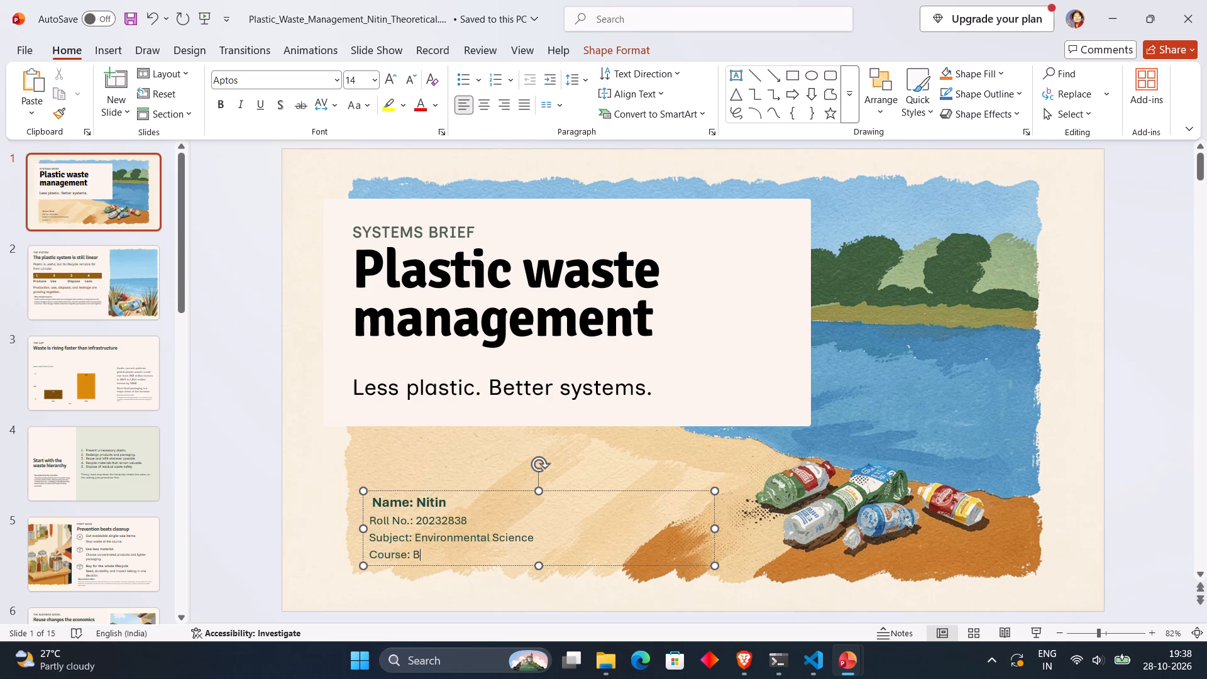
pyautogui.press('.')
pyautogui.press('v')
pyautogui.write('oc')
pyautogui.press('space')
pyautogui.press('b')
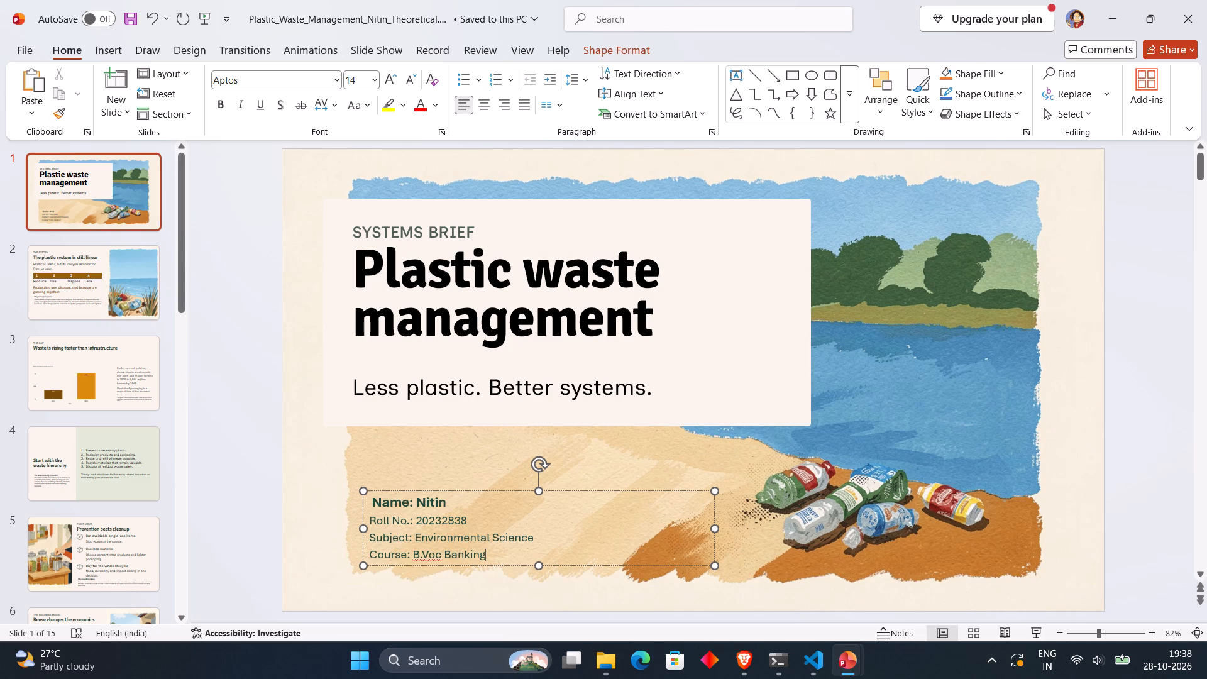
# Enclose "Banking" in parentheses on the title slide's Course line and save the deck.
pyautogui.hotkey('ctrl', 's')
pyautogui.press('Left')
pyautogui.press('Left')
pyautogui.press('Left')
pyautogui.press('Left')
pyautogui.press('Left')
pyautogui.press('Left')
pyautogui.press('Left')
pyautogui.hotkey('shift', '(')
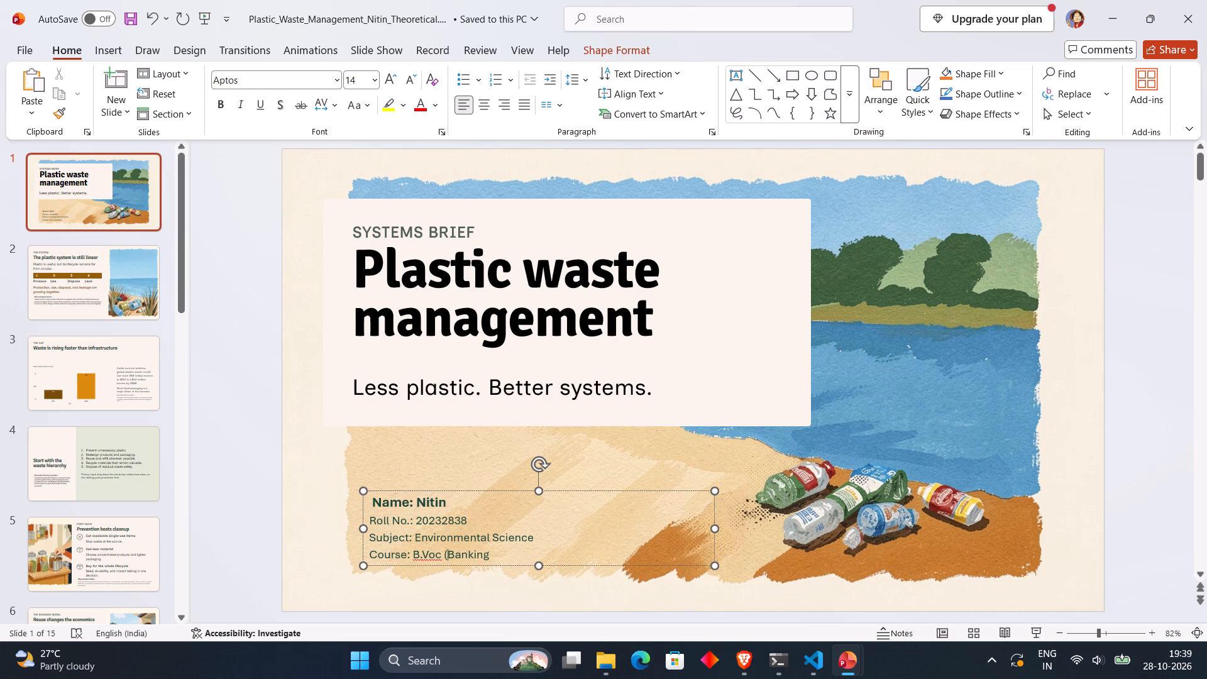
pyautogui.press('Right')
pyautogui.press('Right')
pyautogui.press('Right')
pyautogui.press('Right')
pyautogui.press('Right')
pyautogui.press('Right')
pyautogui.press('Right')
pyautogui.hotkey('shift', ')')
pyautogui.hotkey('ctrl', 's')
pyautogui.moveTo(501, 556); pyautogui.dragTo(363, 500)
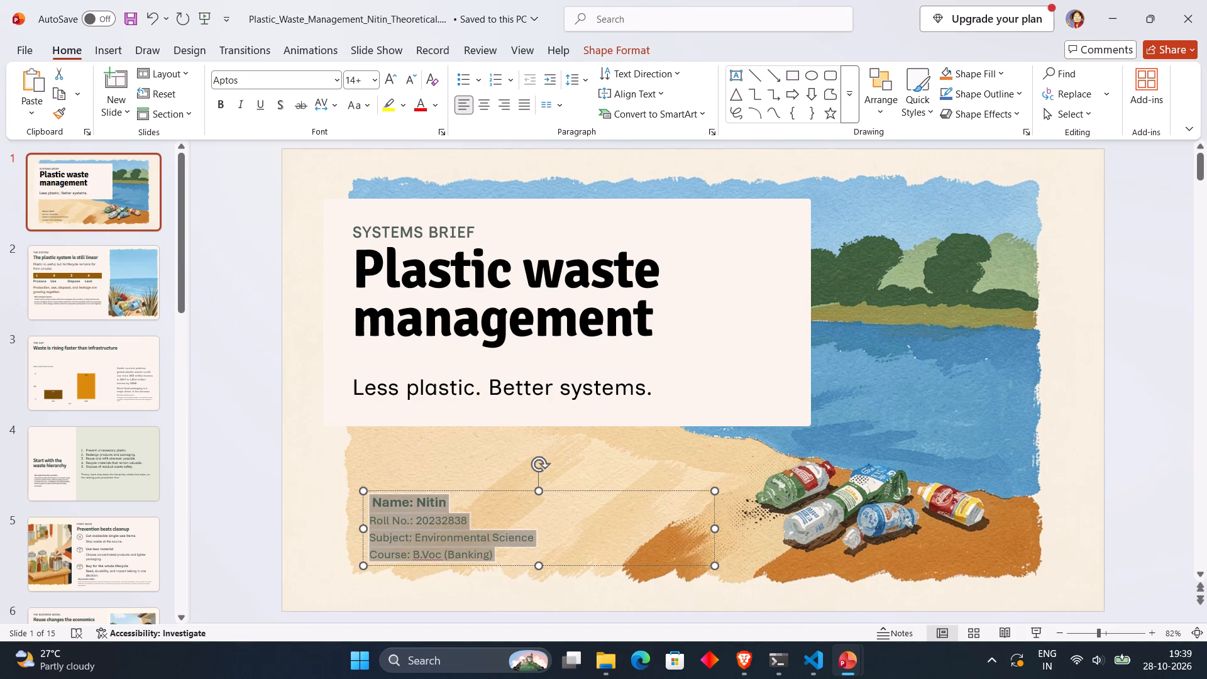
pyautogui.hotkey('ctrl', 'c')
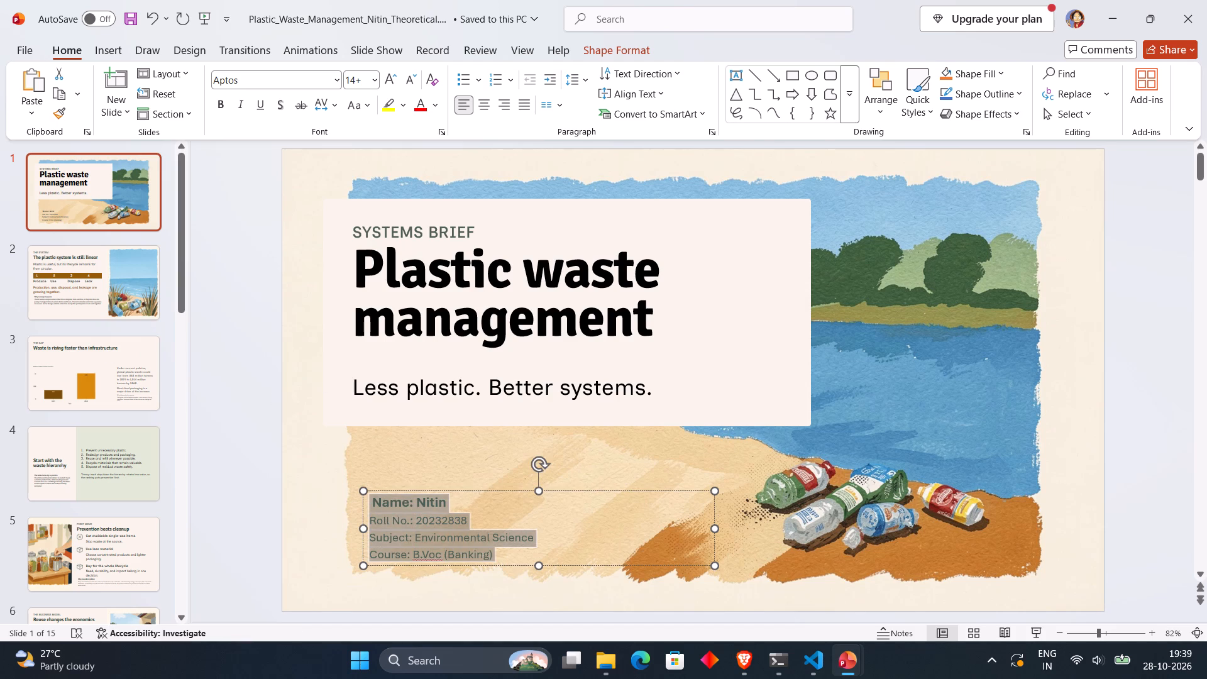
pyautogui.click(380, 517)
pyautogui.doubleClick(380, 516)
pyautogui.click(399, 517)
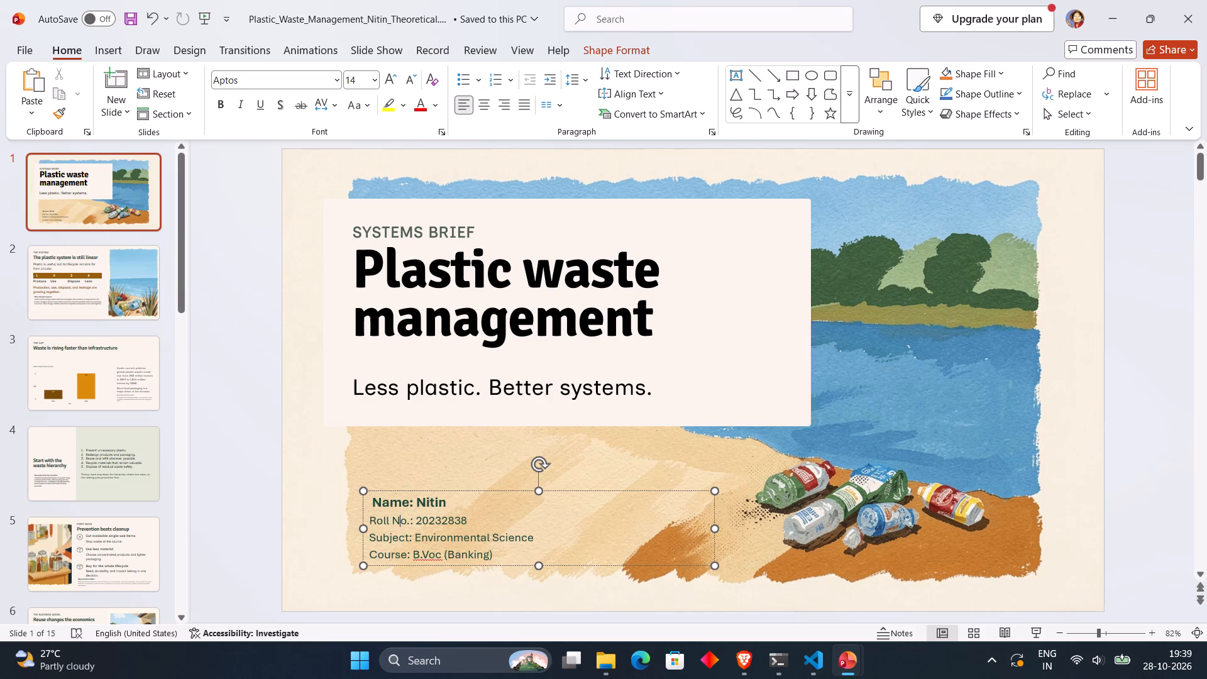
# Make the "Roll No." label bold in the title slide's presenter details.
pyautogui.moveTo(409, 520); pyautogui.dragTo(338, 519)
pyautogui.click(422, 514)
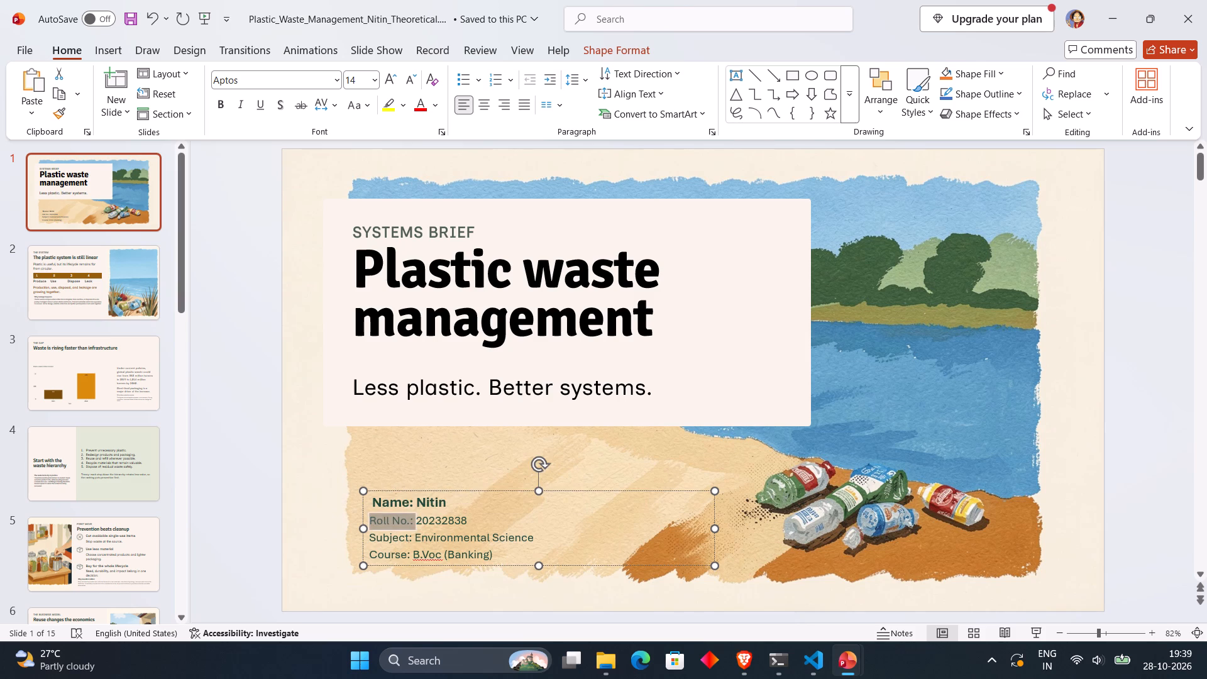
pyautogui.click(409, 519)
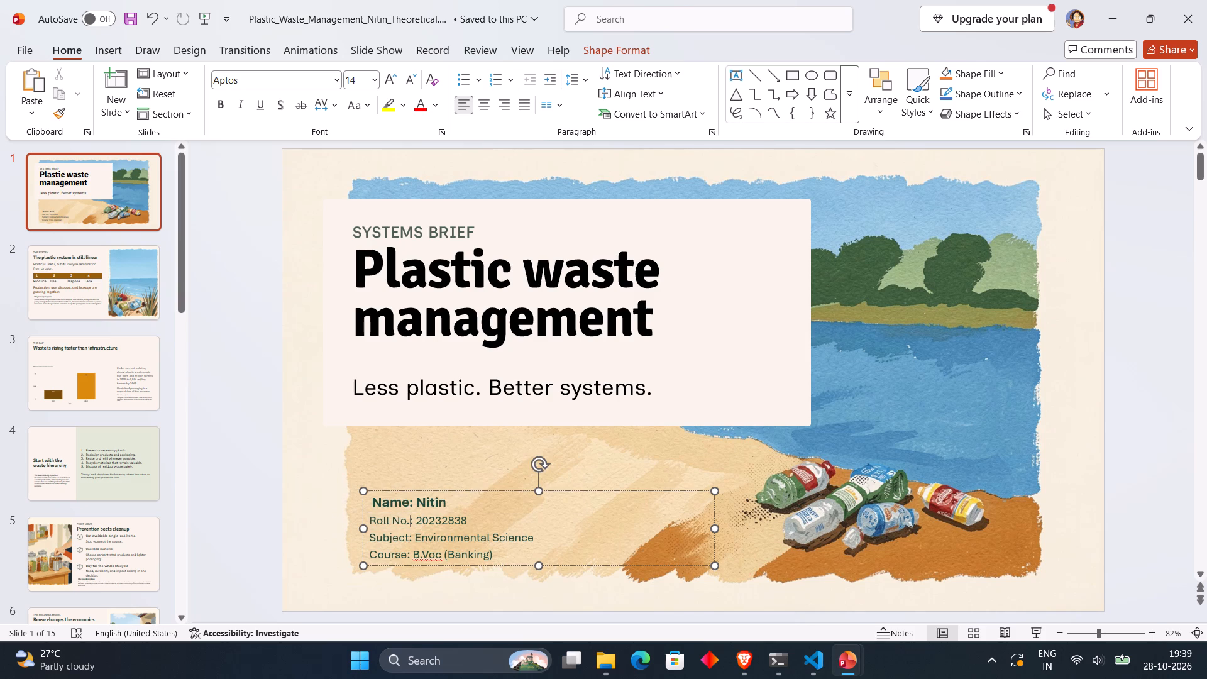
pyautogui.hotkey('ctrl', 'shift', 'Left')
pyautogui.hotkey('ctrl', 'shift', 'Left')
pyautogui.hotkey('ctrl', 'shift', 'Left')
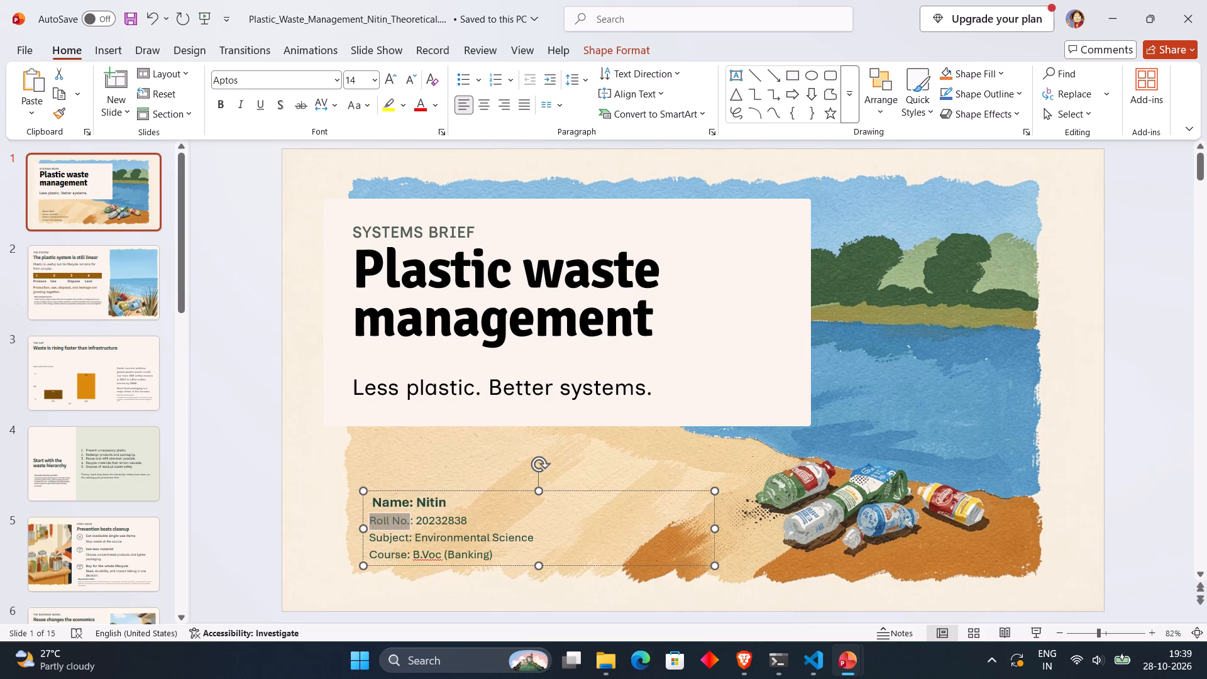
pyautogui.hotkey('ctrl', 'b')
# Make the "Subject" and "Course" labels bold in the title slide's presenter details.
pyautogui.press('Down')
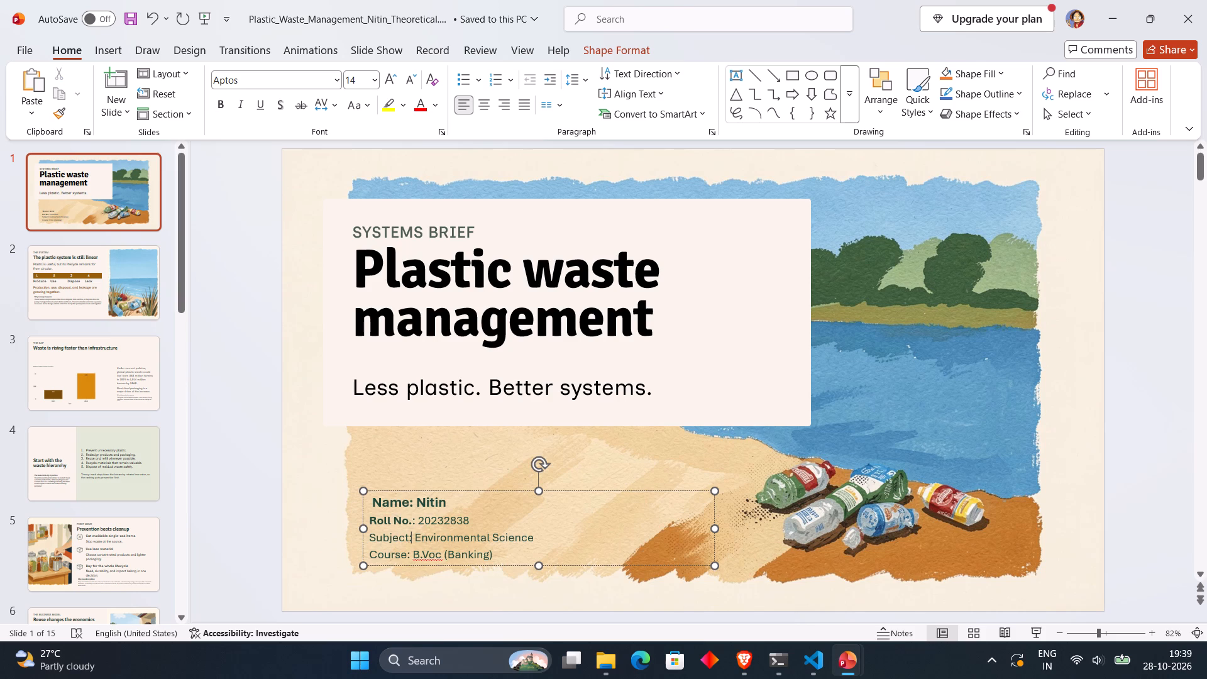
pyautogui.hotkey('ctrl', 'shift', 'Left')
pyautogui.hotkey('ctrl', 'shift', 'Left')
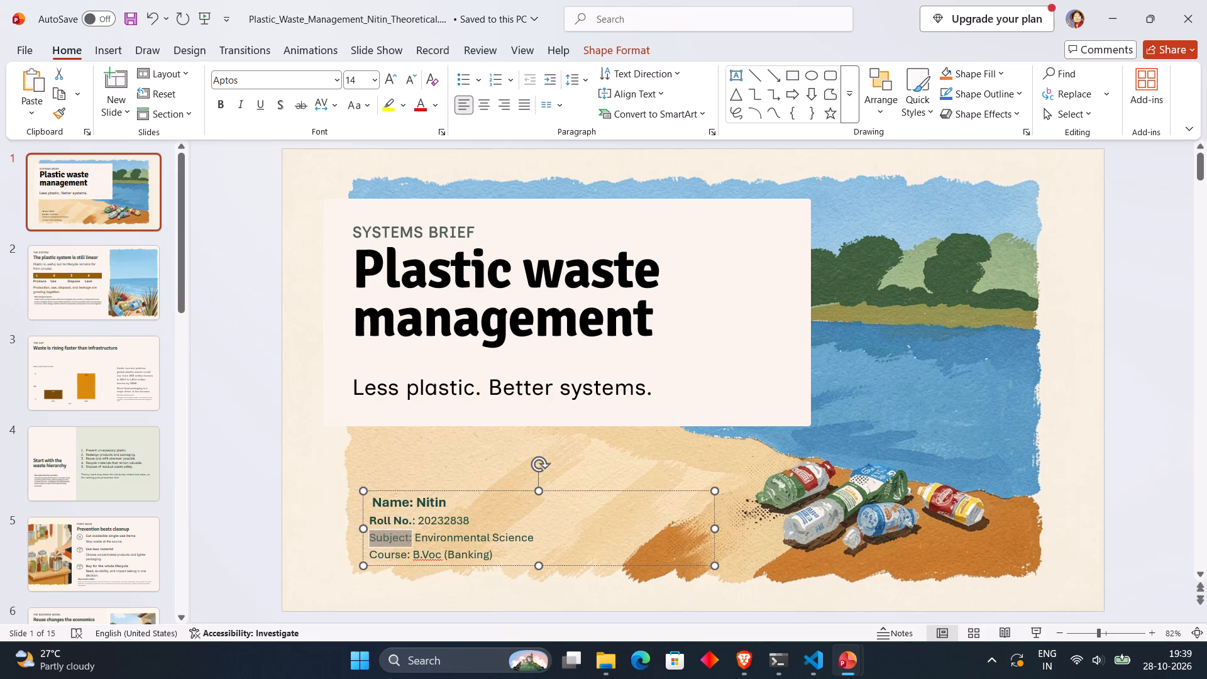
pyautogui.press('Right')
pyautogui.press('Left')
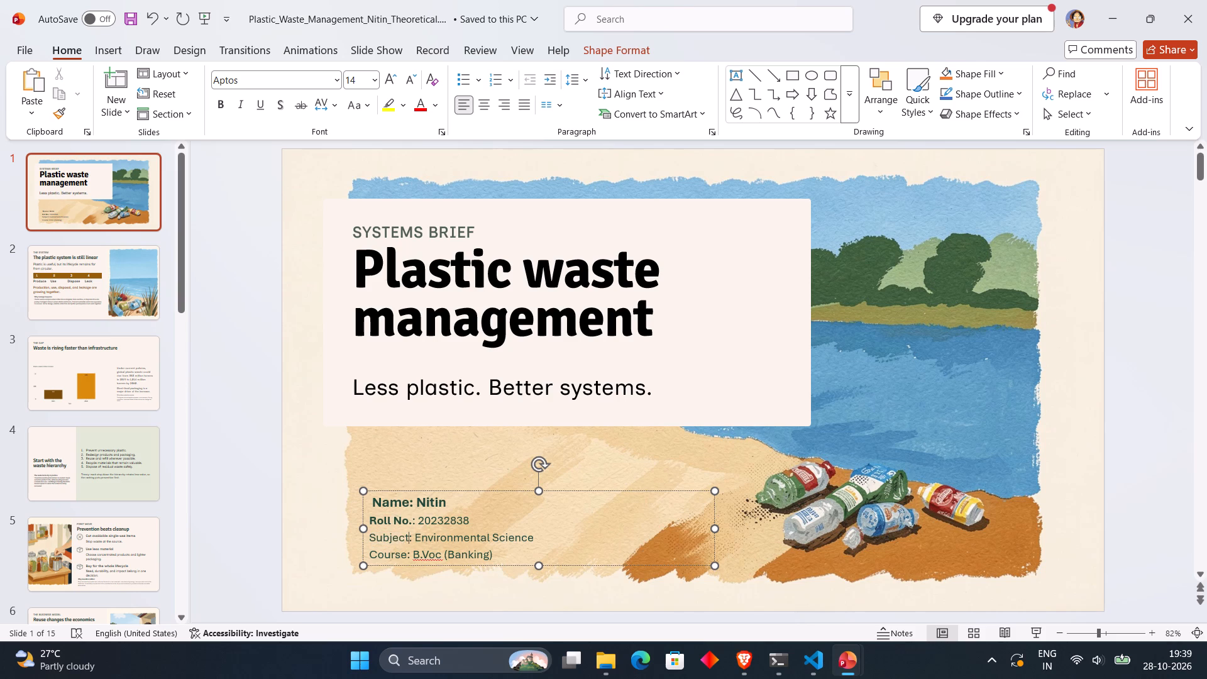
pyautogui.hotkey('ctrl', 'shift', 'Left')
pyautogui.hotkey('ctrl', 'shift', 'Left')
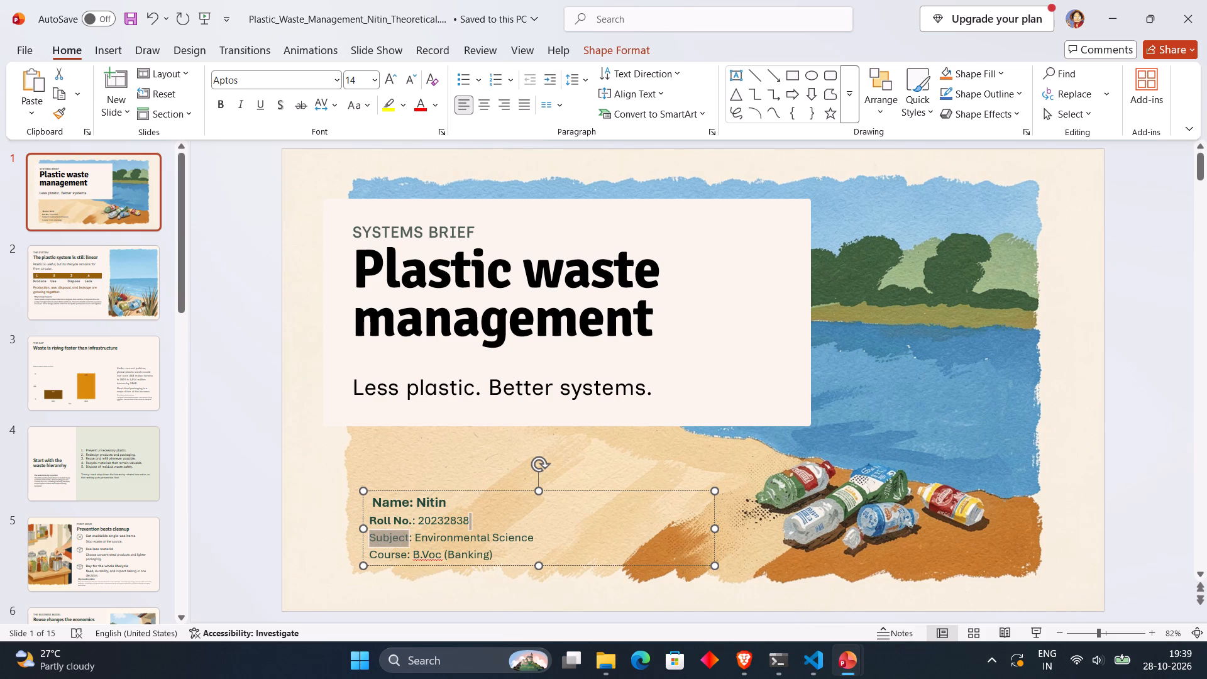
pyautogui.hotkey('ctrl', 'b')
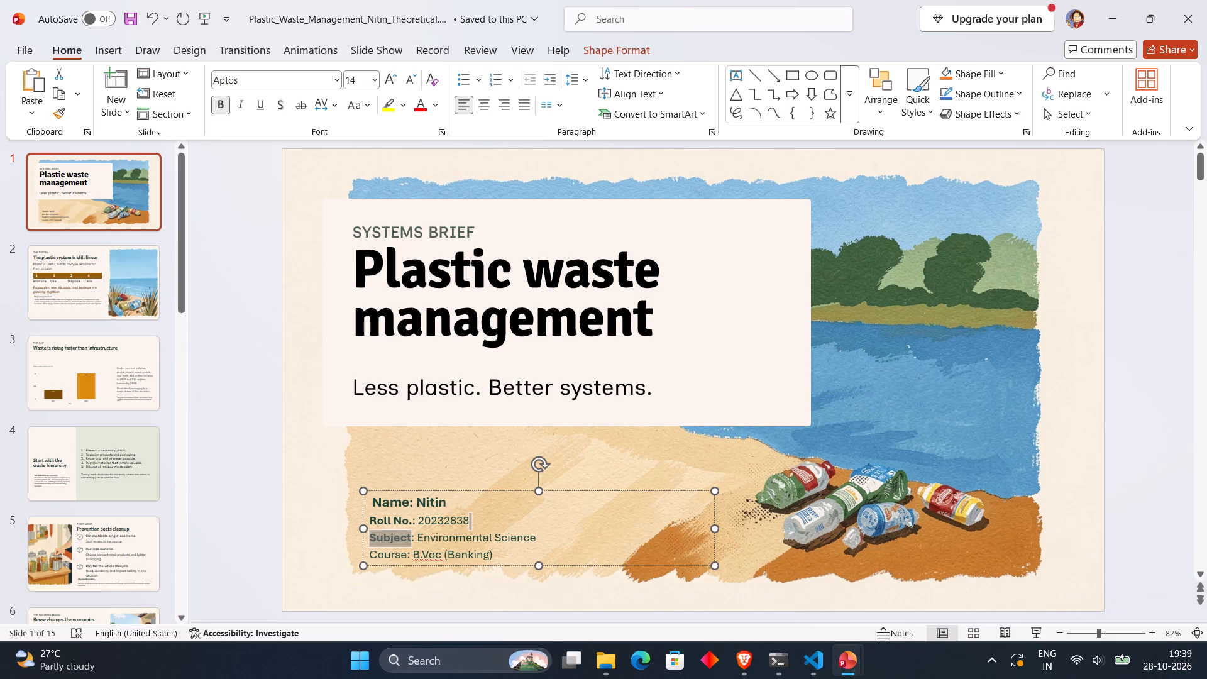
pyautogui.press('Down')
pyautogui.press('Left')
pyautogui.hotkey('ctrl', 'shift', 'Left')
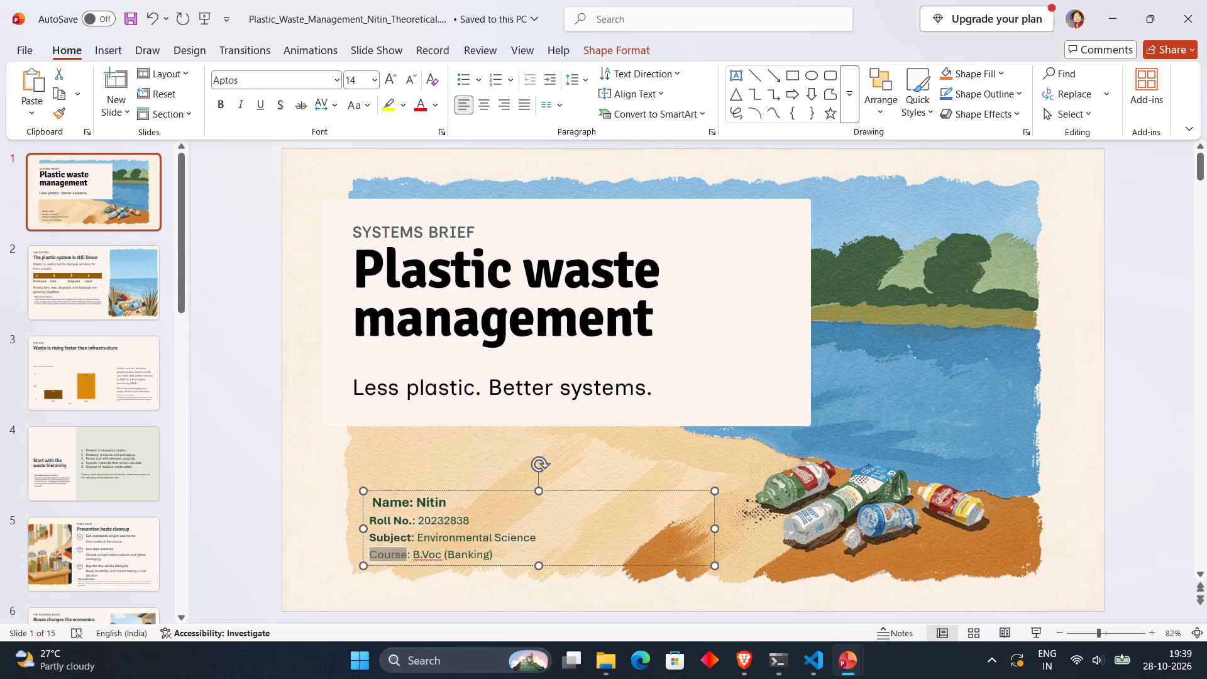
pyautogui.hotkey('ctrl', 'b')
# Remove the leading space before "Name" so the first presenter line aligns with the lines below it.
pyautogui.click(373, 500)
pyautogui.press('BackSpace')
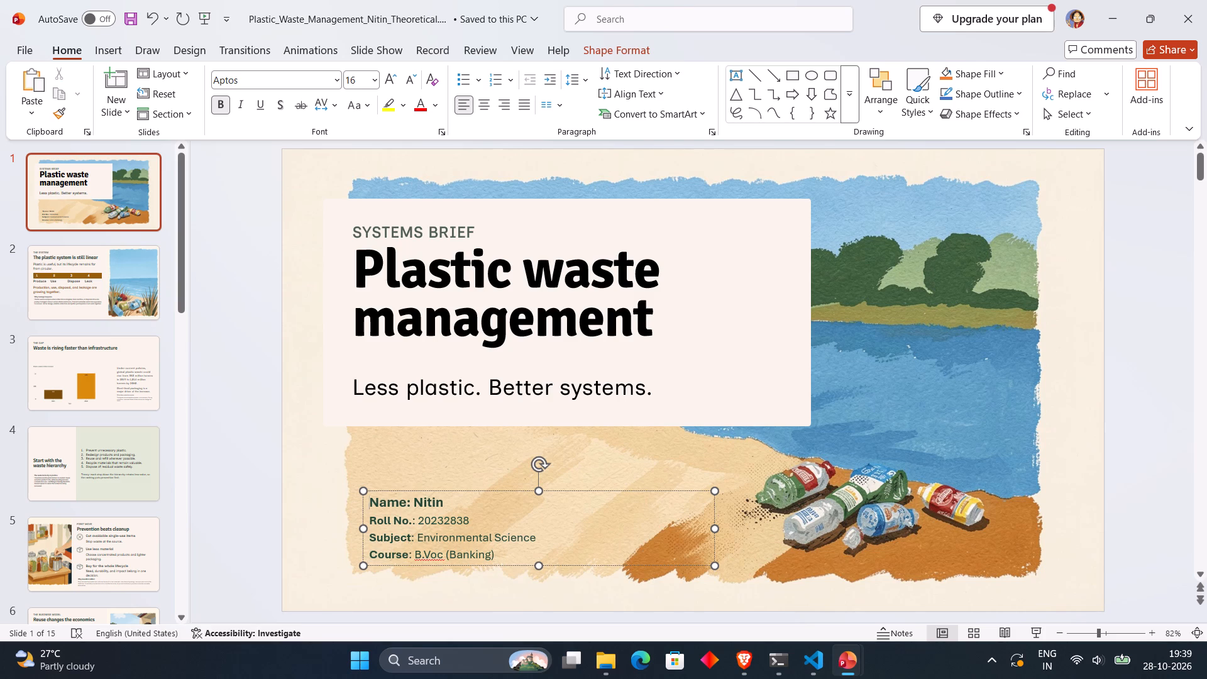
pyautogui.press('BackSpace')
# Replace the presenter details on closing slide 15 with a copy of the title slide's presenter details and save the deck.
pyautogui.click(455, 536)
pyautogui.hotkey('ctrl', 'a')
pyautogui.hotkey('ctrl', 'c')
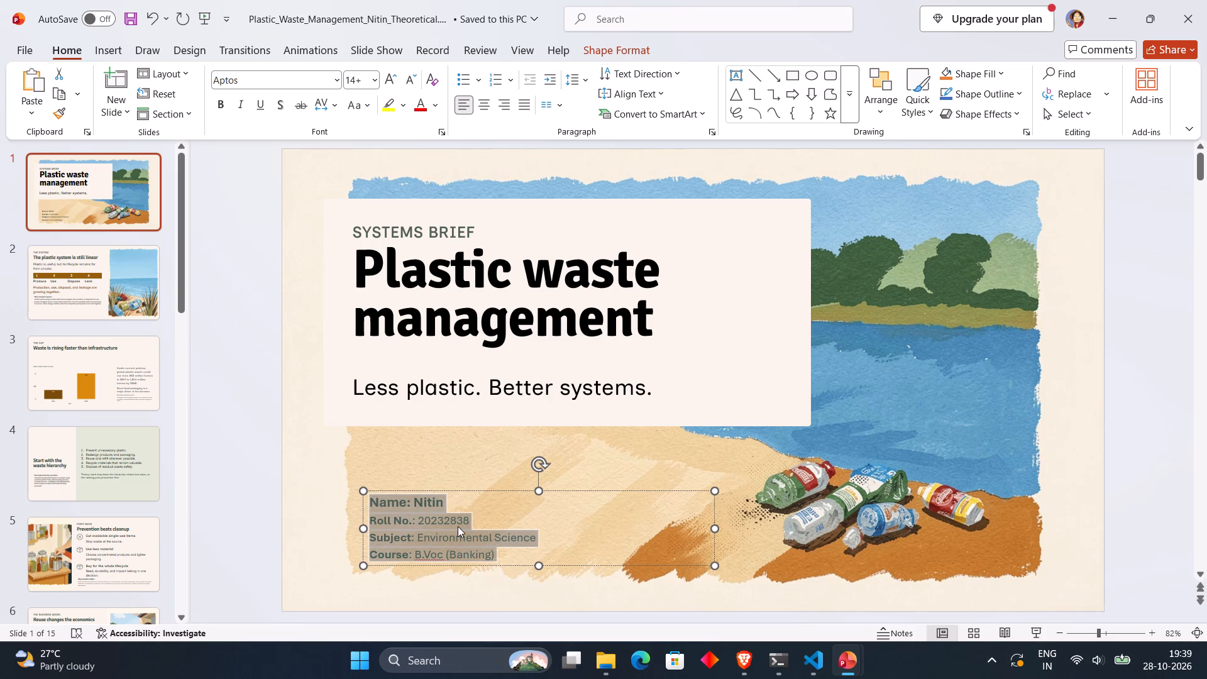
pyautogui.scroll(-6, 458, 526)
pyautogui.scroll(-20, 475, 520)
pyautogui.scroll(-1, 475, 520)
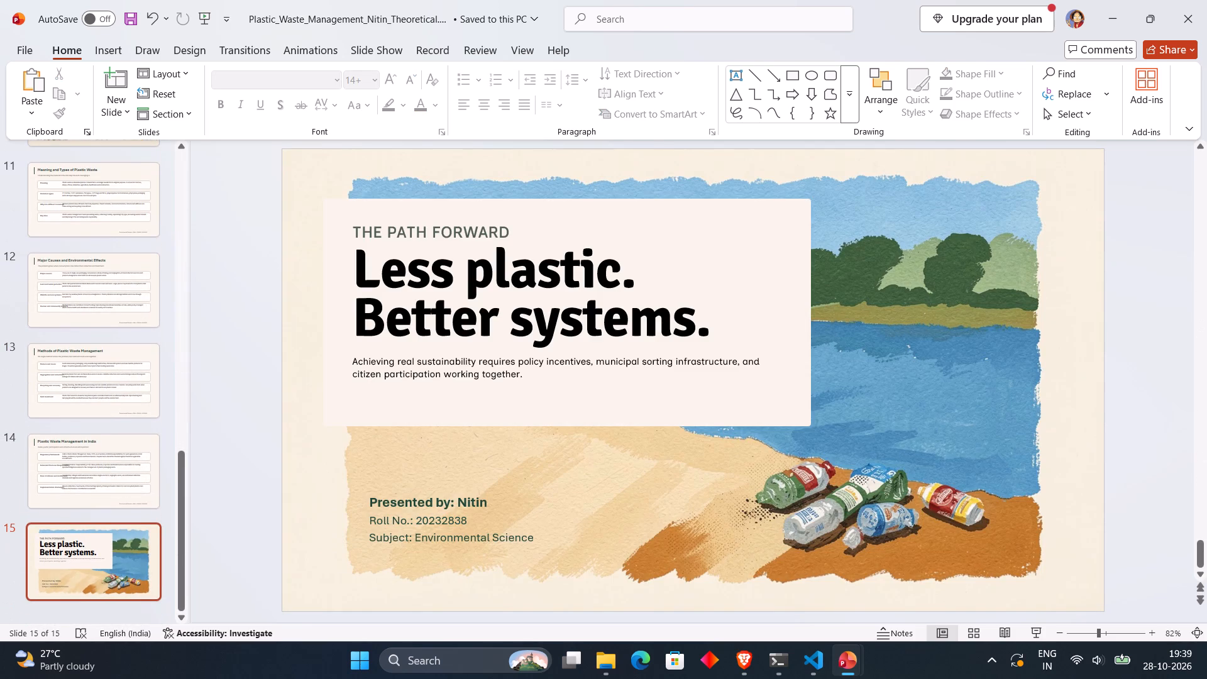
pyautogui.click(463, 535)
pyautogui.hotkey('ctrl', 'a')
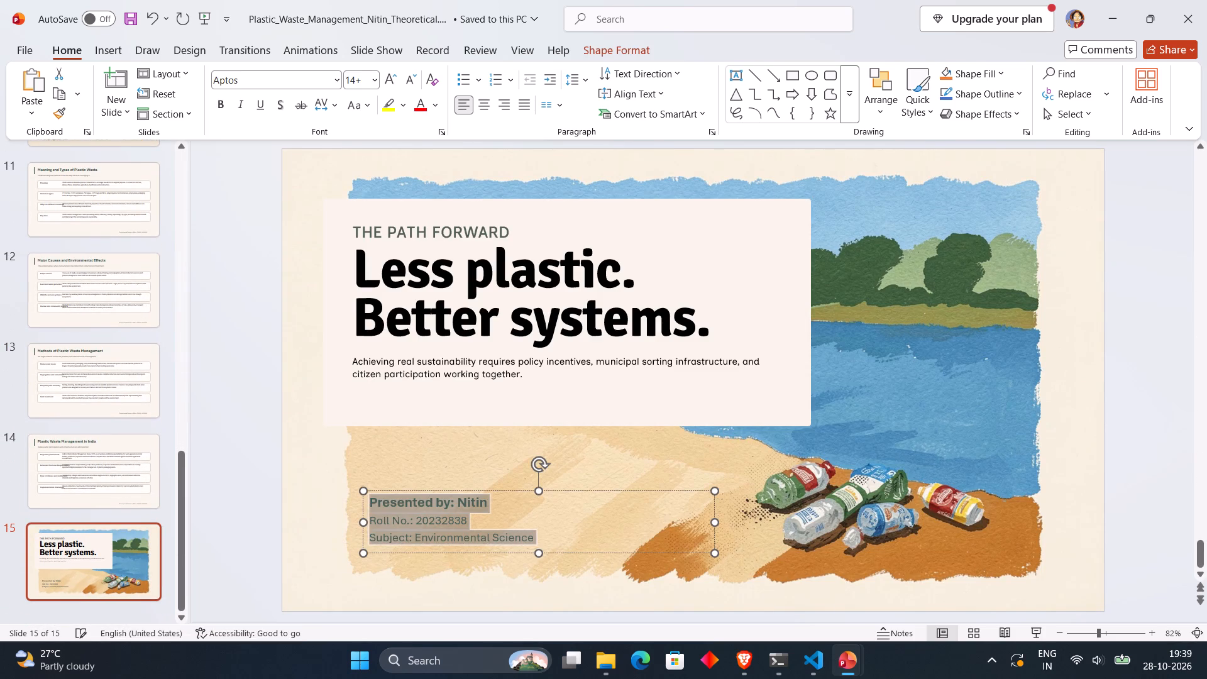
pyautogui.hotkey('ctrl', 'v')
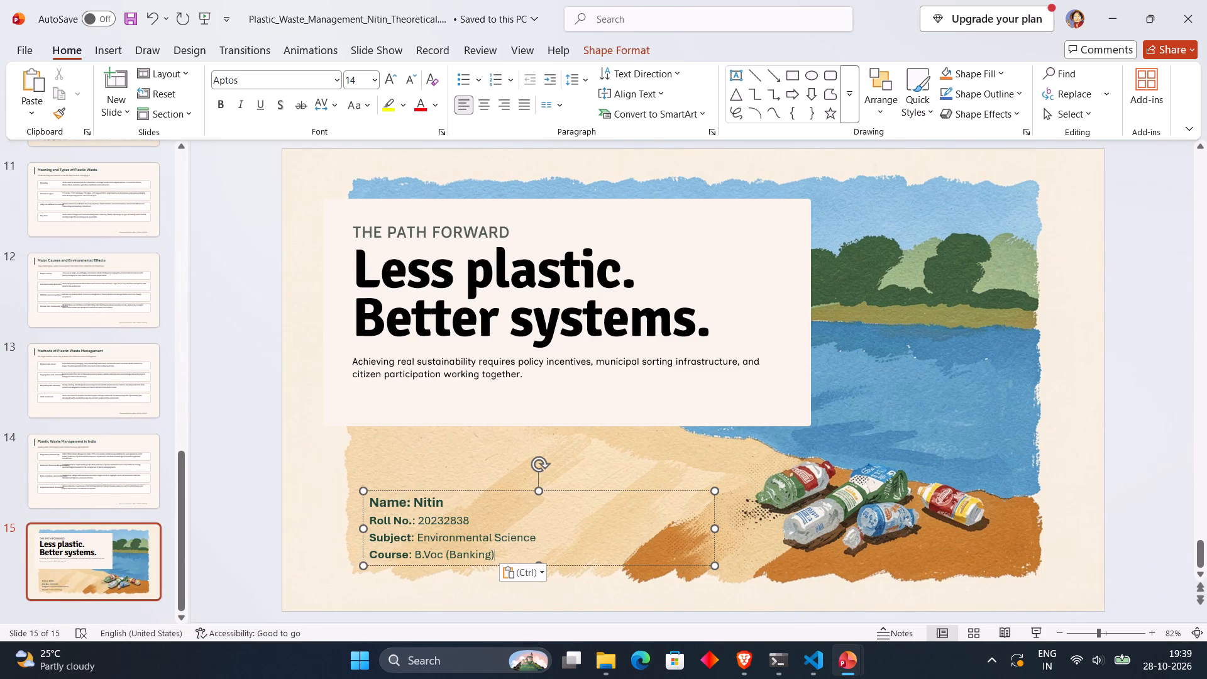
pyautogui.hotkey('ctrl', 's')
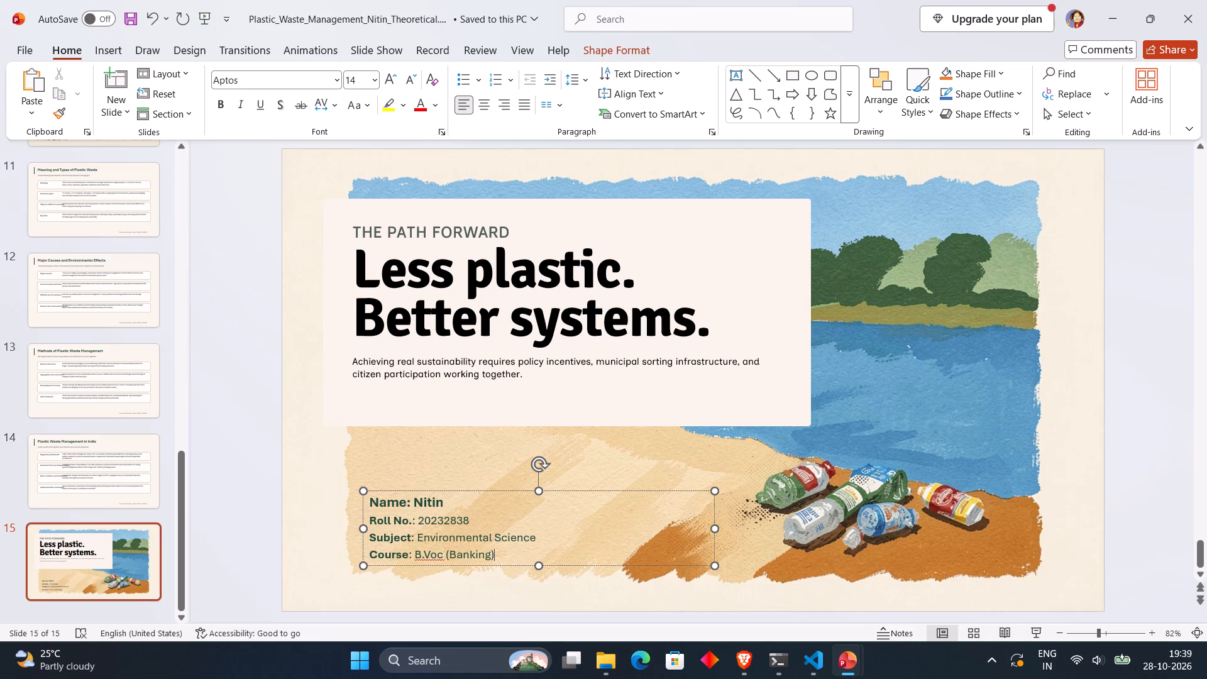
# Move the presenter details text box on the closing slide slightly upward within the sand area.
pyautogui.moveTo(541, 489); pyautogui.dragTo(543, 469)
pyautogui.moveTo(553, 490); pyautogui.dragTo(553, 473)
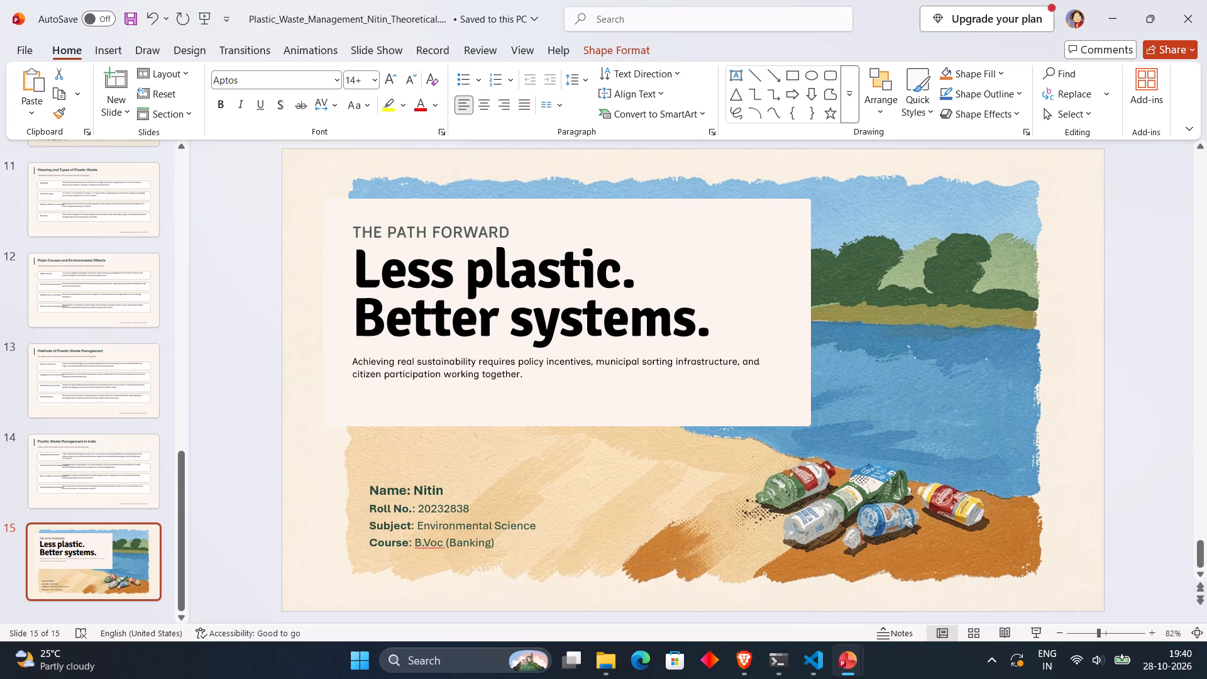
pyautogui.moveTo(553, 473); pyautogui.dragTo(553, 463)
# Move the title slide's presenter details text box slightly upward within the sand area.
pyautogui.scroll(13, 85, 376)
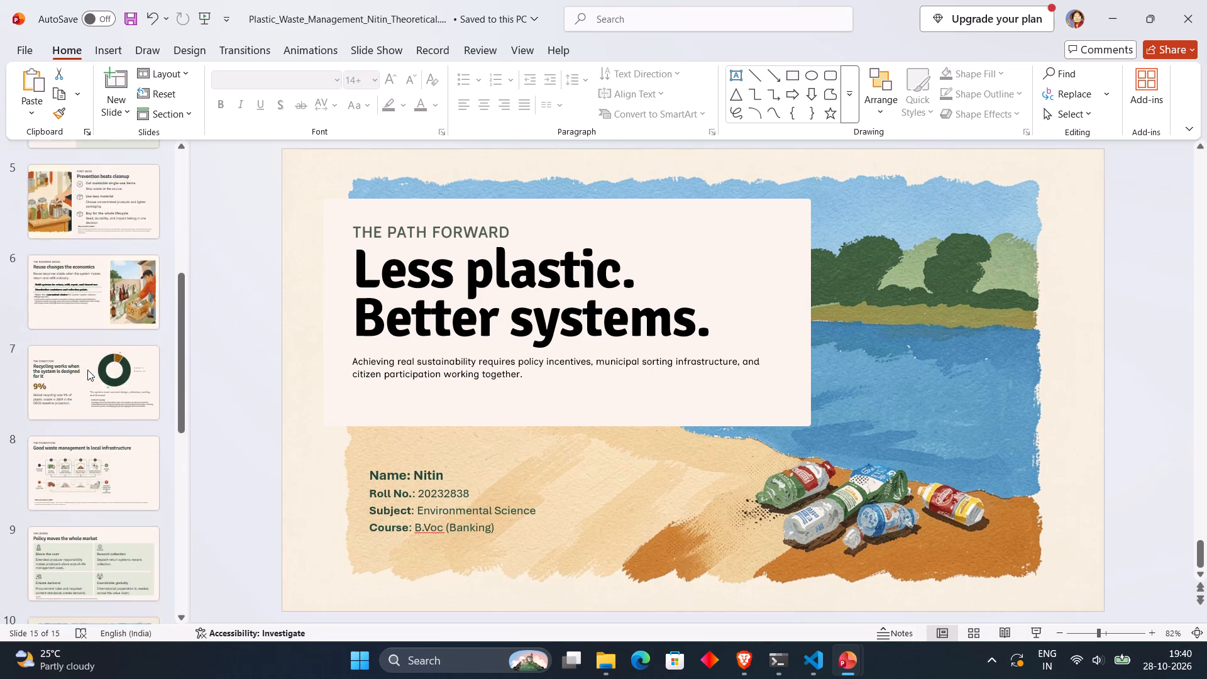
pyautogui.scroll(12, 87, 370)
pyautogui.click(87, 179)
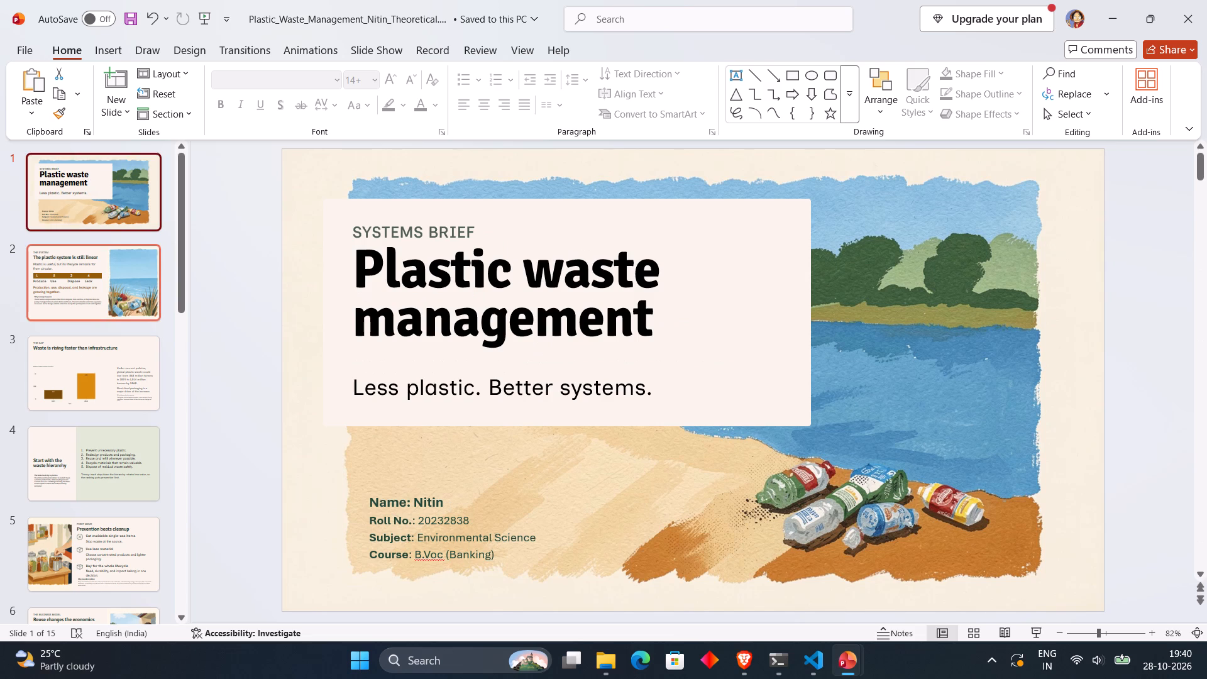
pyautogui.click(445, 558)
pyautogui.click(402, 464)
pyautogui.click(452, 509)
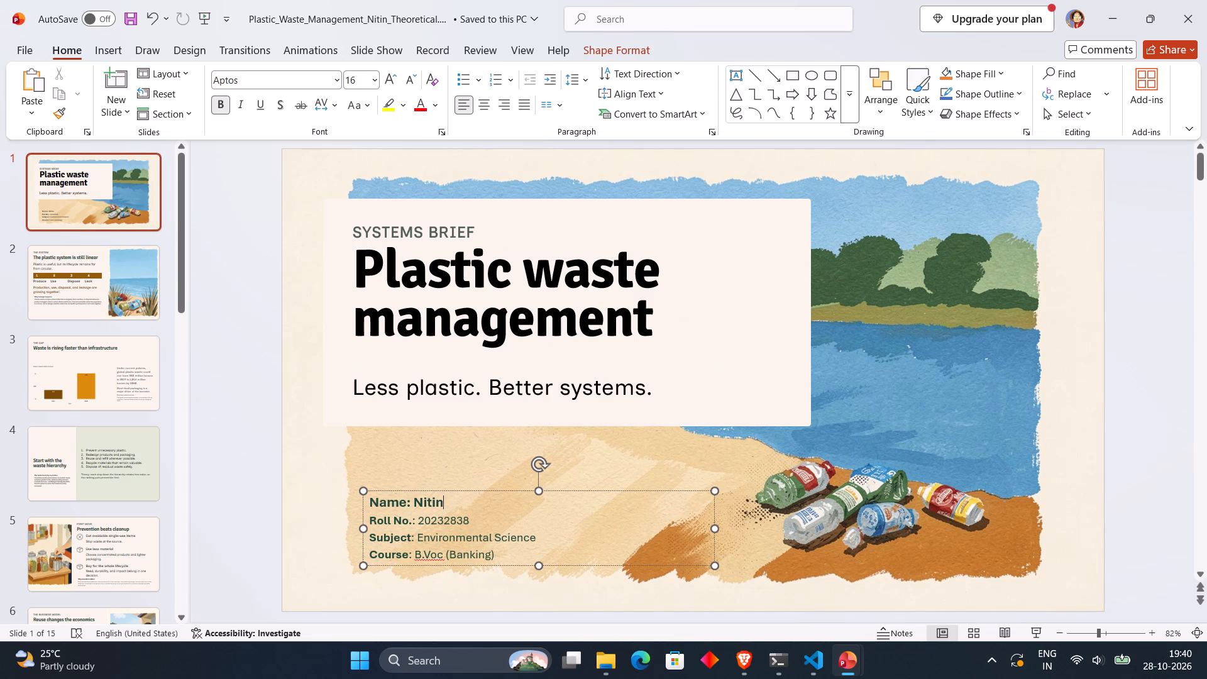
pyautogui.click(537, 490)
pyautogui.moveTo(548, 489); pyautogui.dragTo(547, 466)
# Review slides 3 to 10 one after another, checking each slide's layout and text placement.
pyautogui.click(116, 390)
pyautogui.click(109, 470)
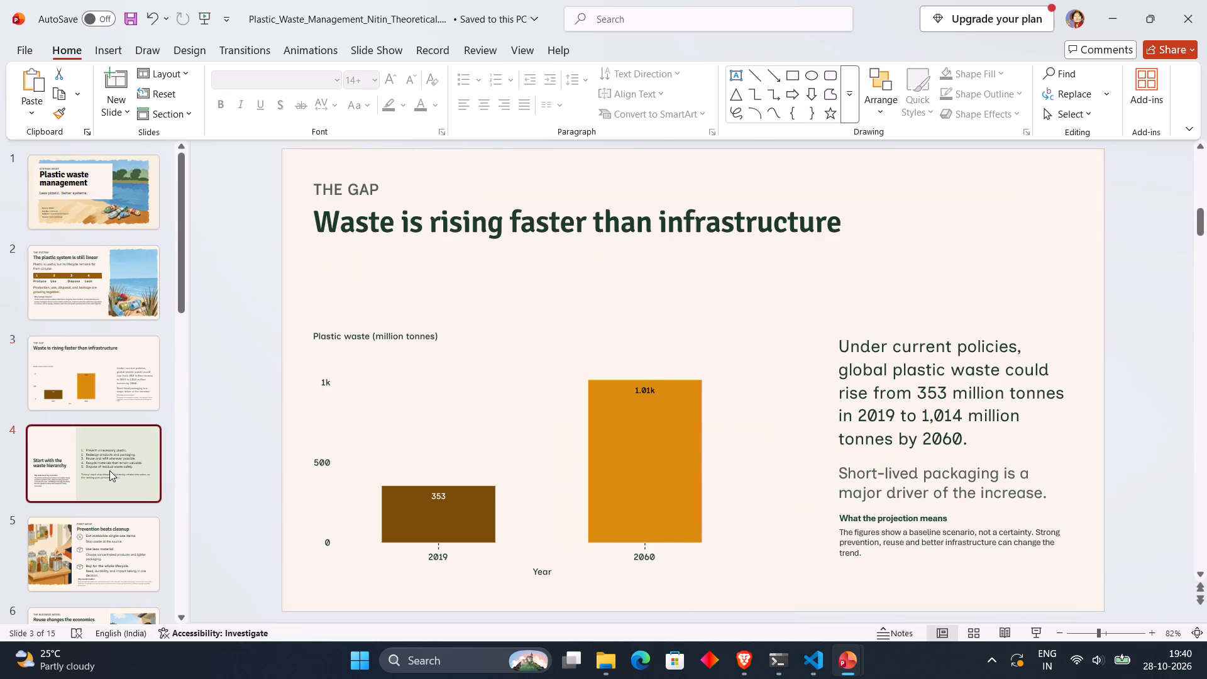
pyautogui.scroll(-2, 111, 470)
pyautogui.click(111, 468)
pyautogui.scroll(-2, 113, 468)
pyautogui.click(113, 467)
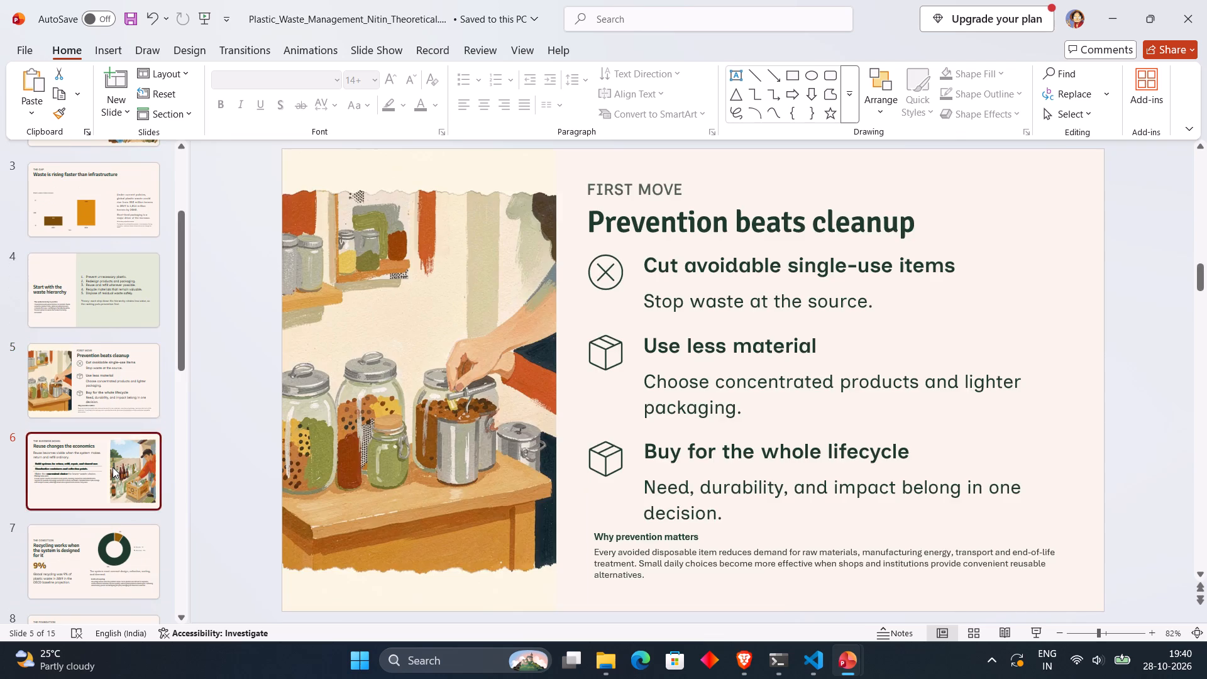
pyautogui.scroll(-2, 113, 467)
pyautogui.click(113, 465)
pyautogui.scroll(-2, 114, 463)
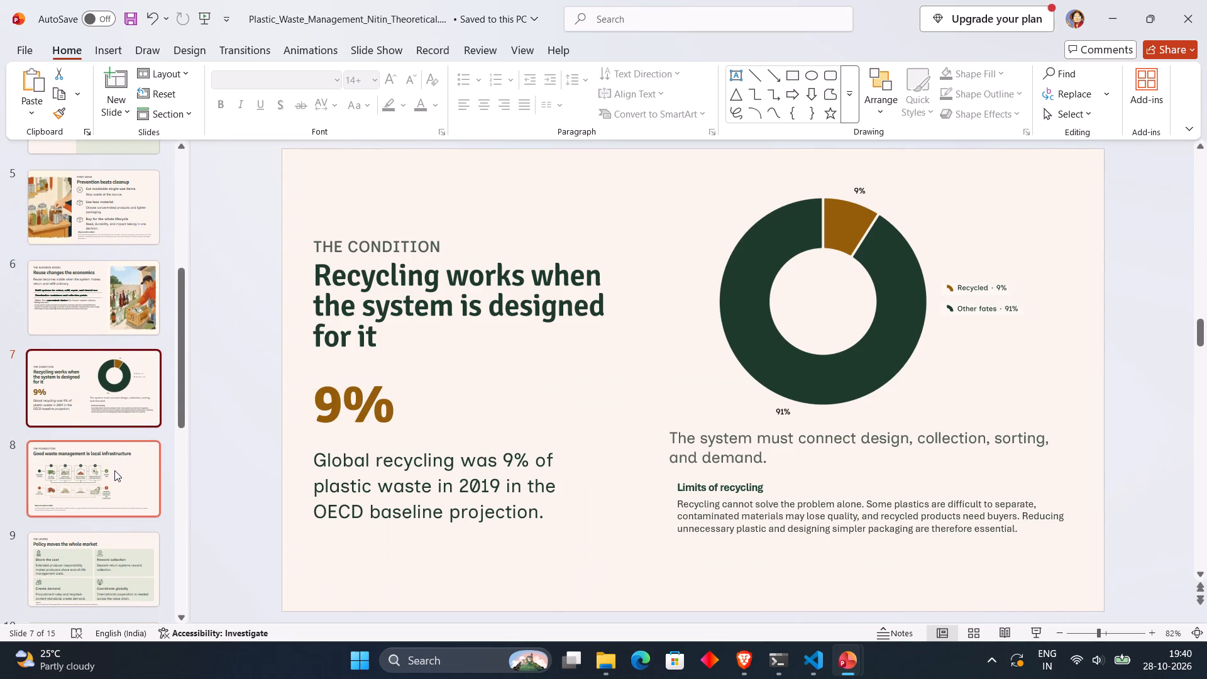
pyautogui.click(116, 472)
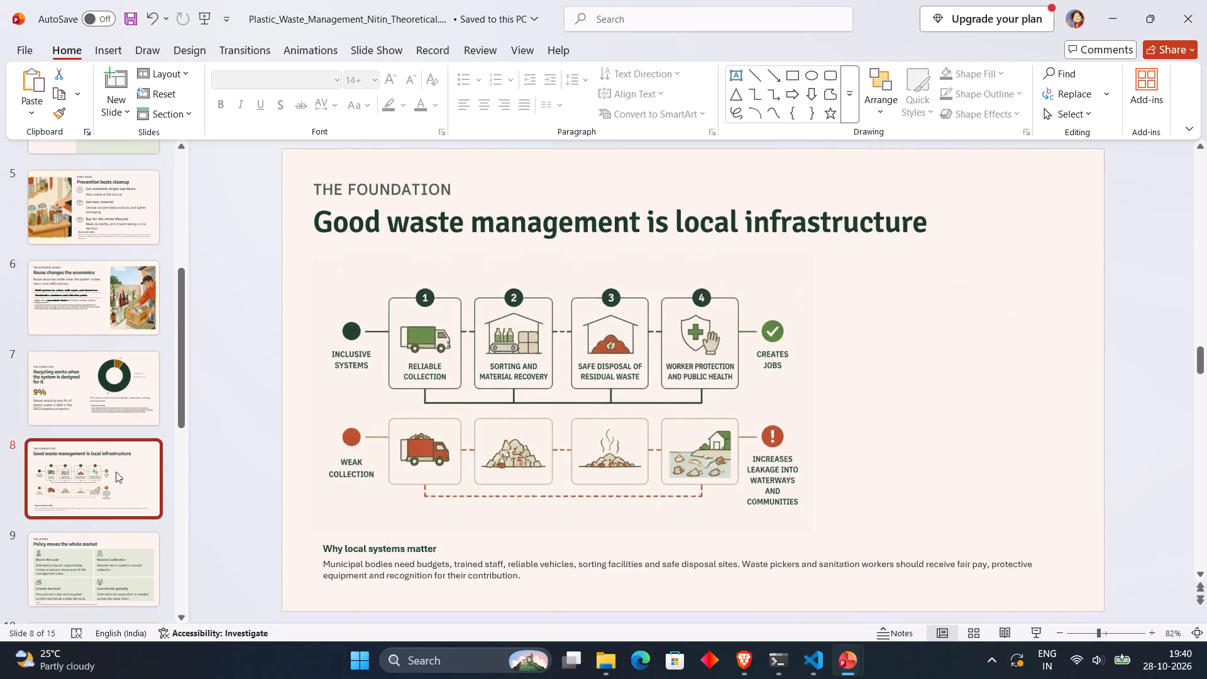
pyautogui.scroll(-2, 116, 472)
pyautogui.click(116, 472)
pyautogui.scroll(-2, 116, 472)
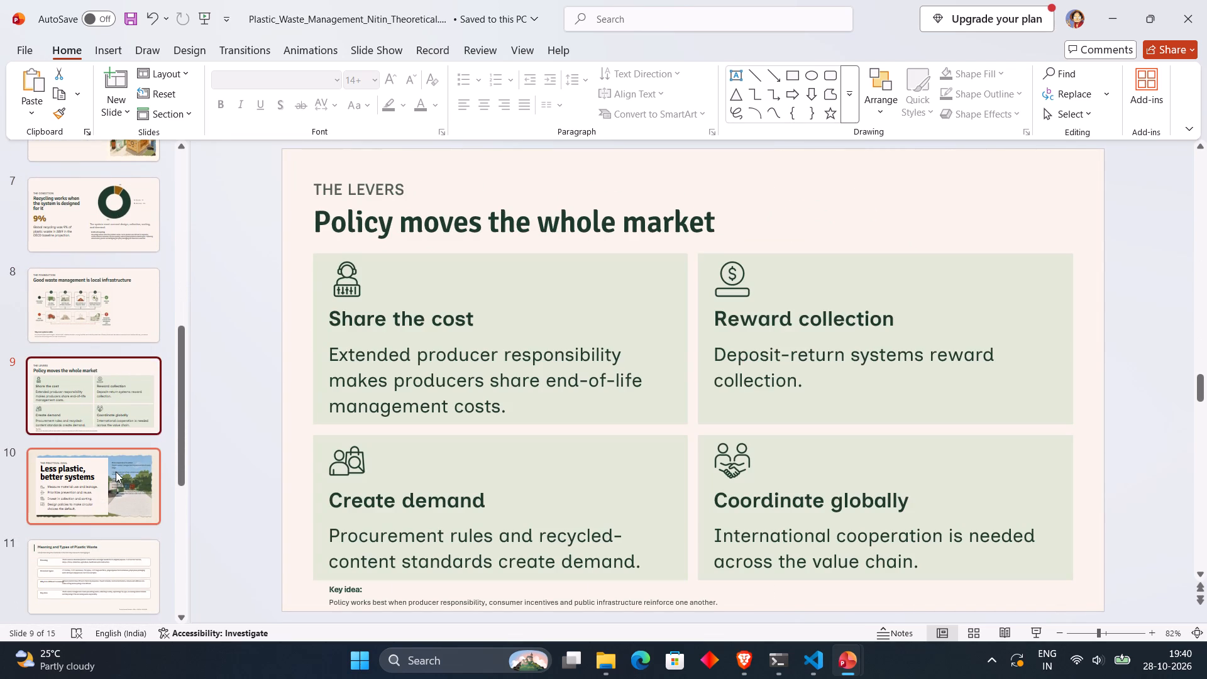
pyautogui.click(116, 472)
pyautogui.scroll(-3, 116, 472)
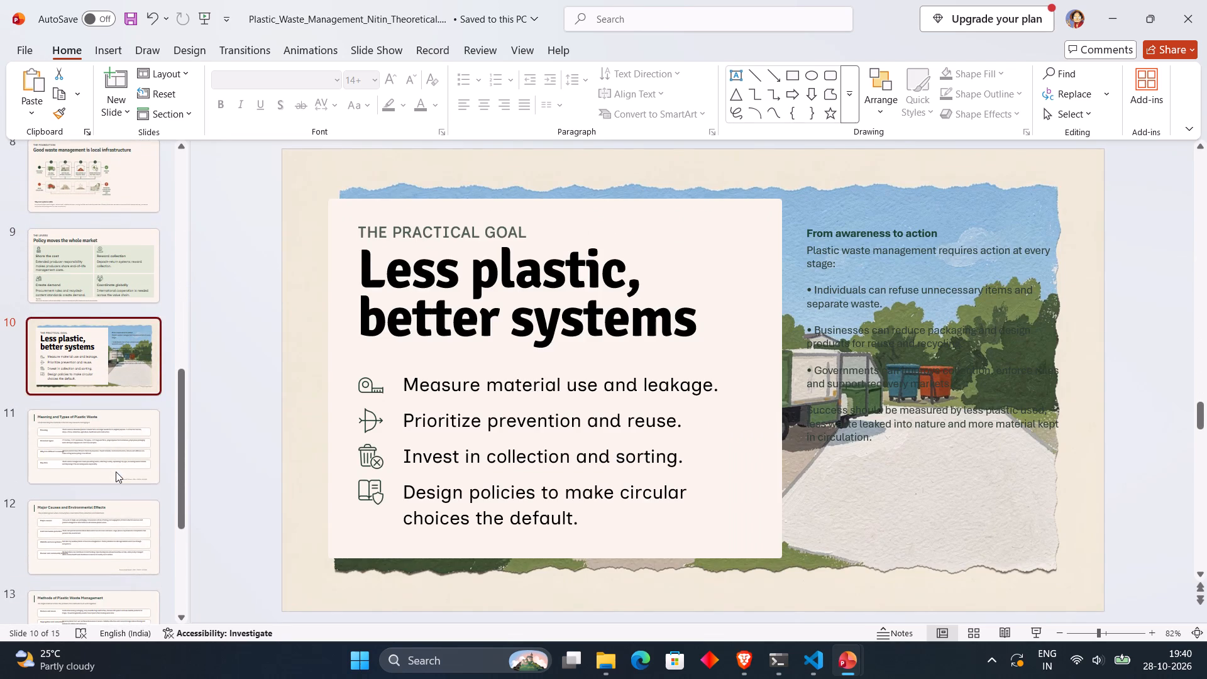
# Delete the footer text box with the subject and presenter details from slide 11, "Meaning and Types of Plastic Waste".
pyautogui.click(116, 472)
pyautogui.click(963, 578)
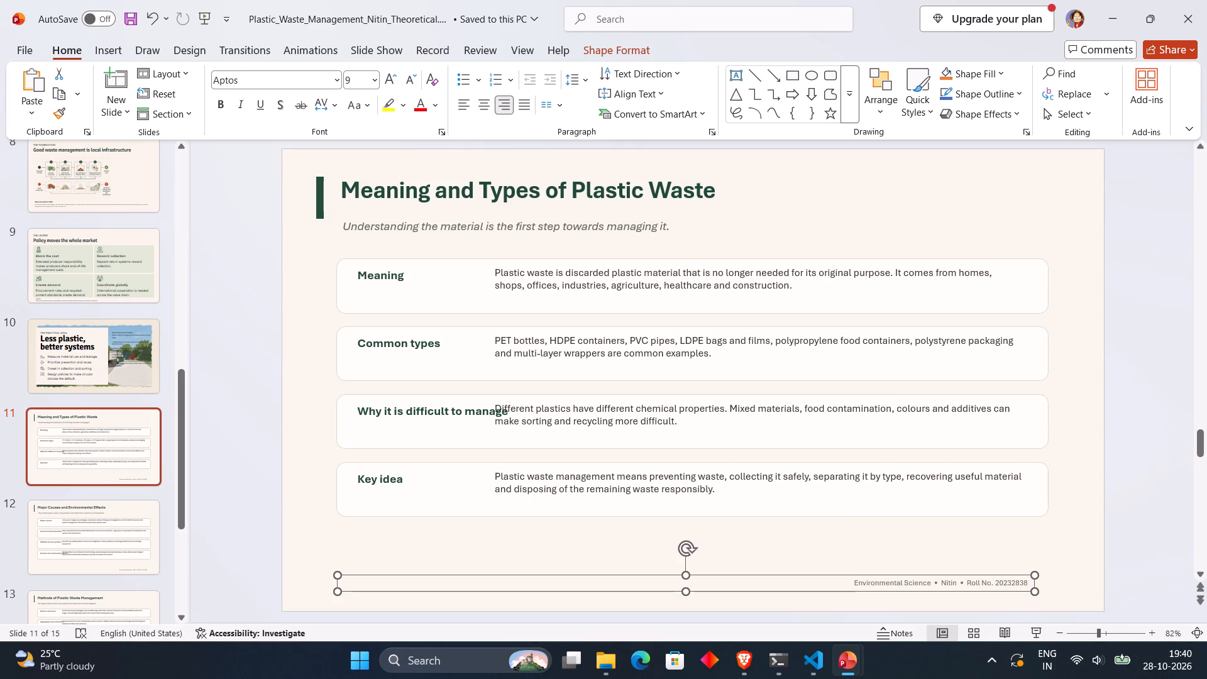
pyautogui.click(967, 578)
pyautogui.press('Delete')
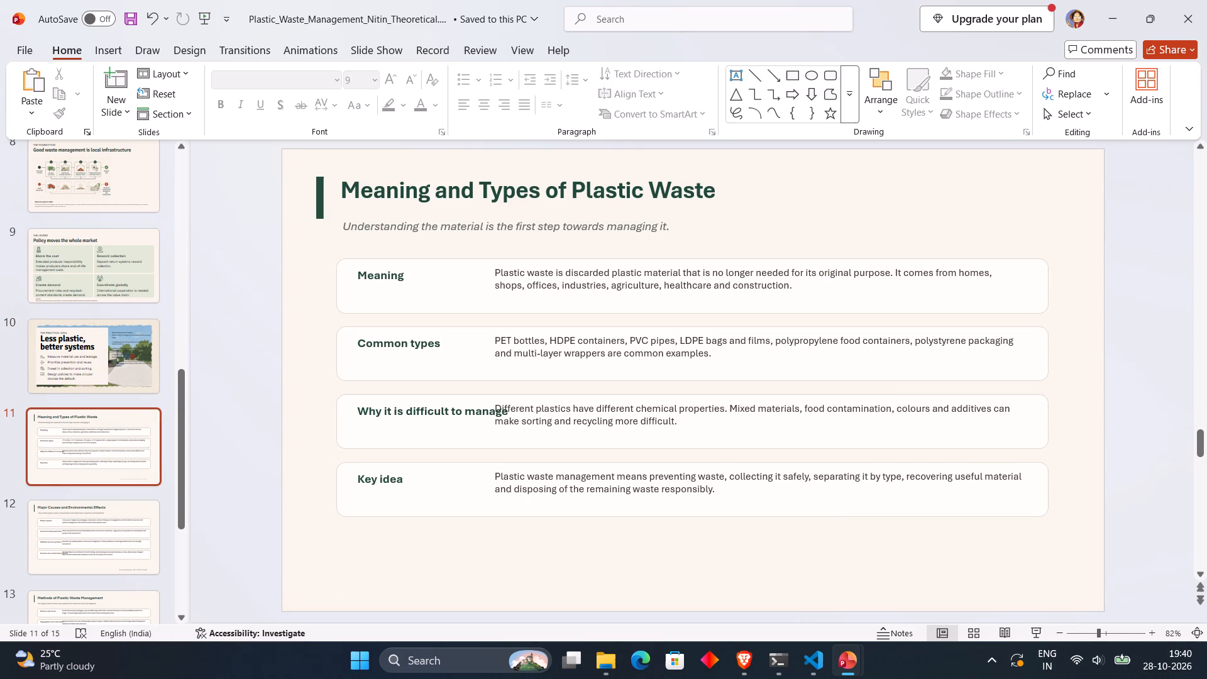
# Delete the presenter details footer text box from slide 12, "Major Causes and Environmental Effects".
pyautogui.click(141, 563)
pyautogui.click(1005, 563)
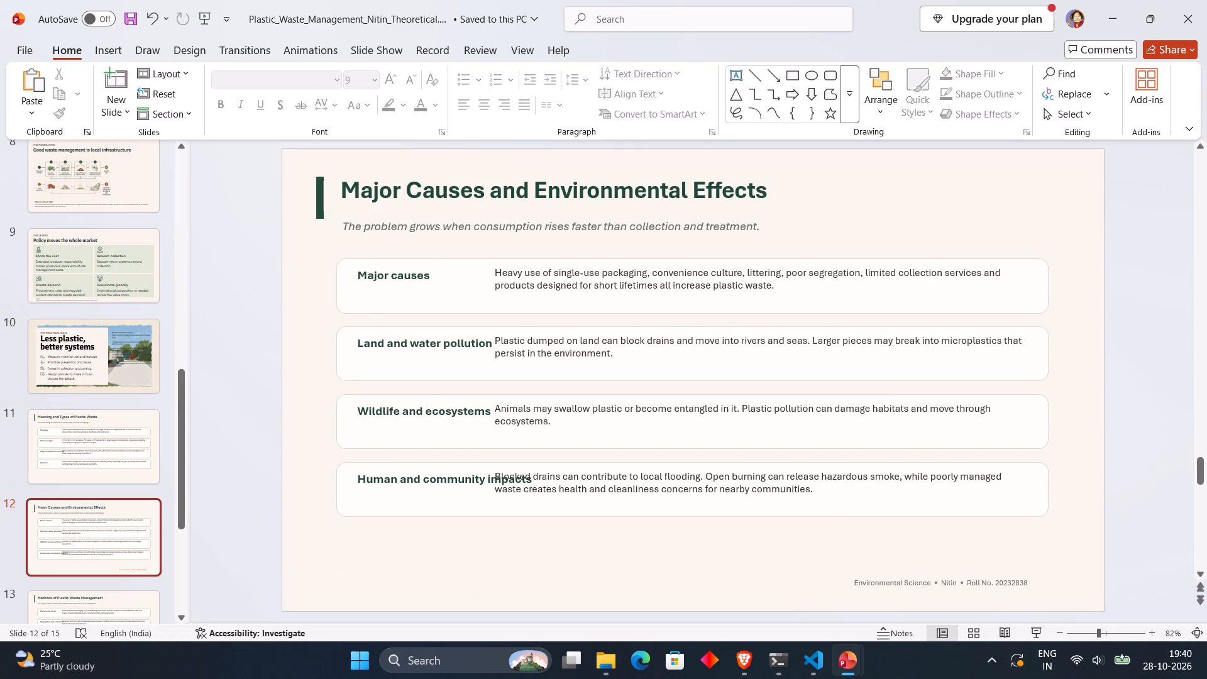
pyautogui.click(1015, 584)
pyautogui.click(1014, 573)
pyautogui.press('Delete')
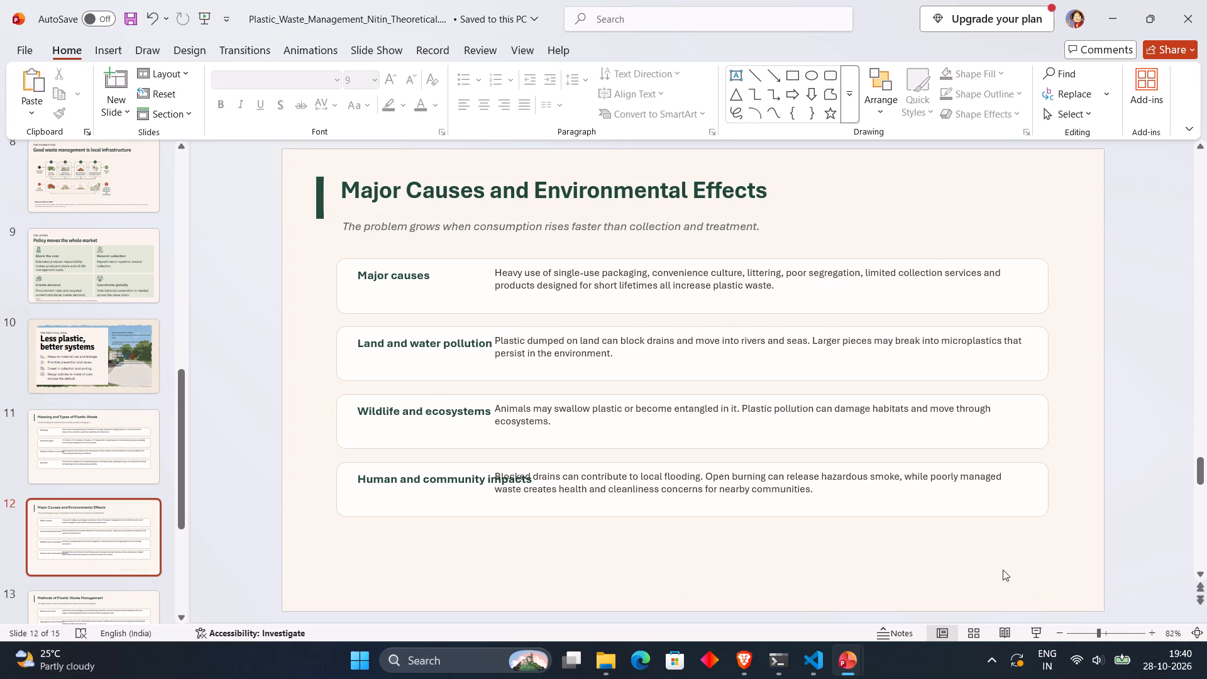
# Delete the presenter details footer text box from slide 13, "Methods of Plastic Waste Management".
pyautogui.scroll(-4, 126, 514)
pyautogui.click(128, 479)
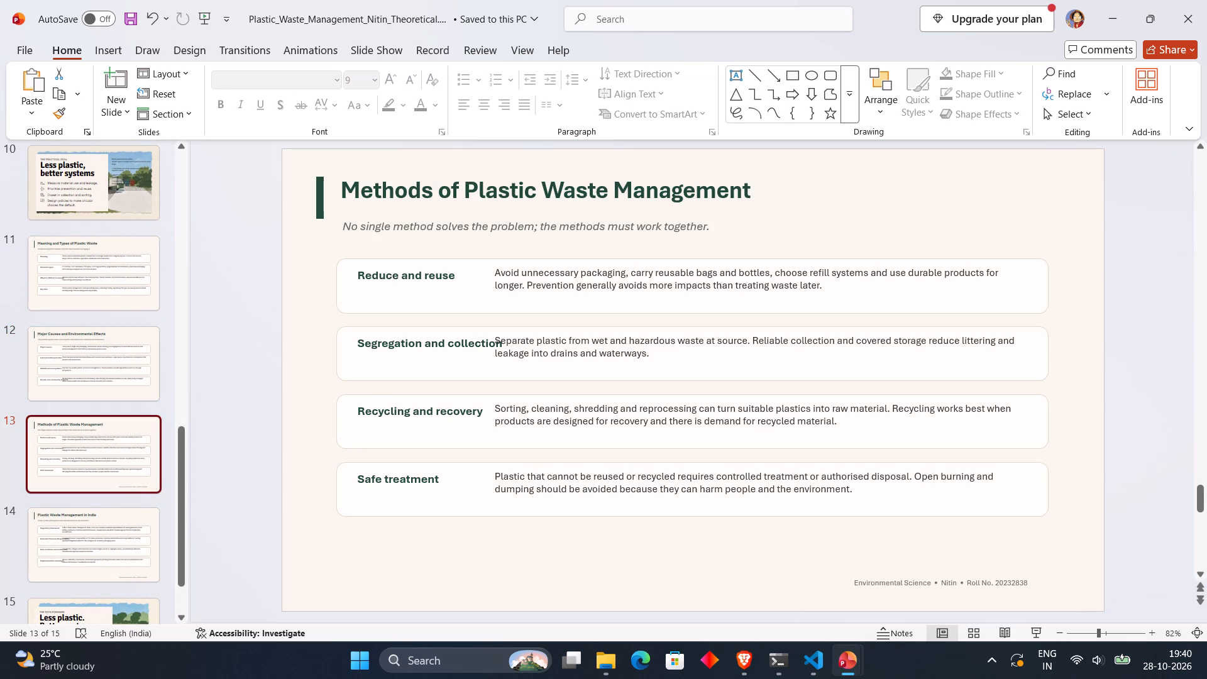
pyautogui.click(854, 575)
pyautogui.click(856, 576)
pyautogui.press('Delete')
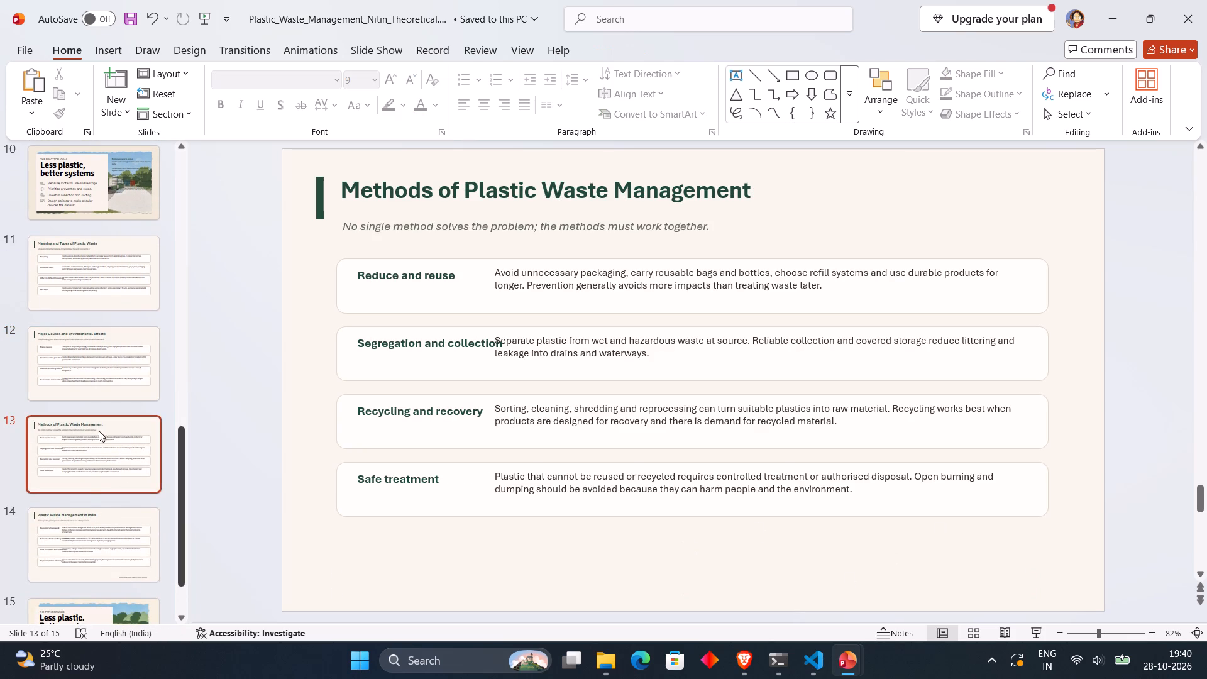
# Delete the presenter details footer text box from slide 14, "Plastic Waste Management in India".
pyautogui.click(113, 533)
pyautogui.click(896, 583)
pyautogui.click(896, 576)
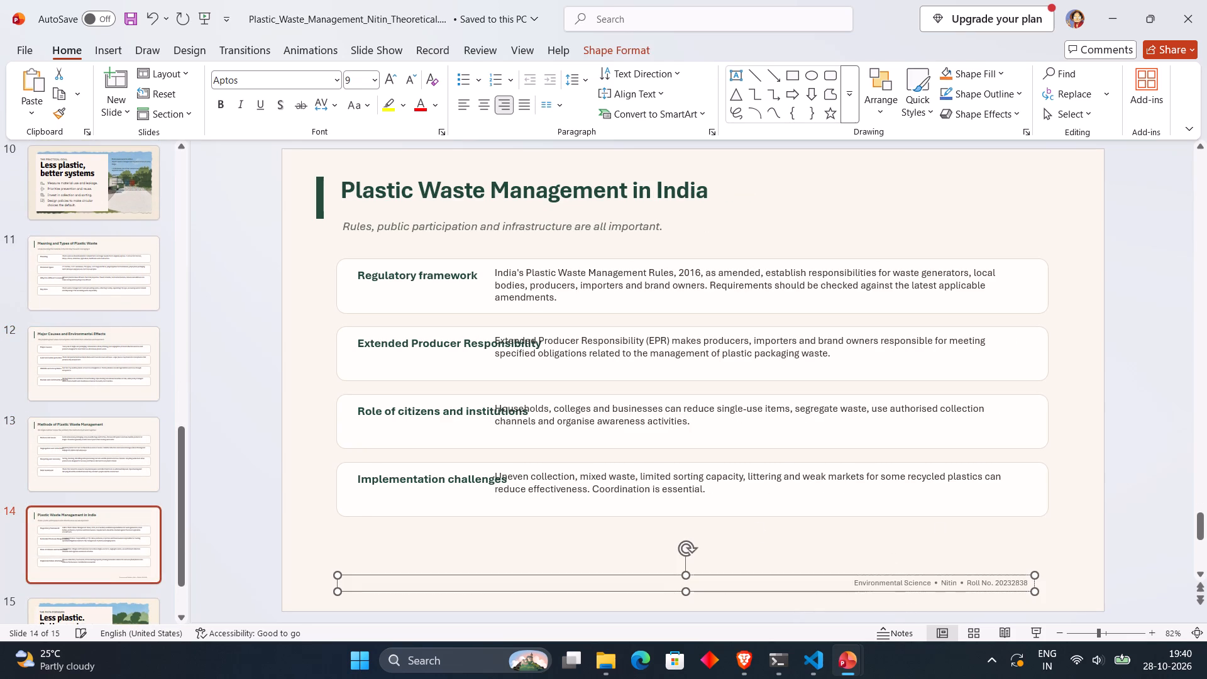
pyautogui.press('Delete')
# Look over the slide thumbnails through to the closing slide and save the presentation.
pyautogui.scroll(-8, 77, 419)
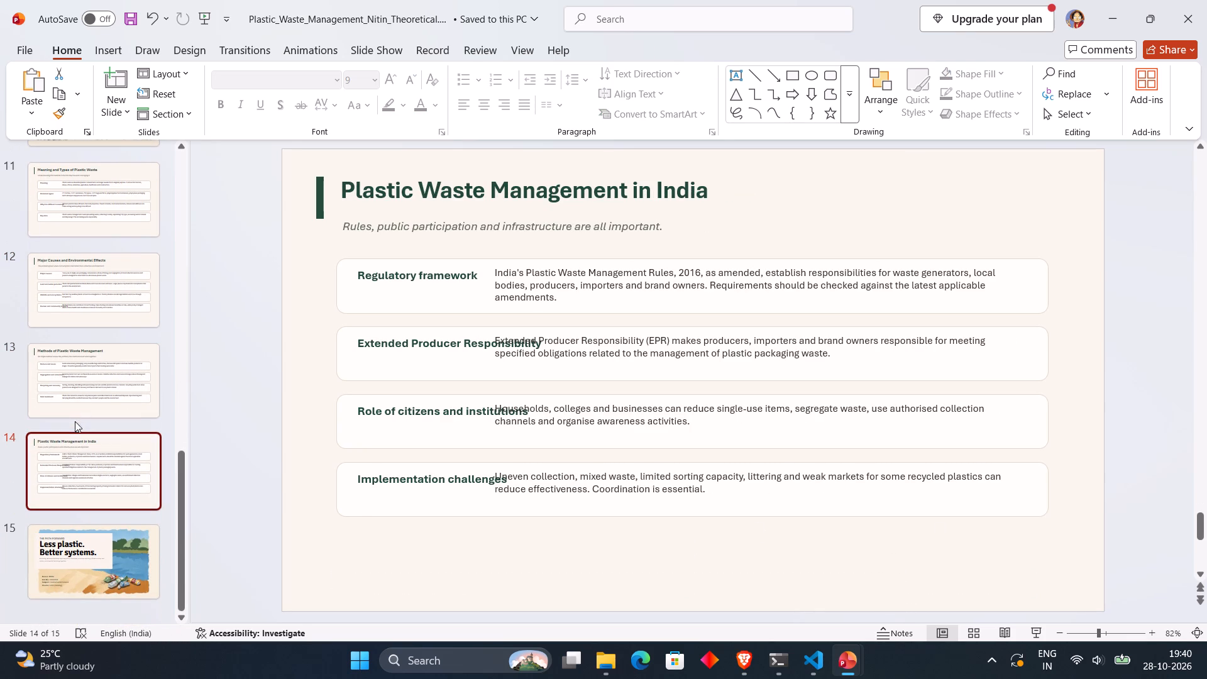
pyautogui.scroll(-2, 75, 421)
pyautogui.scroll(20, 90, 546)
pyautogui.scroll(13, 90, 546)
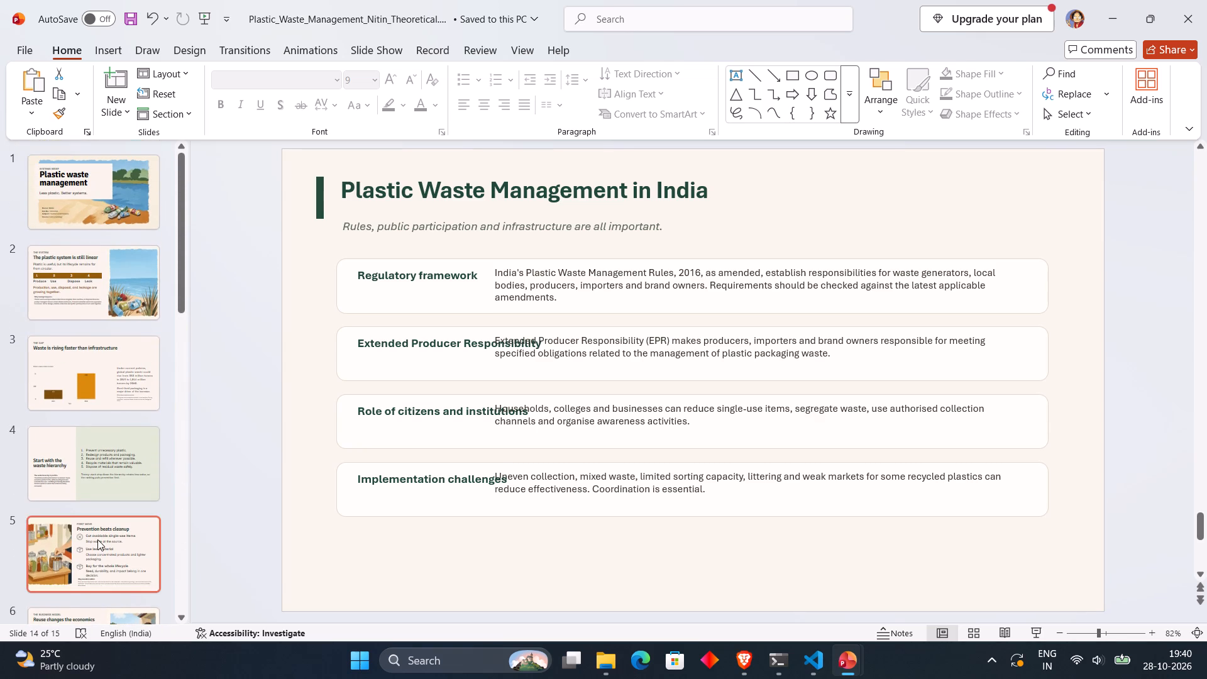
pyautogui.scroll(2, 97, 539)
pyautogui.hotkey('ctrl', 's')
pyautogui.hotkey('ctrl', 's')
pyautogui.hotkey('ctrl', 's')
pyautogui.hotkey('ctrl', 's')
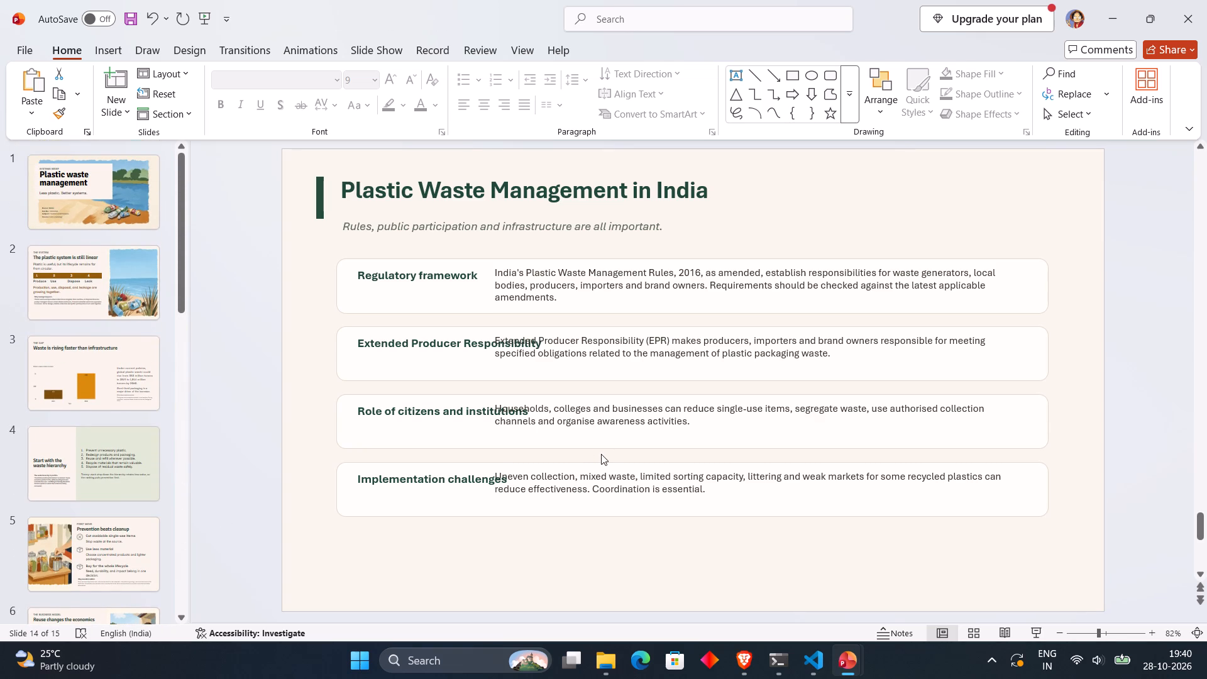
pyautogui.hotkey('ctrl', 's')
pyautogui.hotkey('ctrl', 's')
pyautogui.hotkey('ctrl', 's')
pyautogui.hotkey('ctrl', 's')
pyautogui.hotkey('ctrl', 's')
pyautogui.hotkey('ctrl', 's')
pyautogui.hotkey('ctrl', 's')
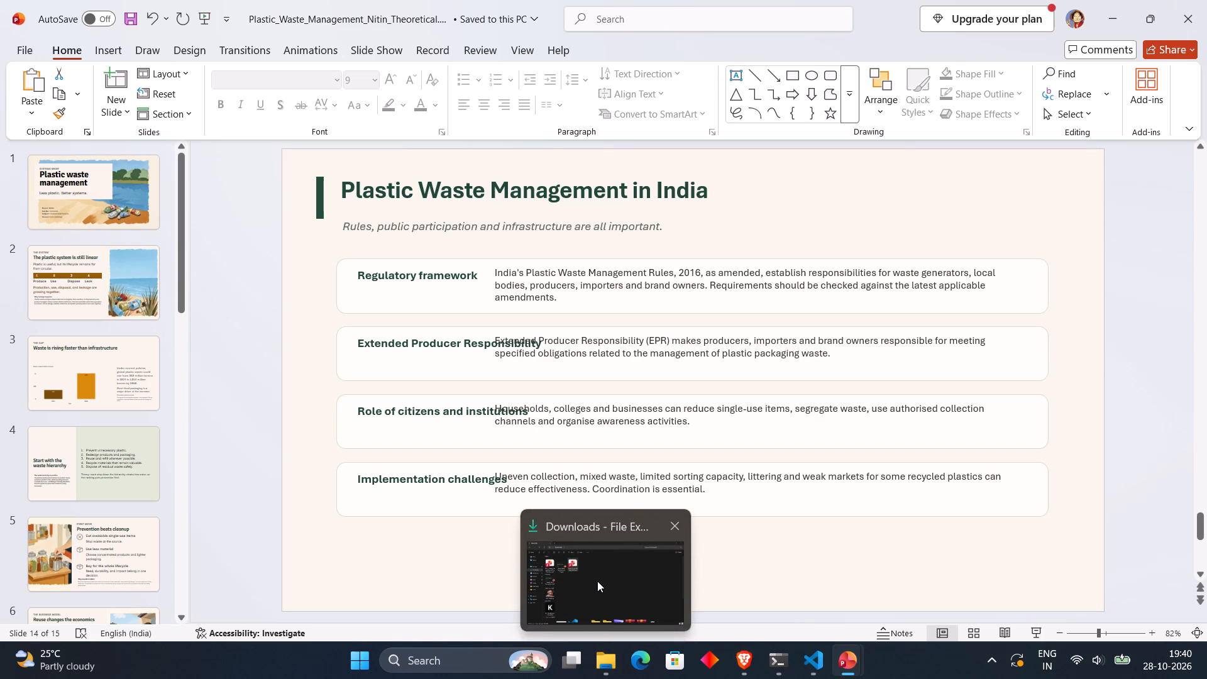
# Bring up the Downloads folder, switch to the Brave browser and open web.whatsapp.com in a new tab.
pyautogui.click(597, 580)
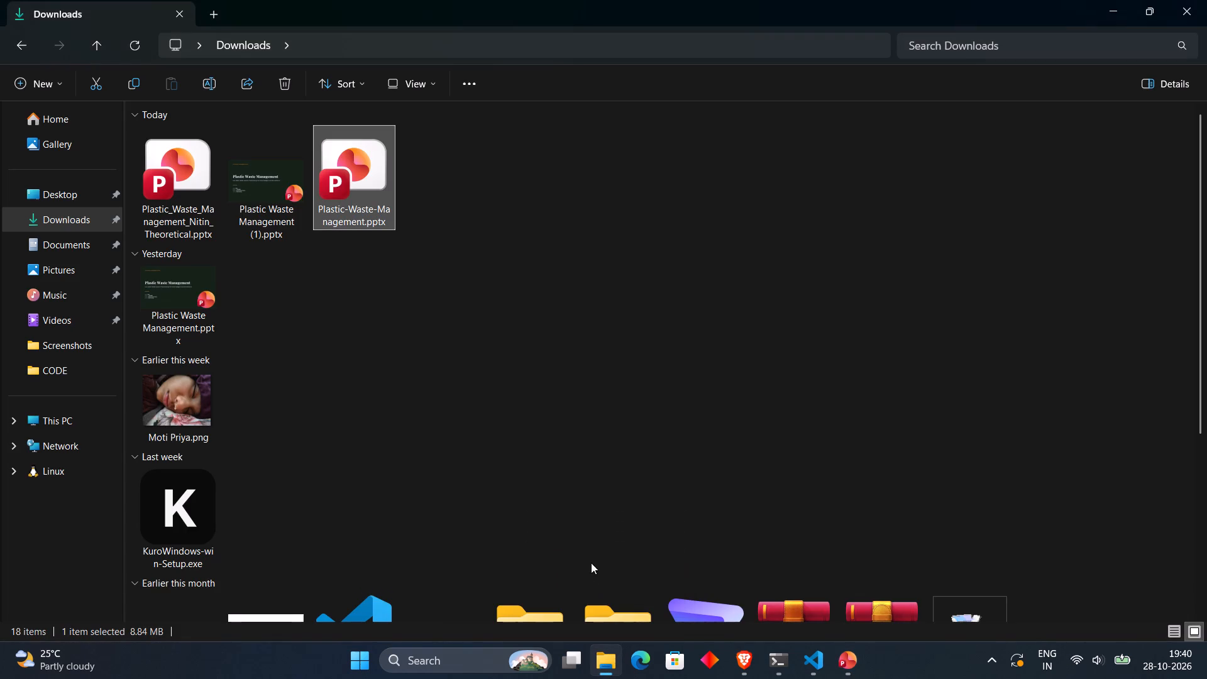
pyautogui.hotkey('alt', 'Tab')
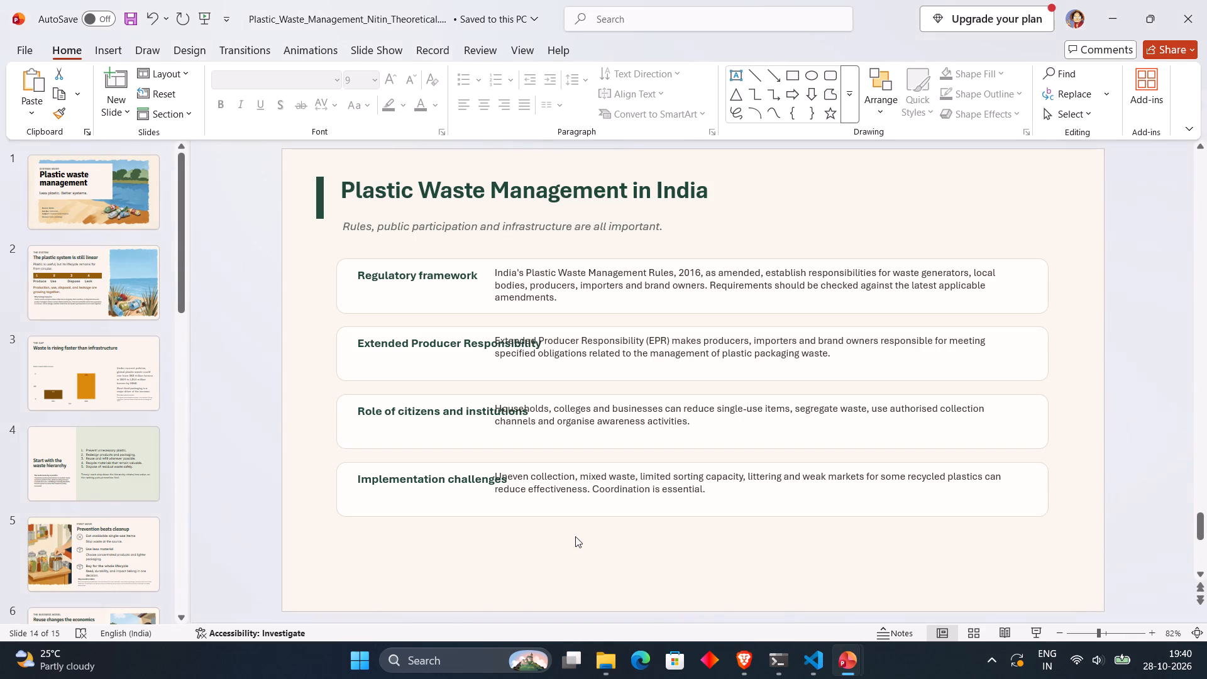
pyautogui.hotkey('alt', 'Tab')
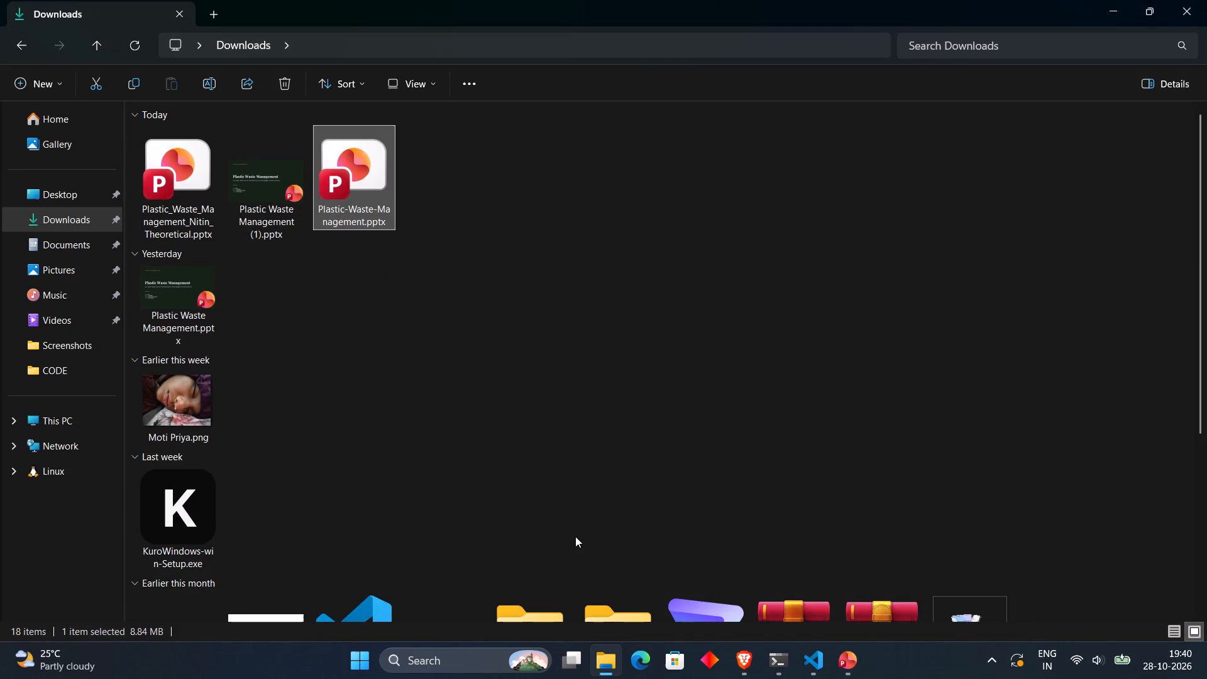
pyautogui.hotkey('alt', 'Tab')
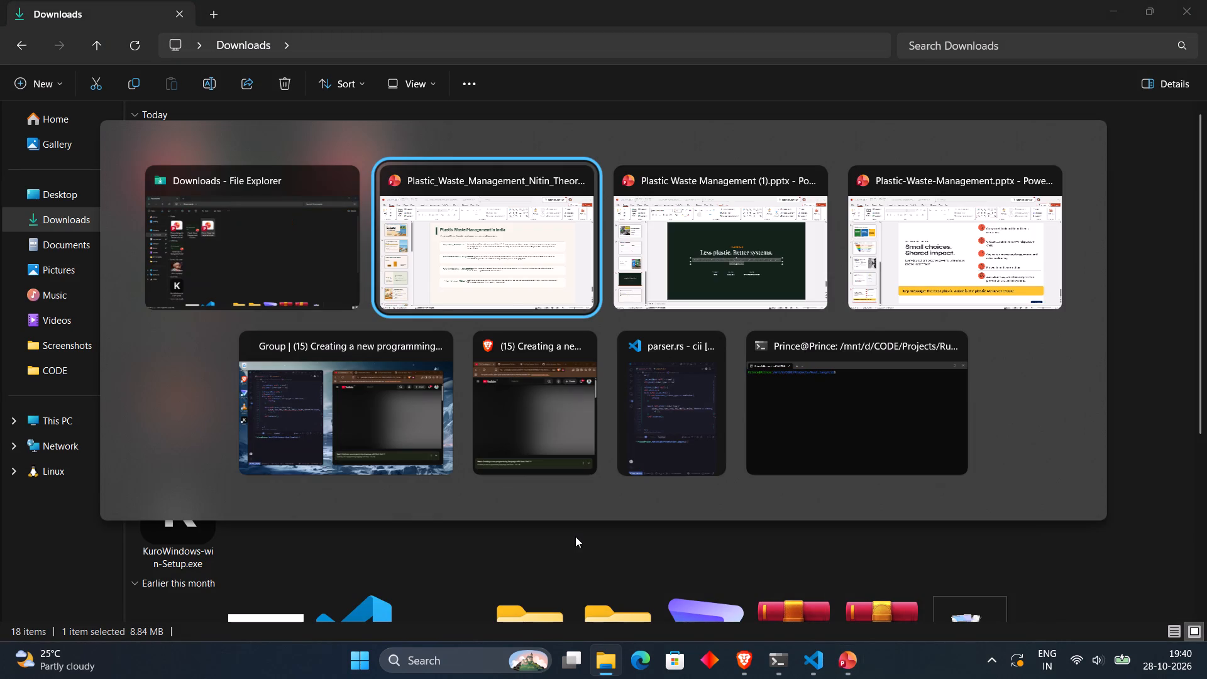
pyautogui.hotkey('alt', 'Tab')
pyautogui.hotkey('alt', 'Tab')
pyautogui.hotkey('alt', 'Tab')
pyautogui.hotkey('alt', 'Tab')
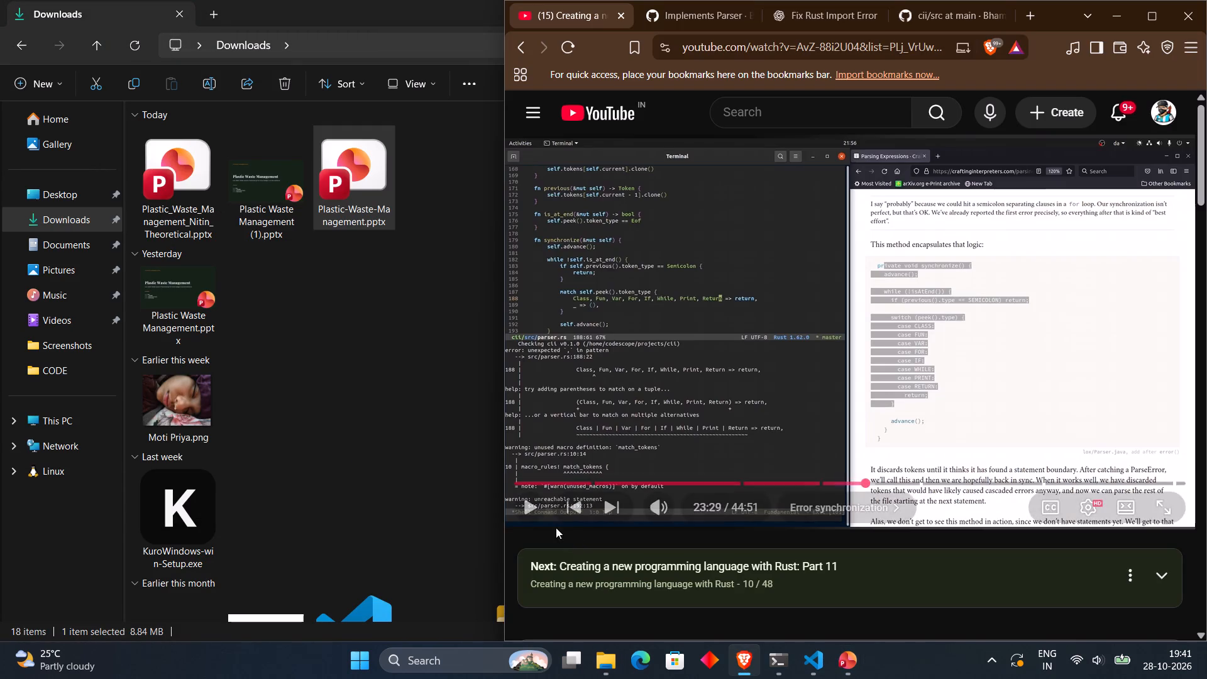
pyautogui.click(1033, 20)
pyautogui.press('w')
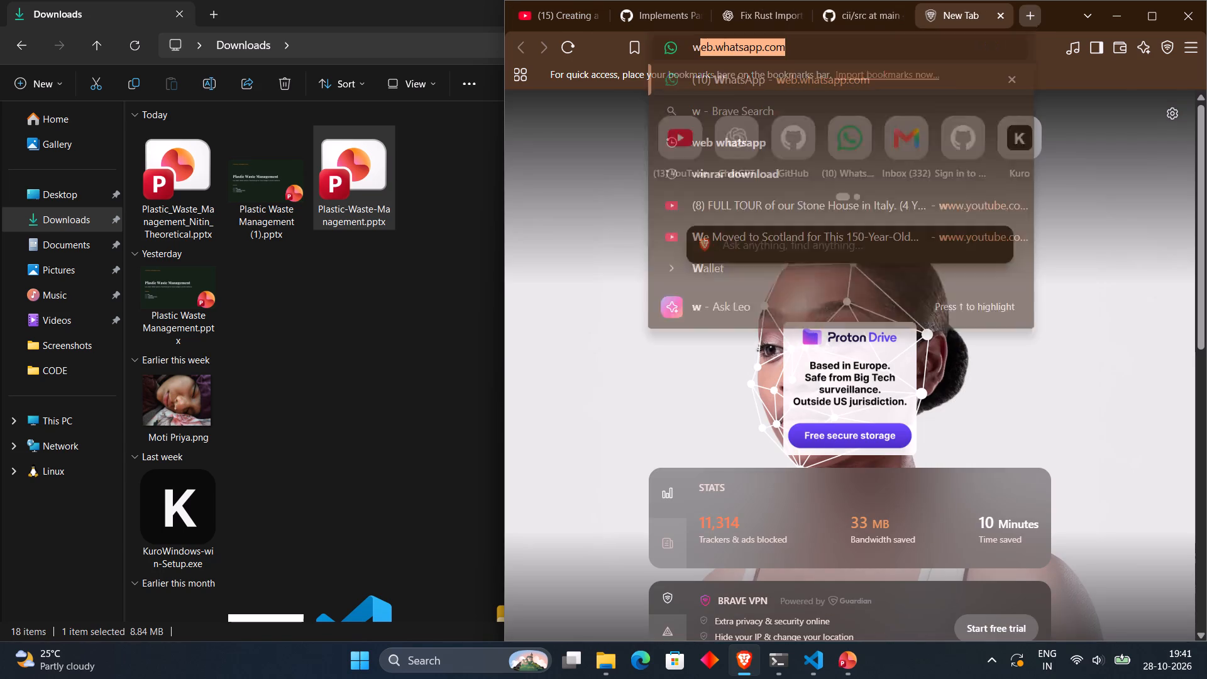
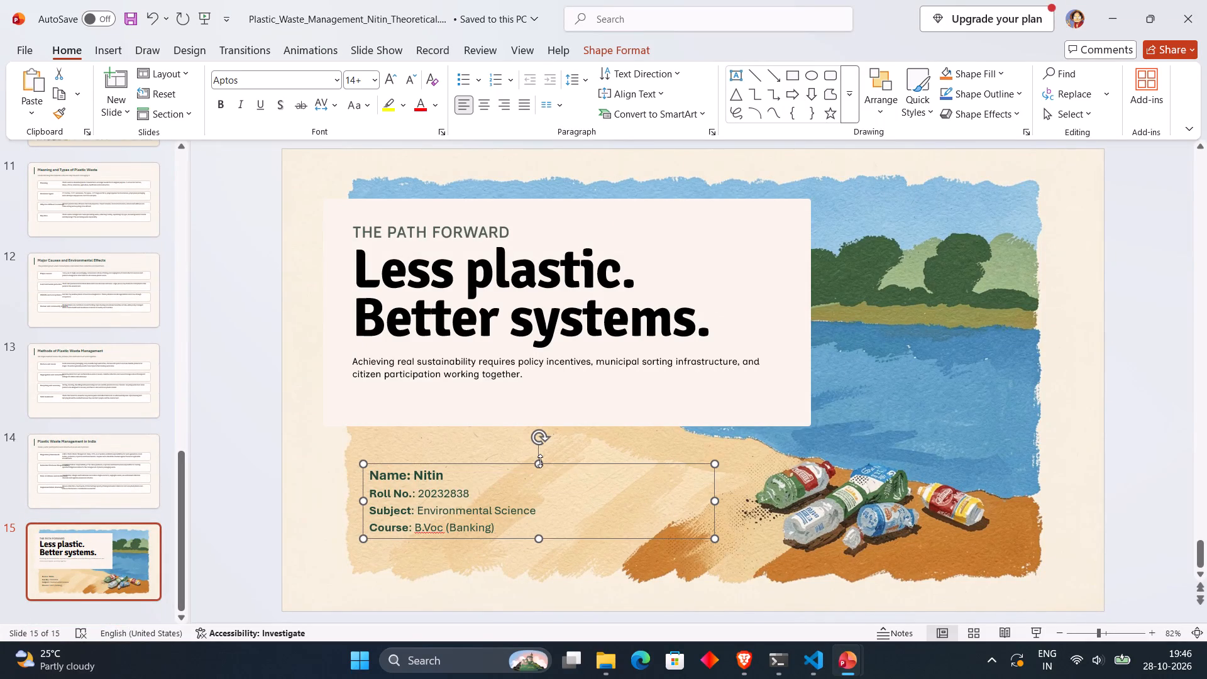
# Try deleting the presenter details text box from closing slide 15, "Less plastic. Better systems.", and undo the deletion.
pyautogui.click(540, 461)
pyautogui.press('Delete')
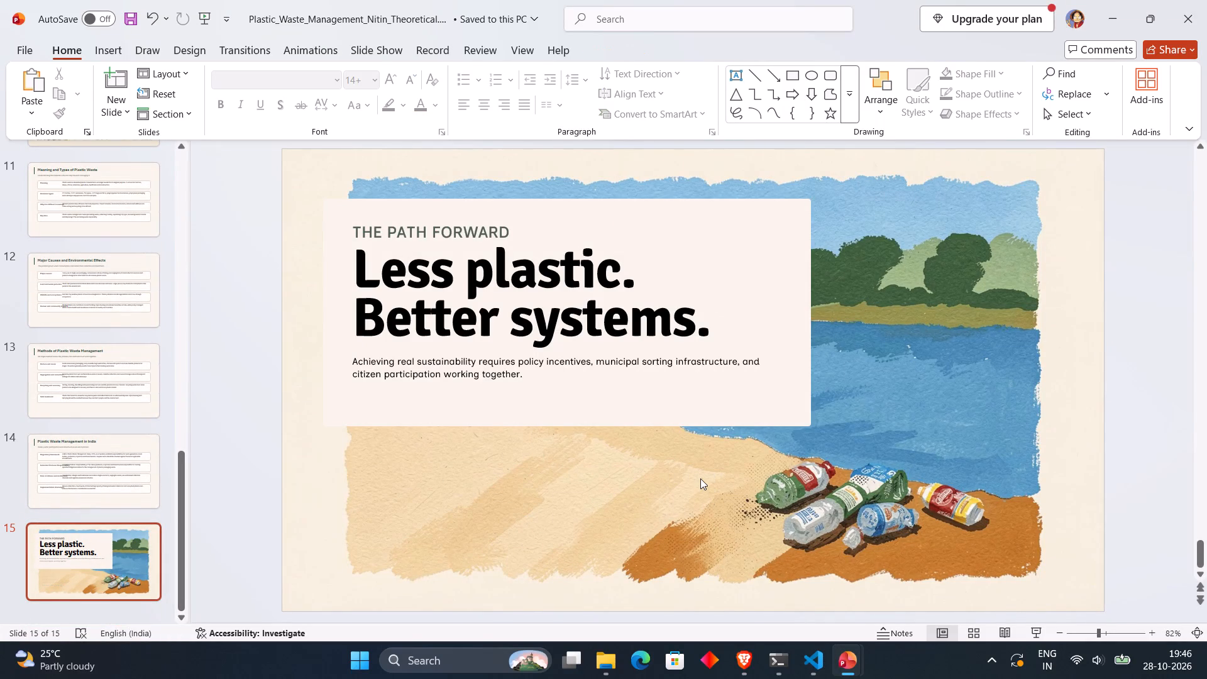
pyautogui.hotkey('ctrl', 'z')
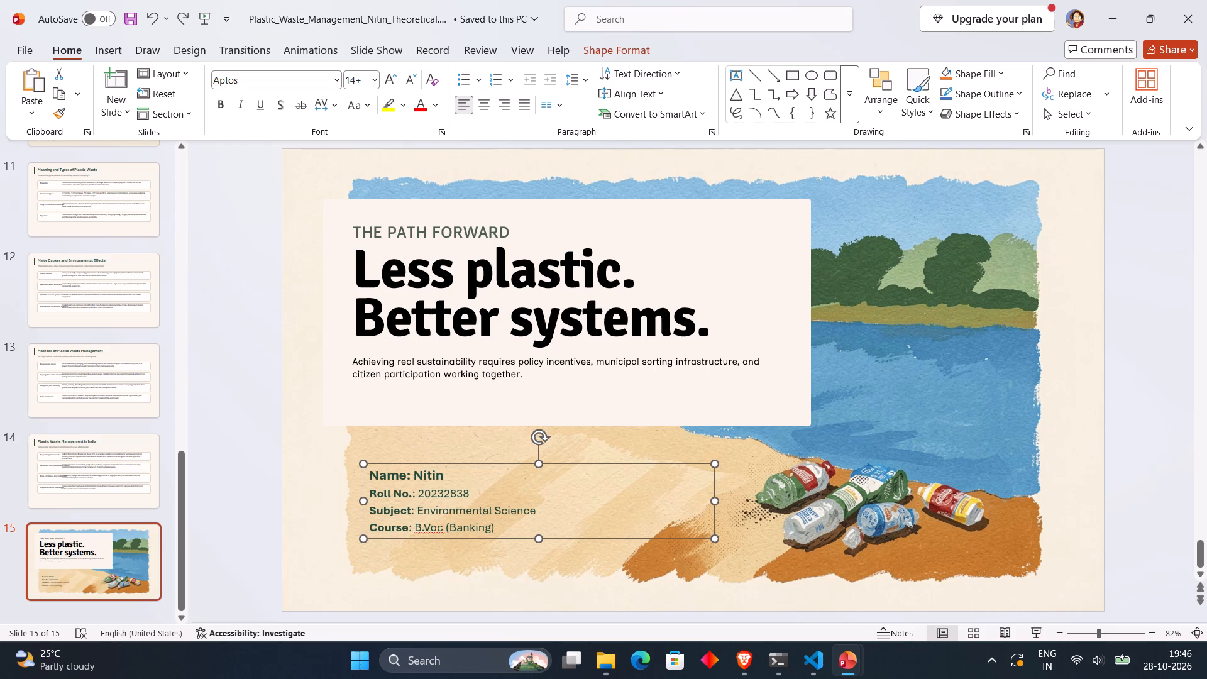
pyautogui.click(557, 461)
# Delete the presenter details text box below the card on closing slide 15.
pyautogui.click(766, 406)
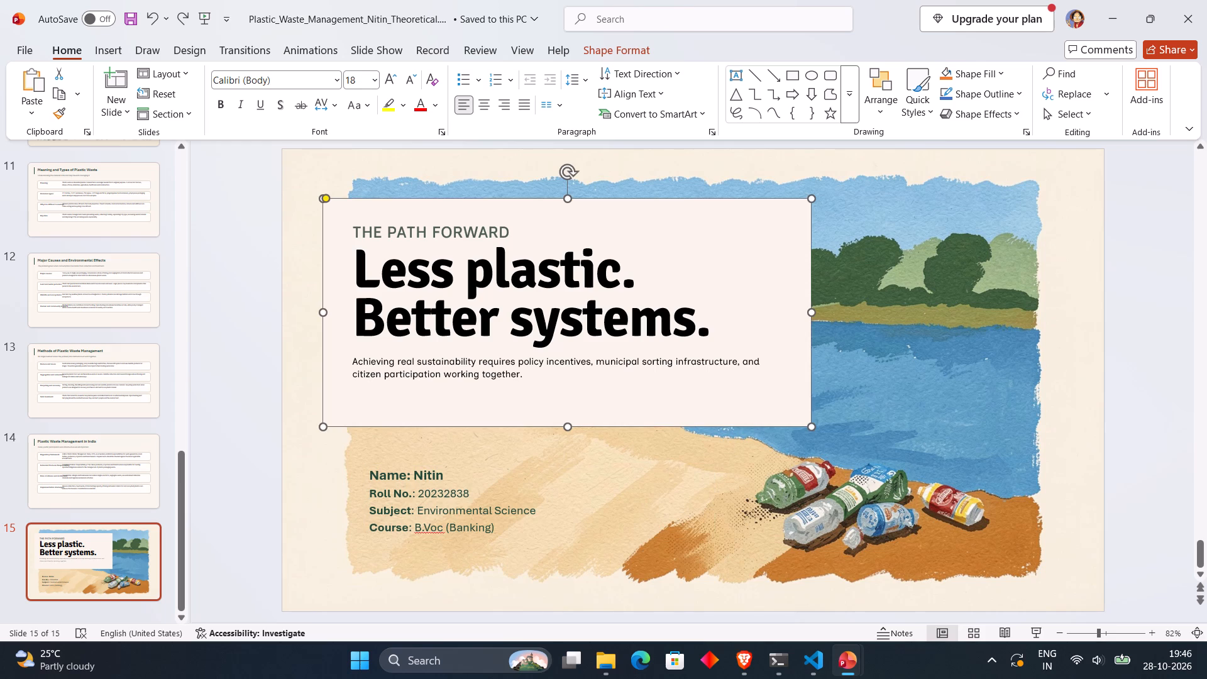
pyautogui.click(548, 479)
pyautogui.click(554, 459)
pyautogui.press('Delete')
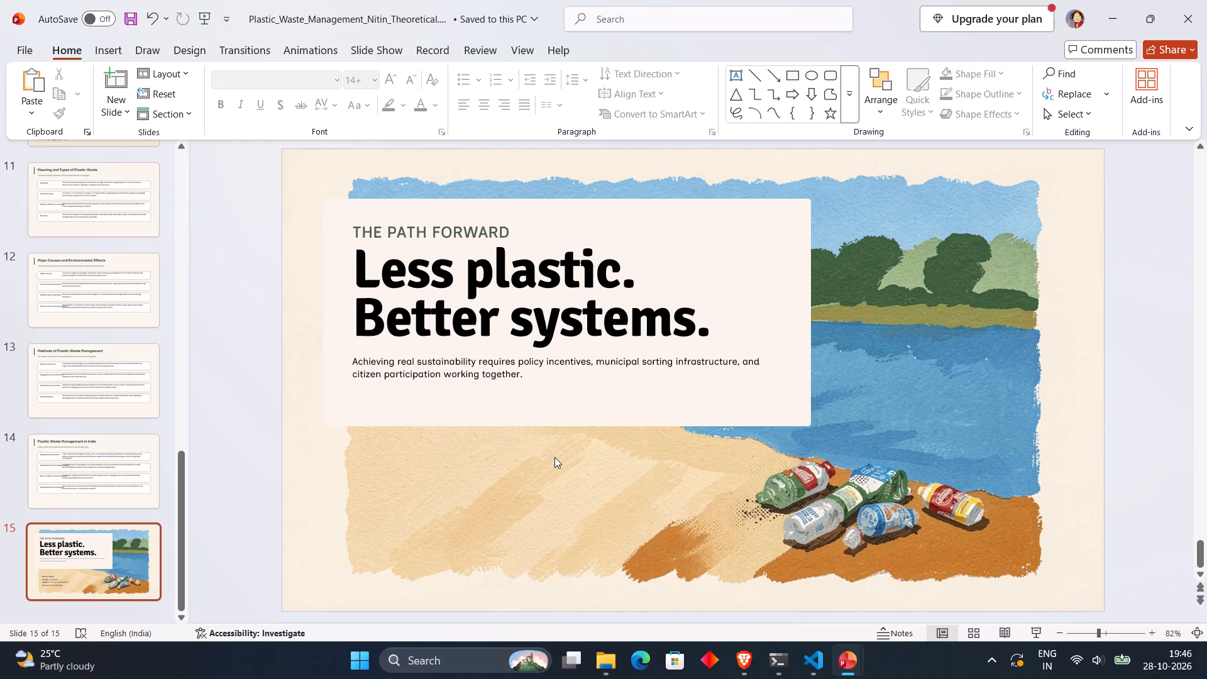
# Enlarge the pale card behind the closing text, making it slightly wider and taller from its lower corner.
pyautogui.click(620, 382)
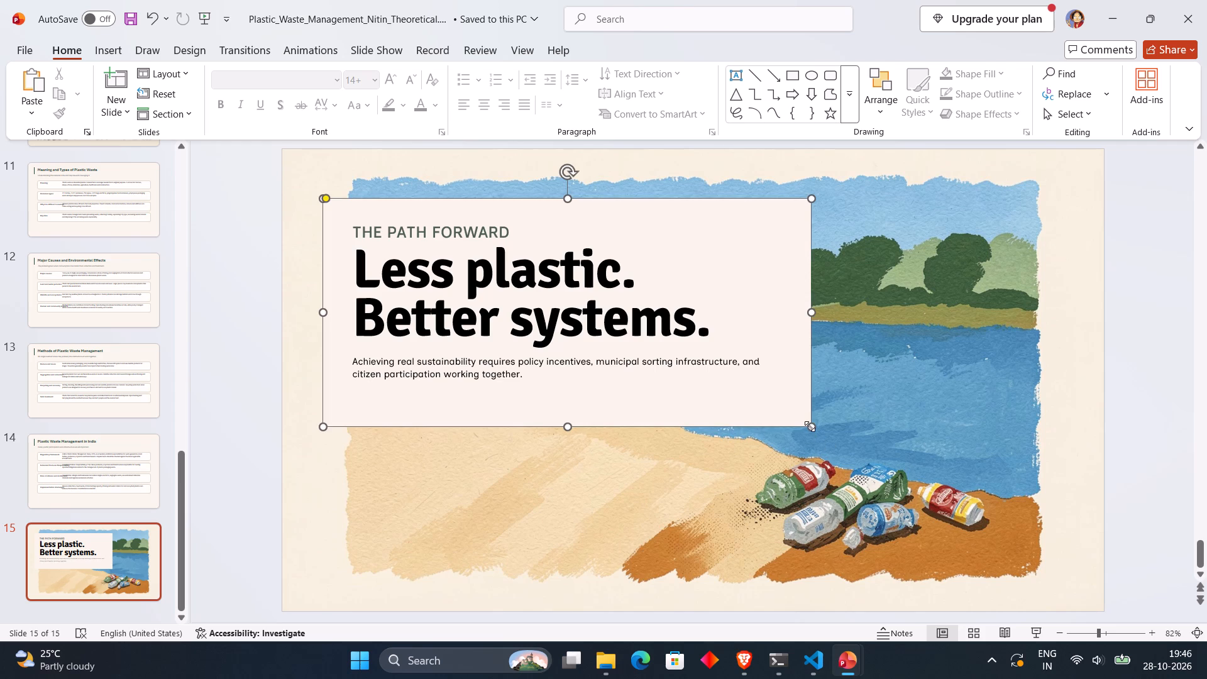
pyautogui.moveTo(810, 426); pyautogui.dragTo(835, 455)
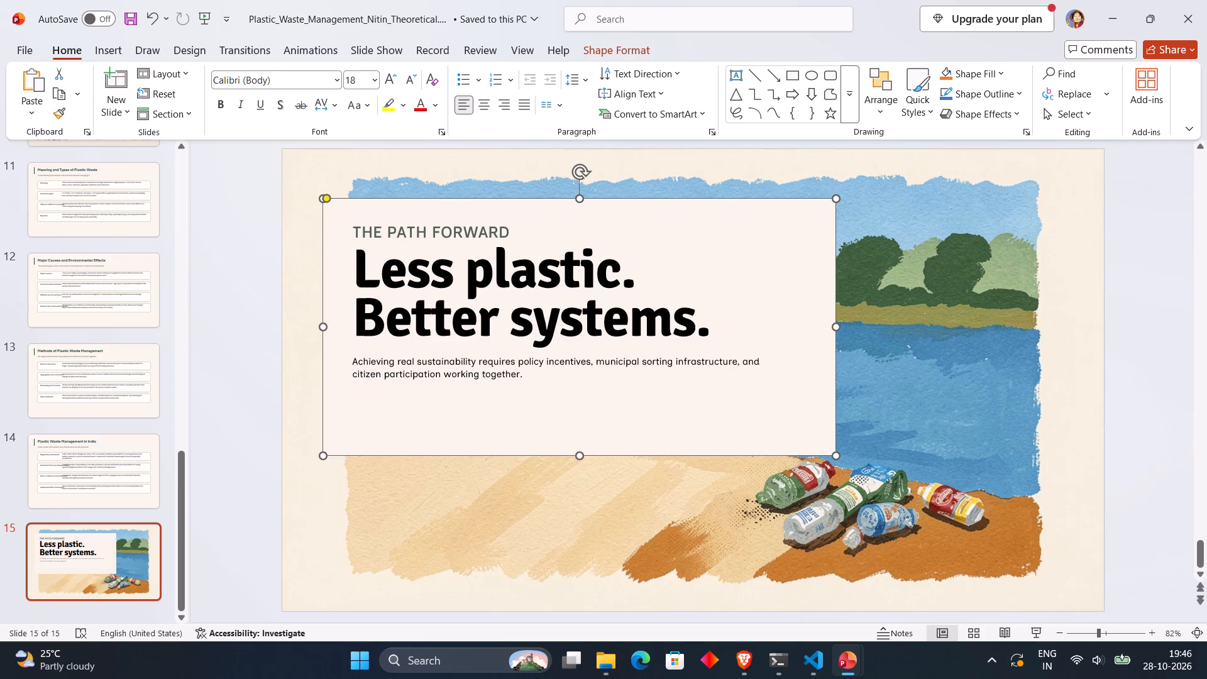
# Move the "Achieving real sustainability" sentence down near the bottom edge of the enlarged card.
pyautogui.click(565, 366)
pyautogui.moveTo(611, 353); pyautogui.dragTo(611, 356)
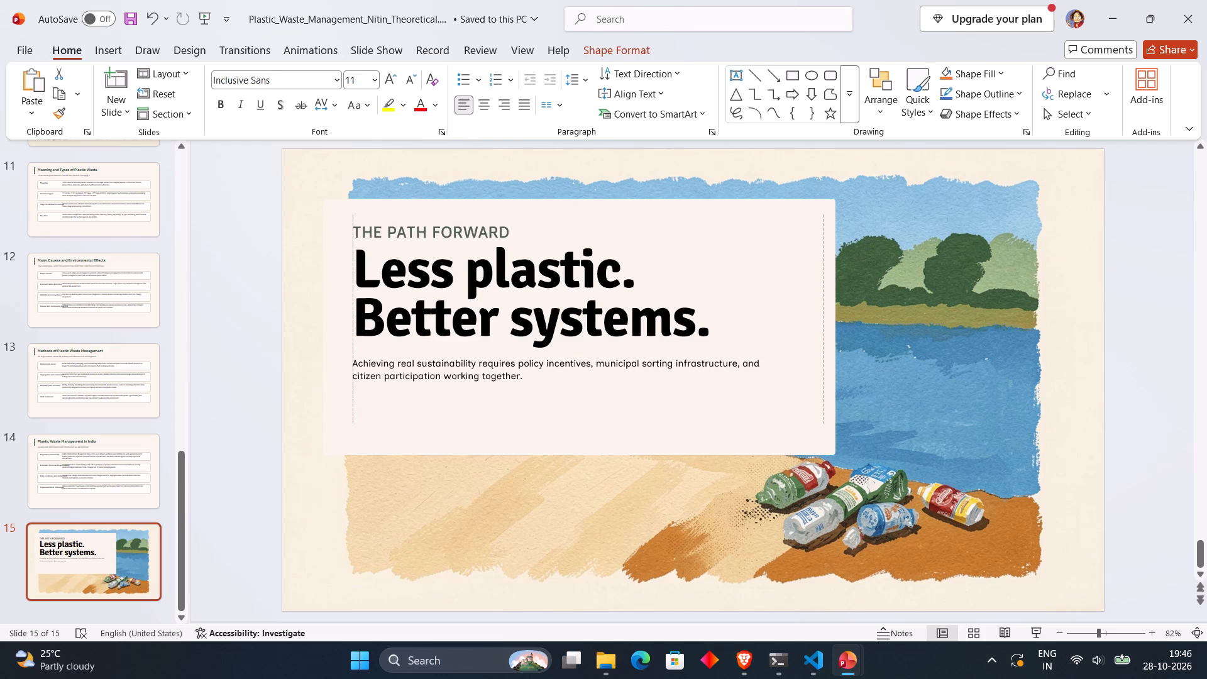
pyautogui.moveTo(611, 356); pyautogui.dragTo(613, 404)
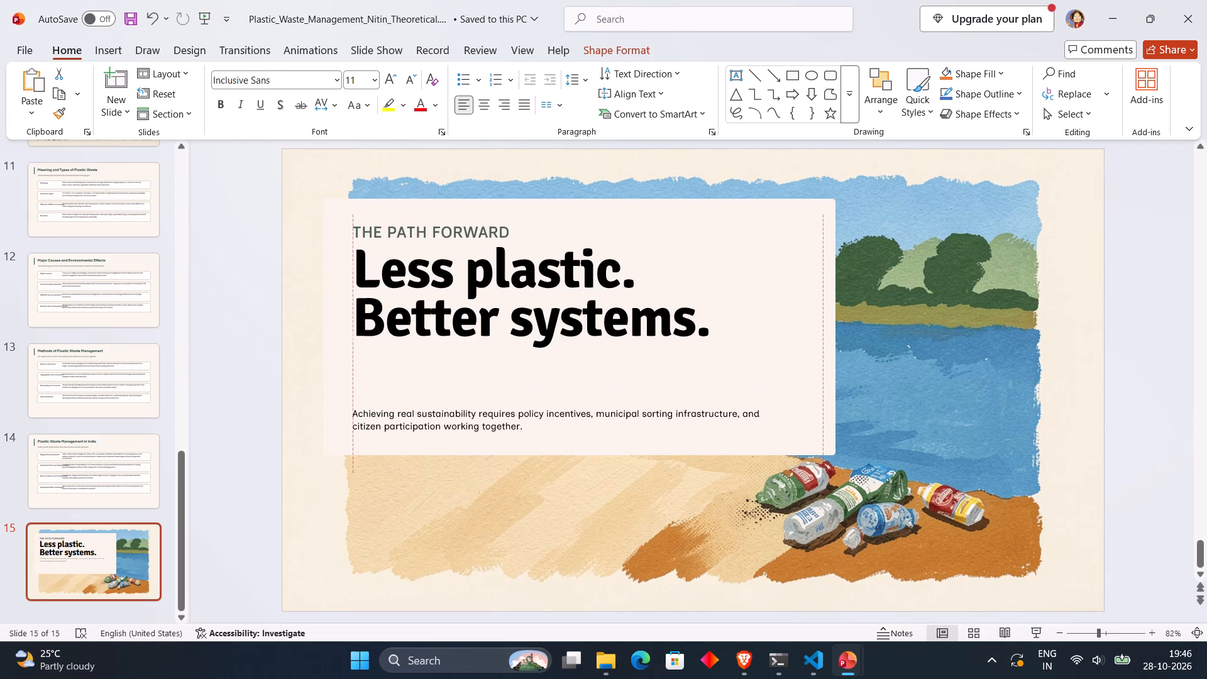
# Move the "Less plastic. Better systems." heading down to just above the sentence, keeping the card in its original place.
pyautogui.click(568, 329)
pyautogui.moveTo(590, 249); pyautogui.dragTo(592, 258)
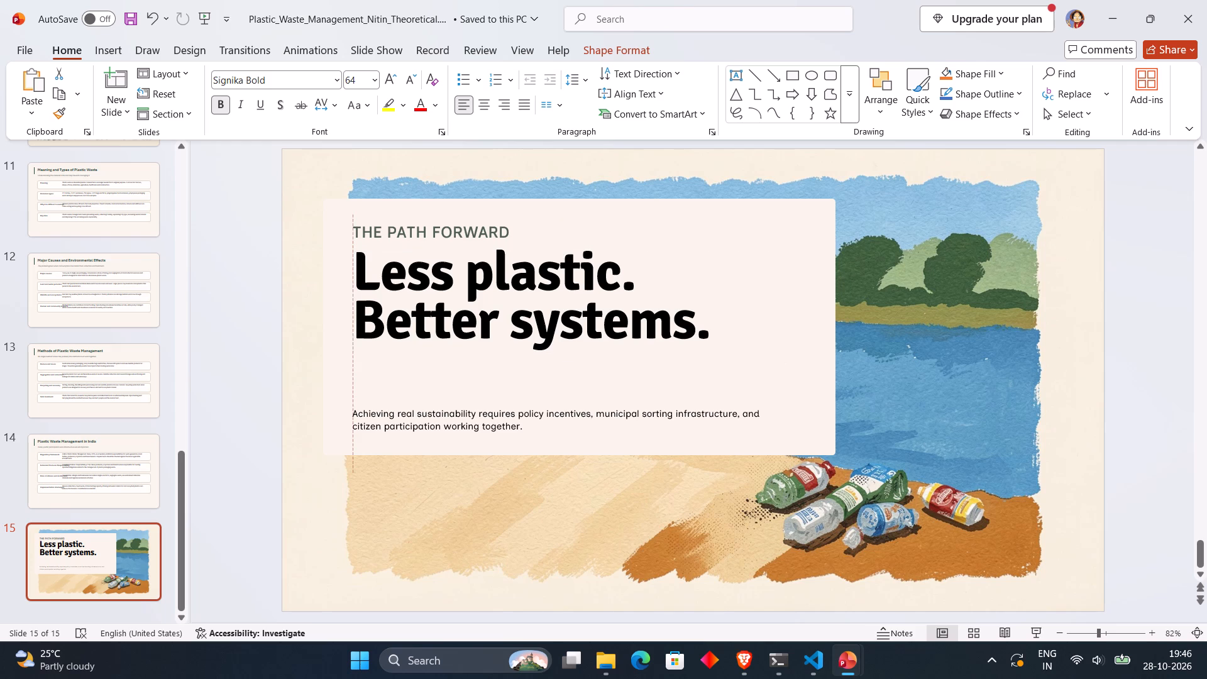
pyautogui.moveTo(592, 258); pyautogui.dragTo(594, 291)
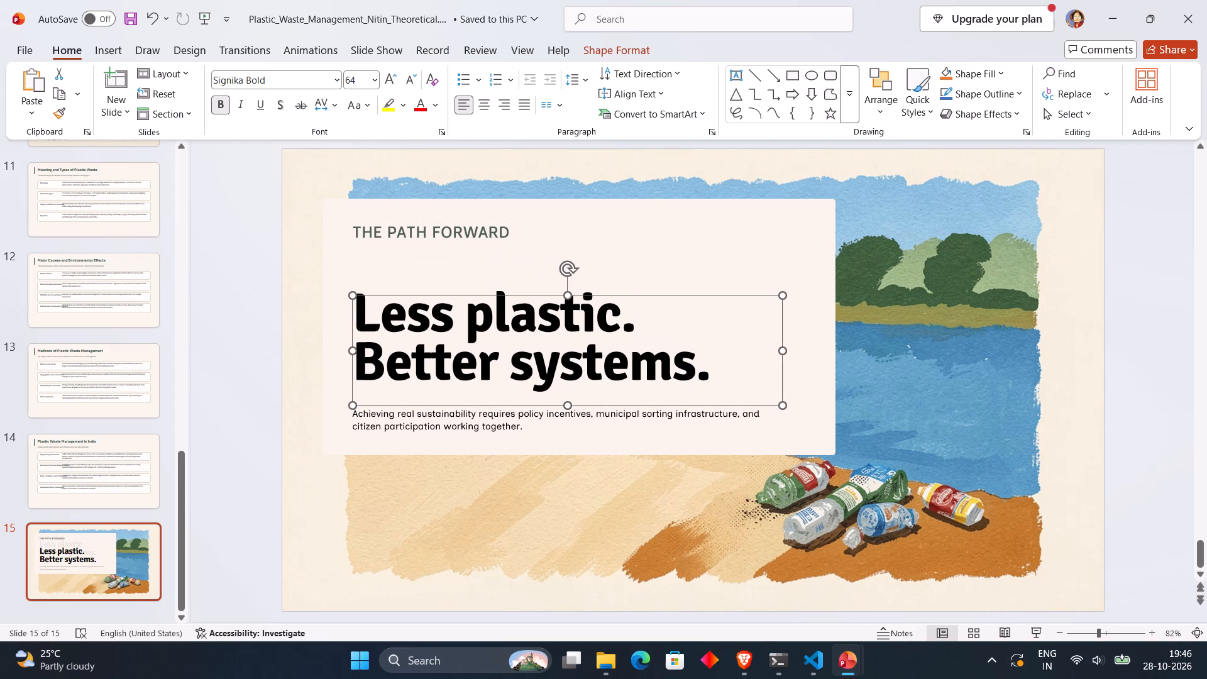
pyautogui.moveTo(722, 384); pyautogui.dragTo(717, 390)
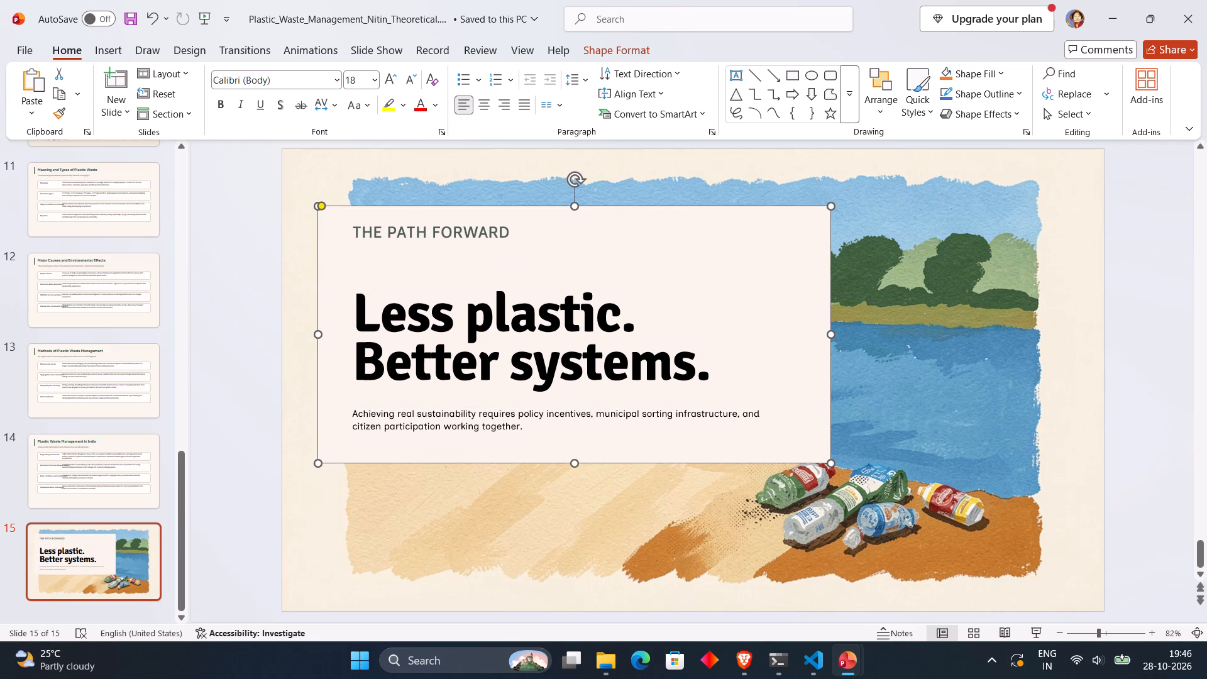
pyautogui.hotkey('ctrl', 'z')
pyautogui.hotkey('ctrl', 'z')
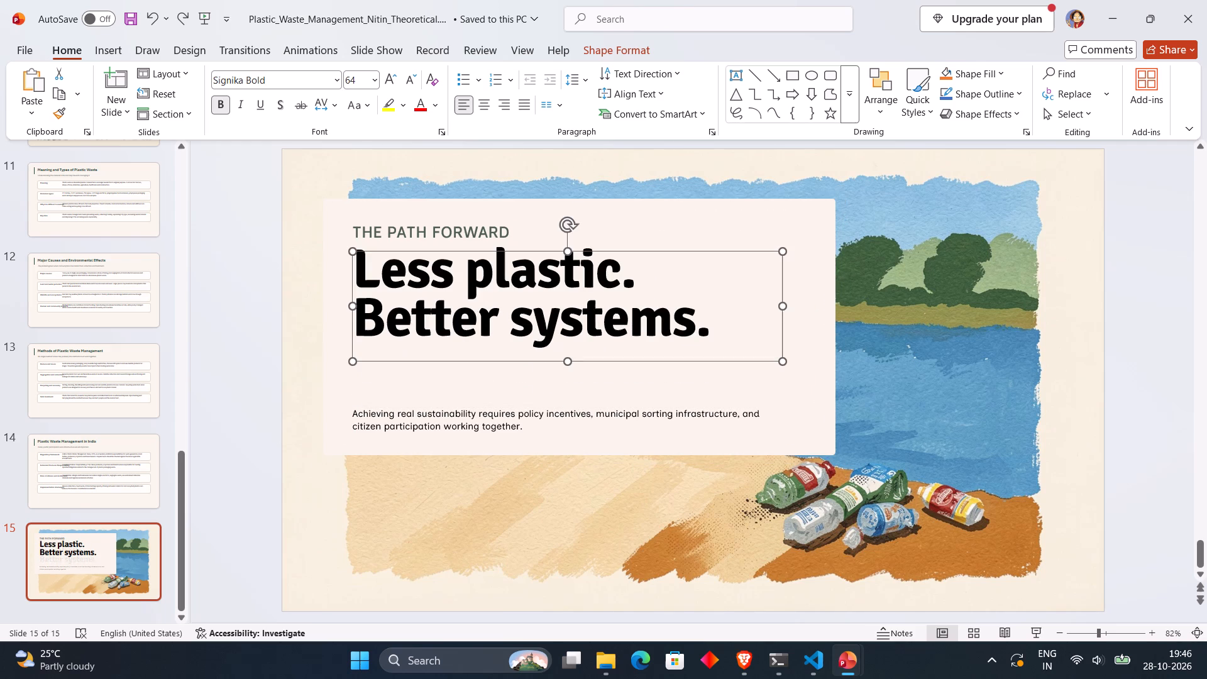
pyautogui.hotkey('ctrl', 'y')
# Set the "Less plastic. Better systems." heading's font size to 32.
pyautogui.click(641, 357)
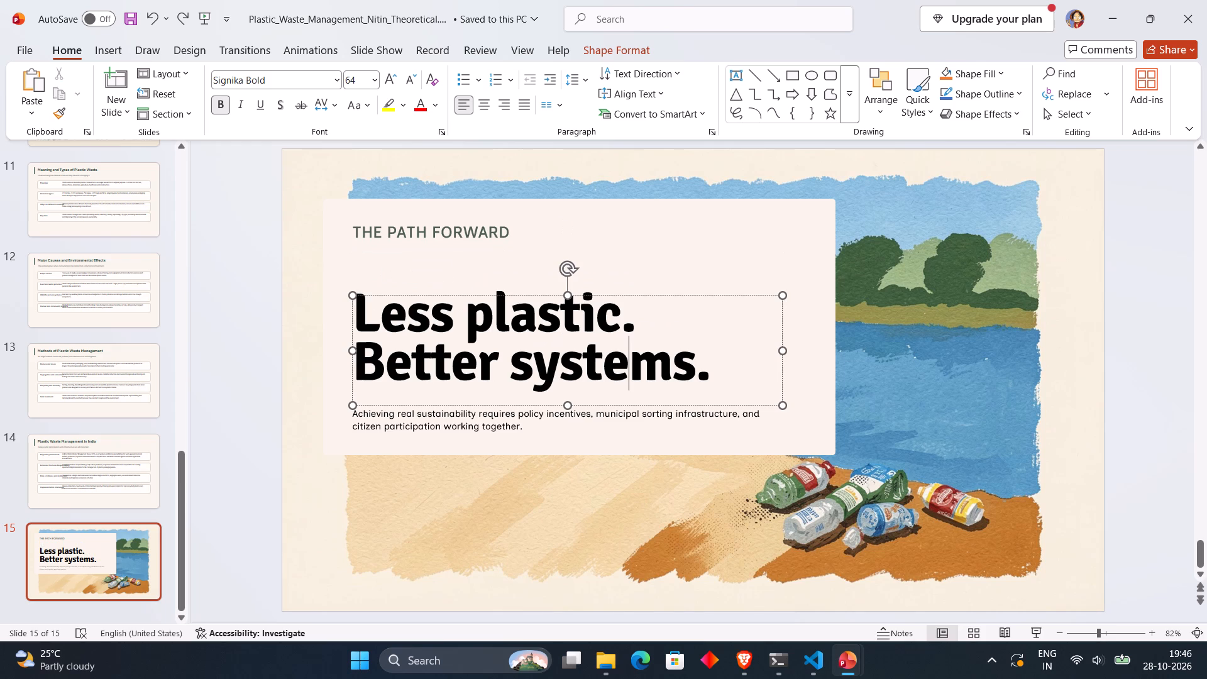
pyautogui.hotkey('ctrl', 'a')
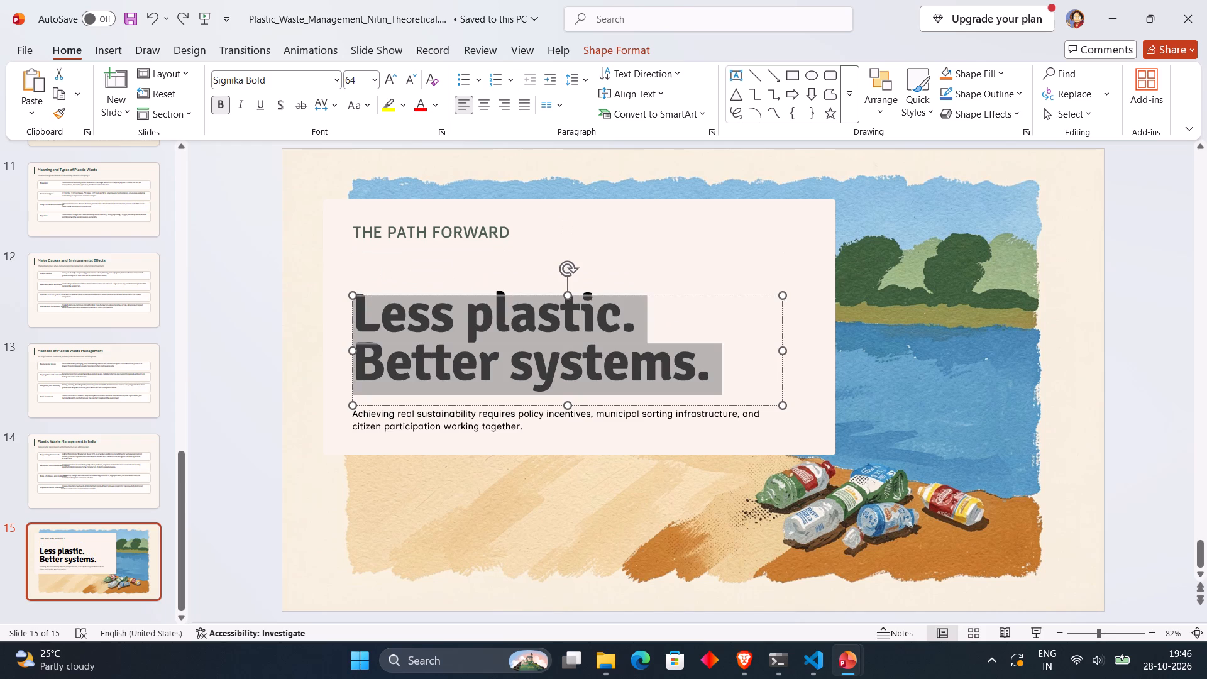
pyautogui.hotkey('ctrl', 'c')
pyautogui.click(377, 77)
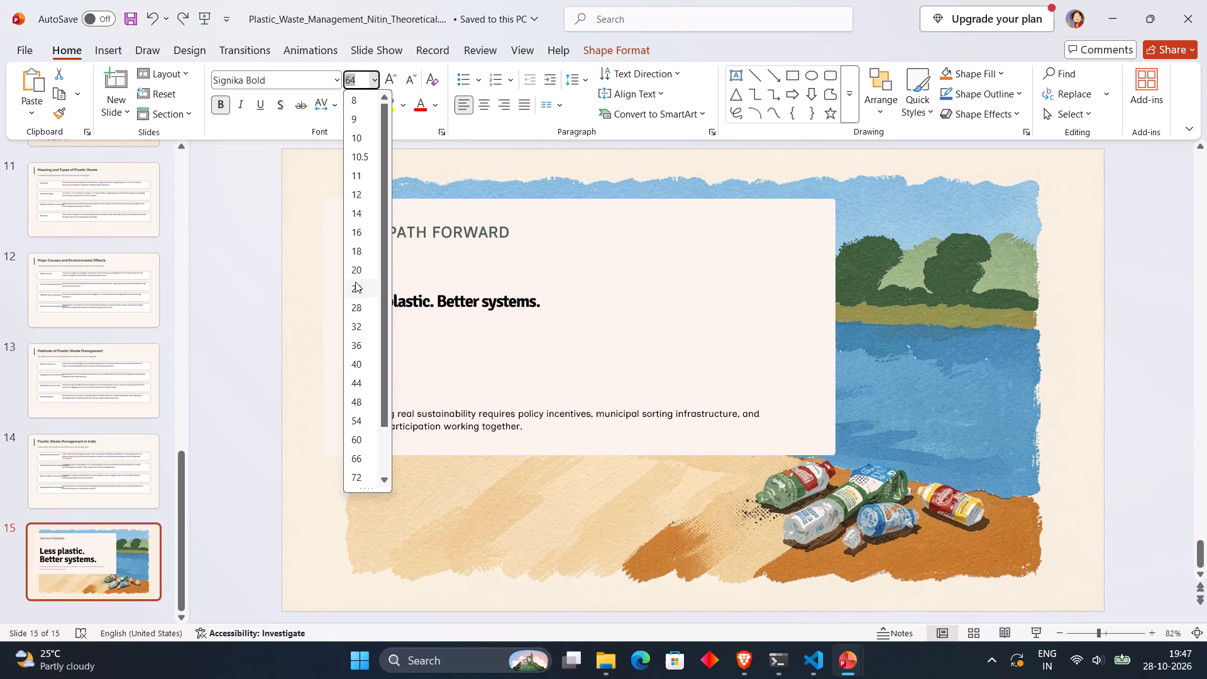
pyautogui.click(355, 322)
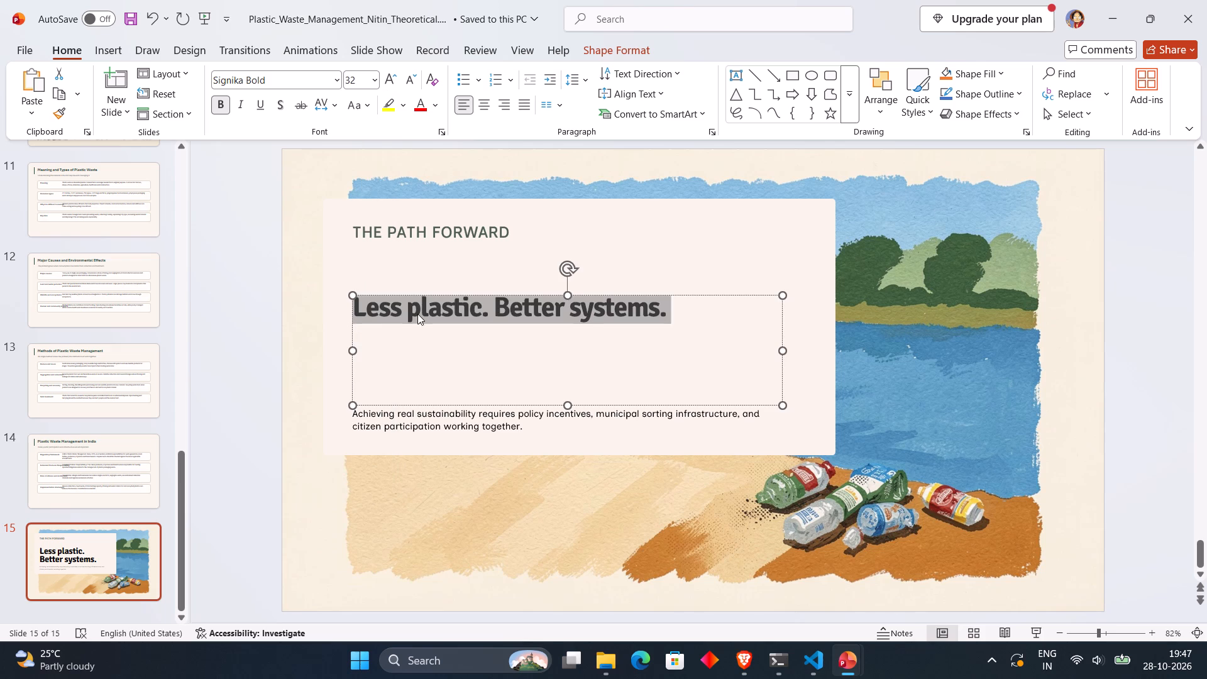
# Shorten the heading's text box to fit its single line and move it down directly above the sentence.
pyautogui.moveTo(570, 406); pyautogui.dragTo(570, 342)
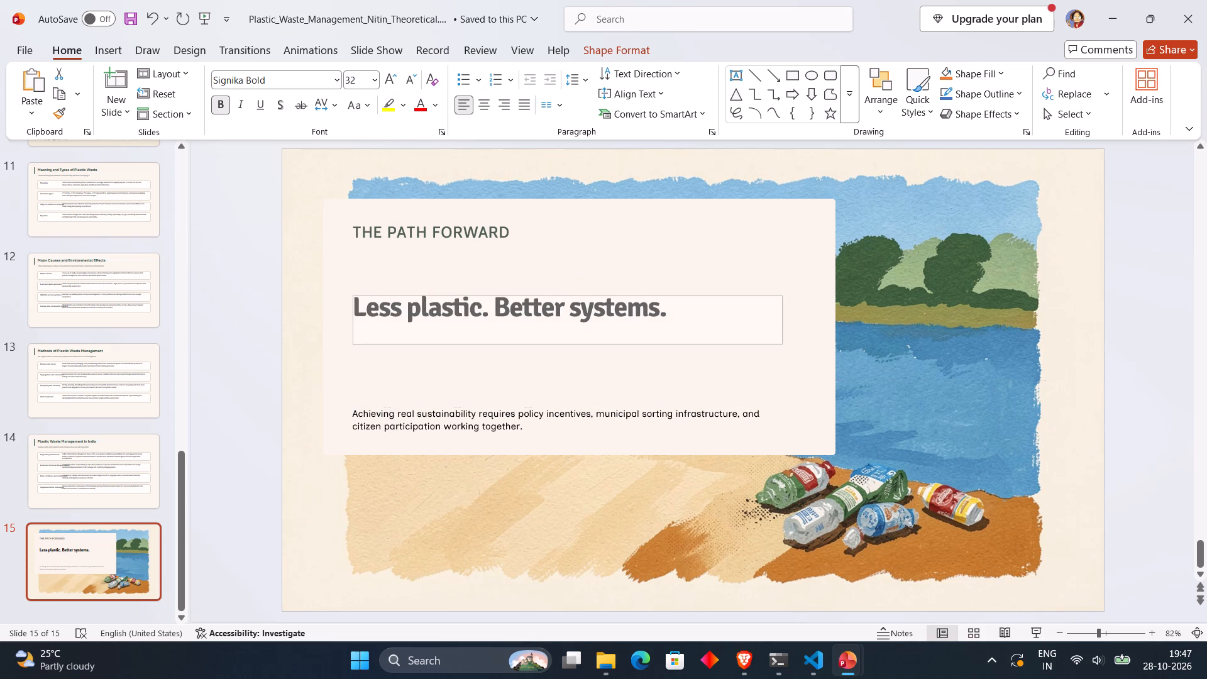
pyautogui.moveTo(570, 342); pyautogui.dragTo(570, 341)
pyautogui.moveTo(575, 294); pyautogui.dragTo(573, 362)
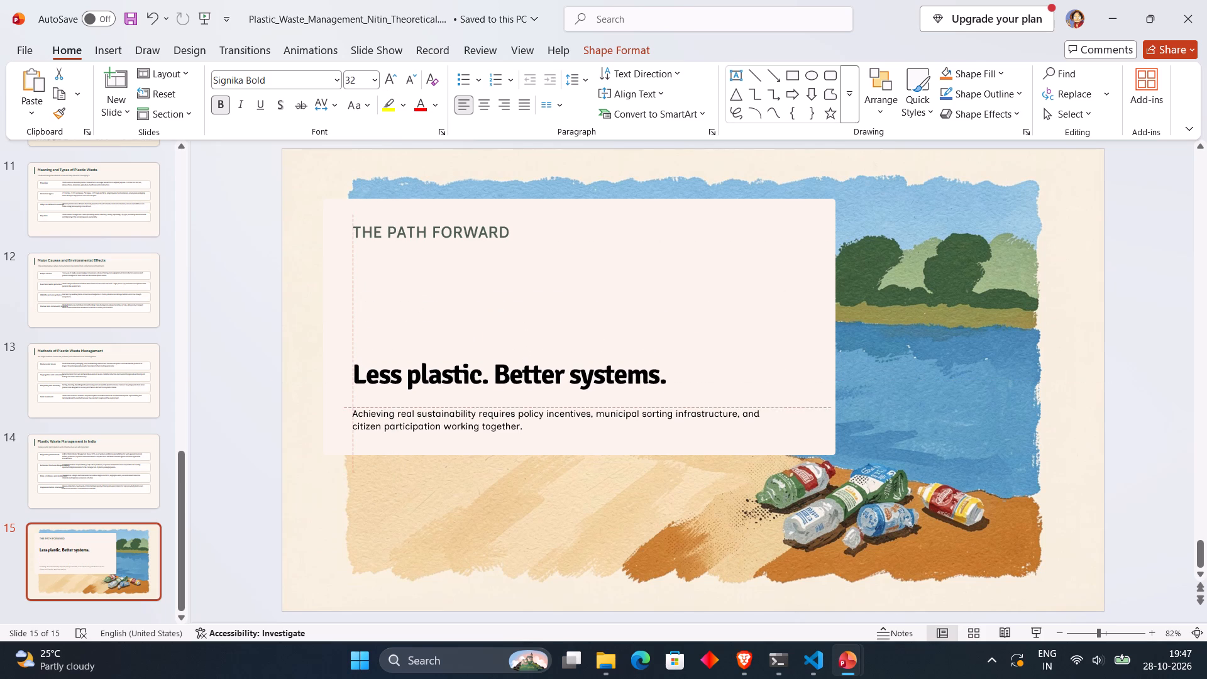
pyautogui.moveTo(573, 362); pyautogui.dragTo(573, 364)
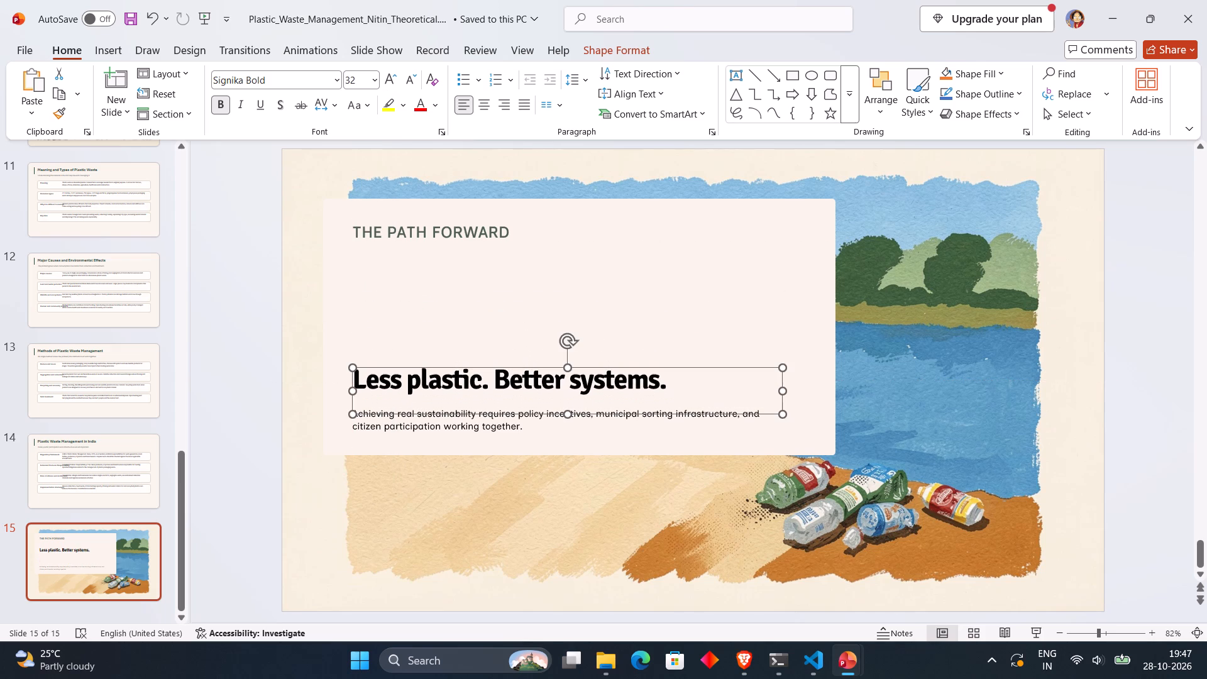
# Duplicate the "Less plastic. Better systems." heading and place the copy left-aligned under "THE PATH FORWARD".
pyautogui.click(578, 365)
pyautogui.hotkey('ctrl', 'd')
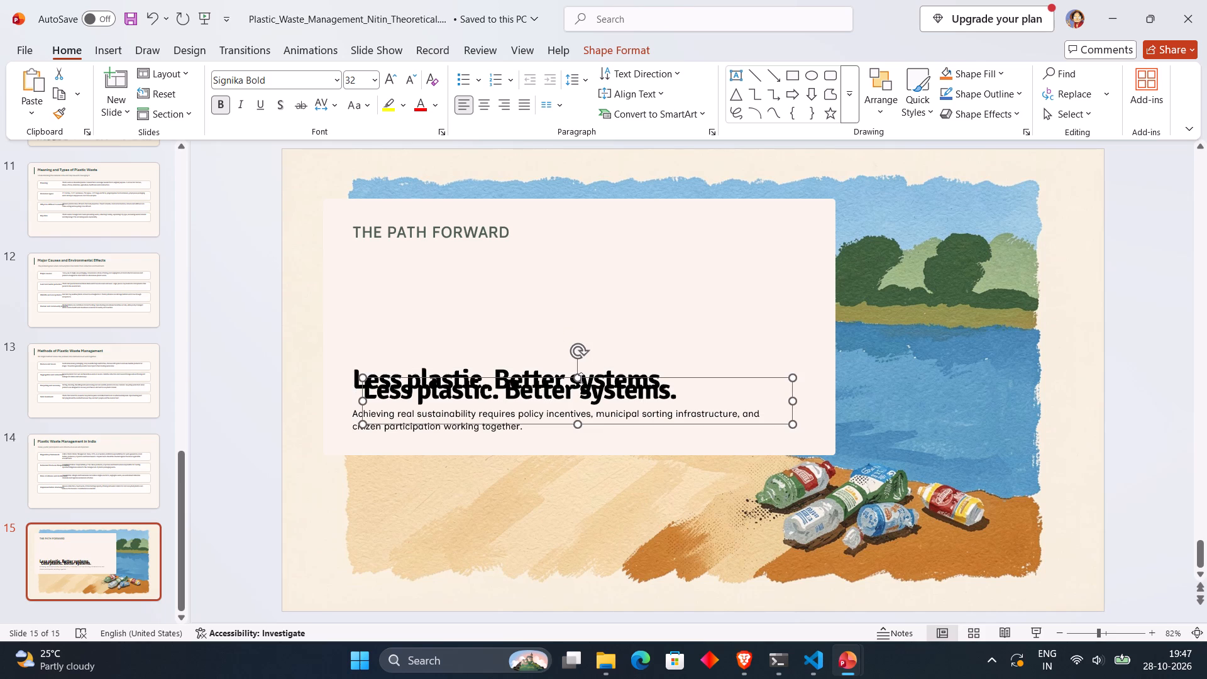
pyautogui.moveTo(571, 378); pyautogui.dragTo(561, 289)
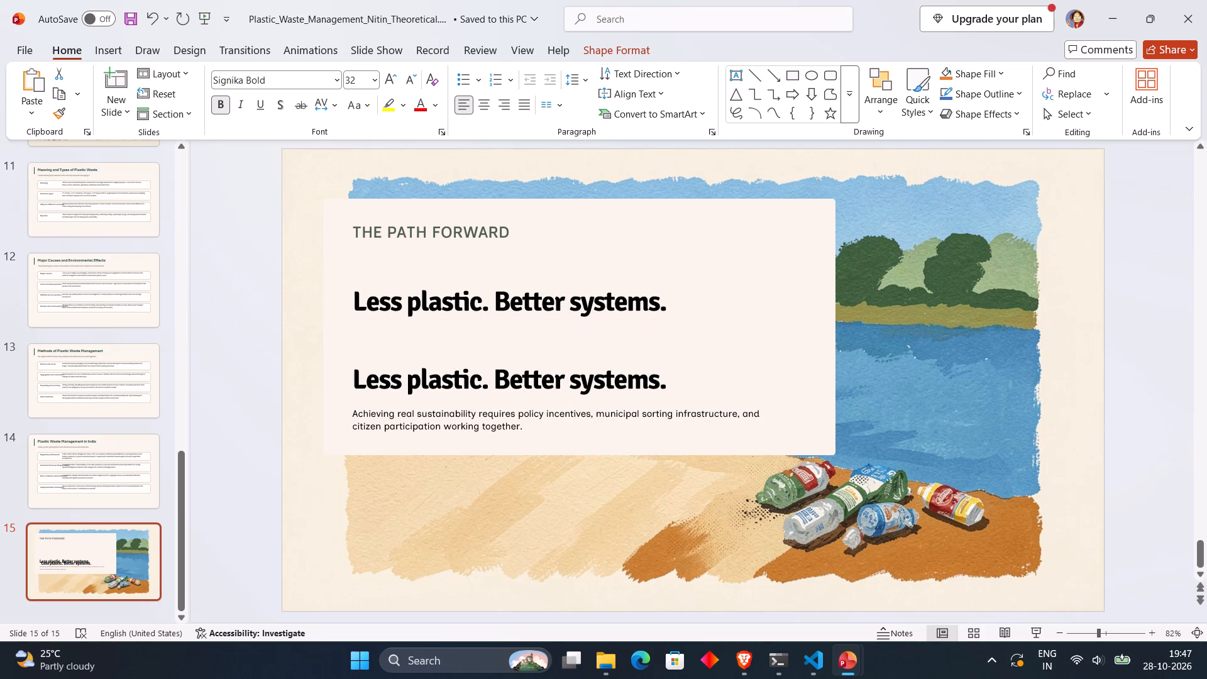
pyautogui.moveTo(561, 289); pyautogui.dragTo(560, 285)
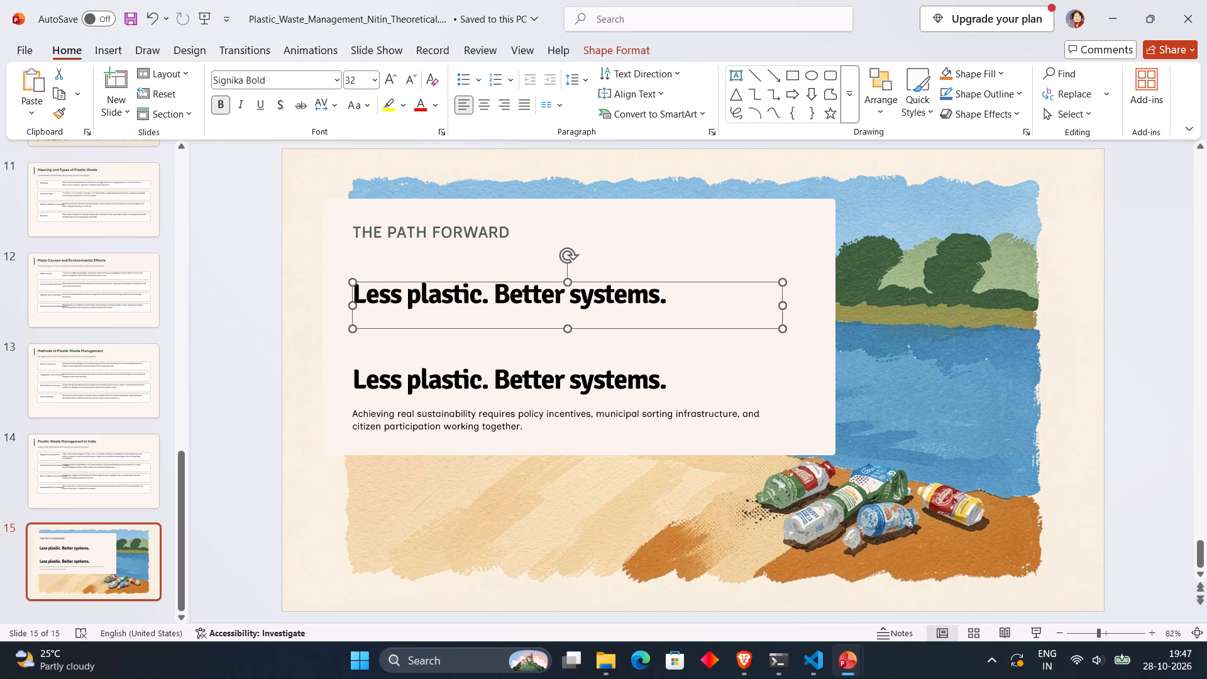
# Replace the duplicated heading's text with "Thank You!".
pyautogui.click(567, 309)
pyautogui.hotkey('ctrl', 'a')
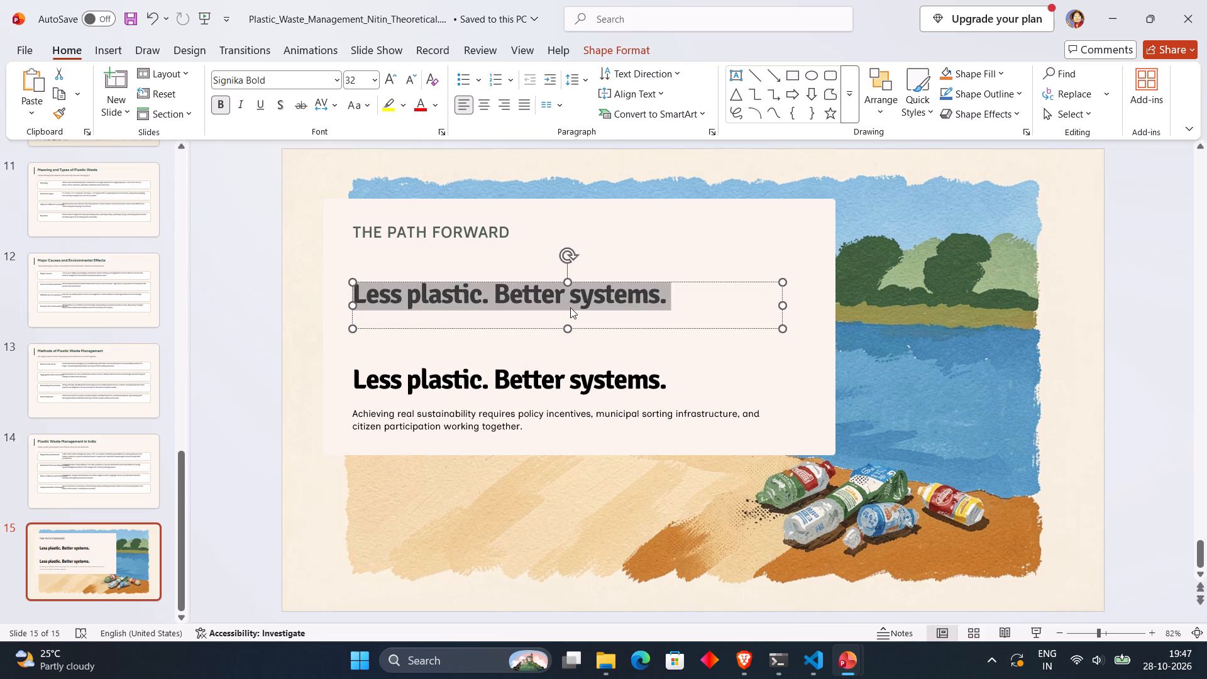
pyautogui.press('t')
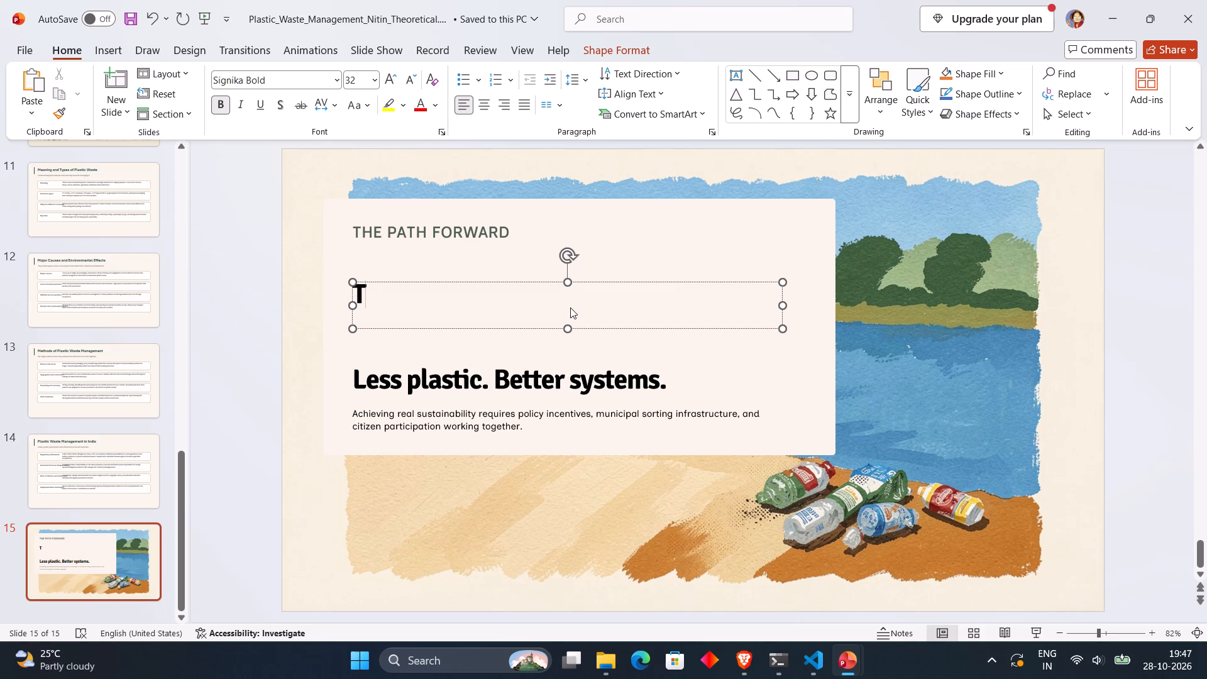
pyautogui.write('hnak')
pyautogui.press('space')
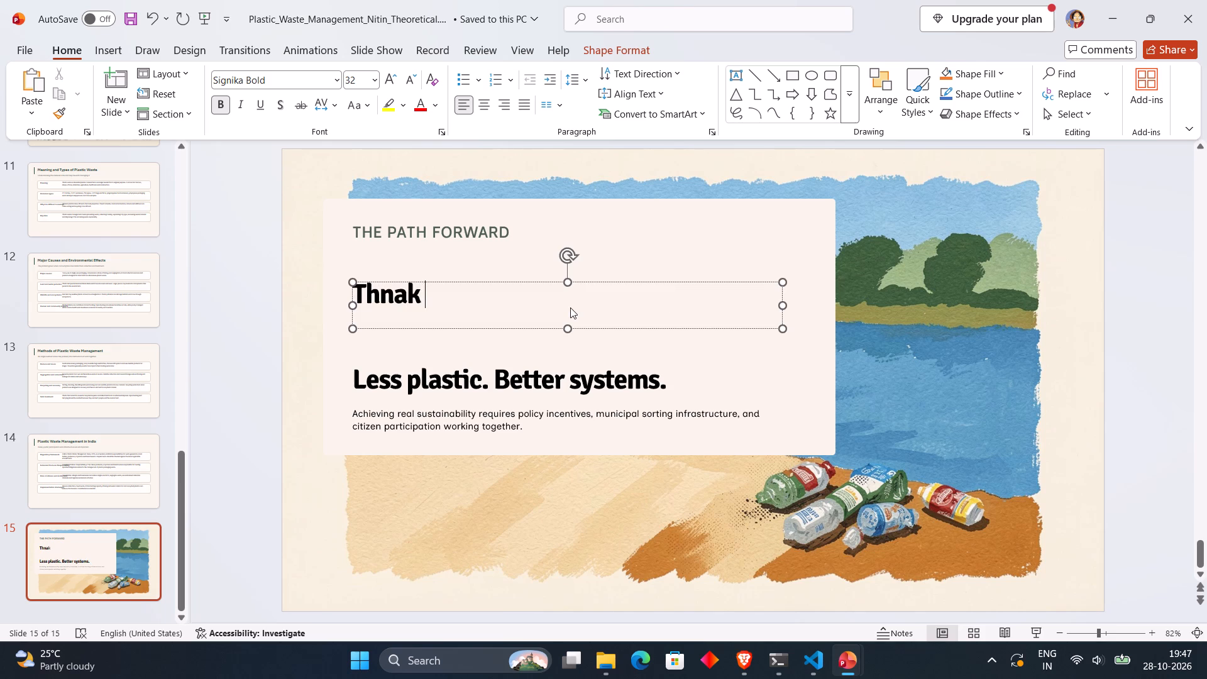
pyautogui.press('y')
pyautogui.write('ou')
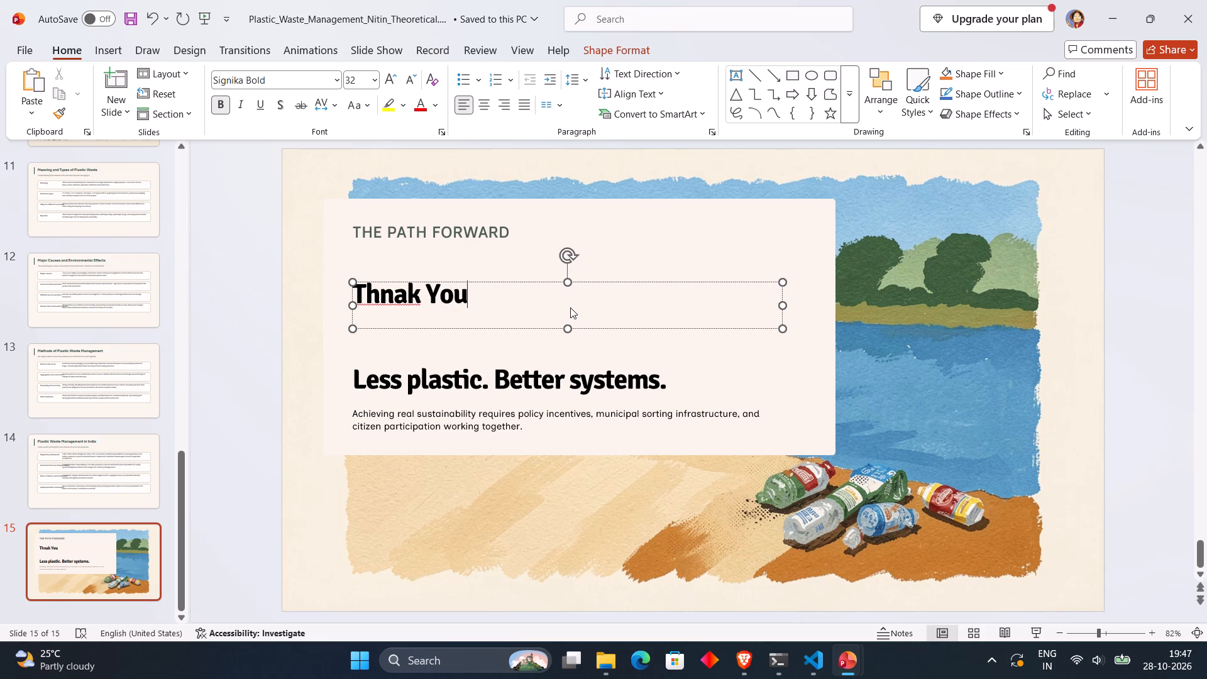
pyautogui.hotkey('shift', '!')
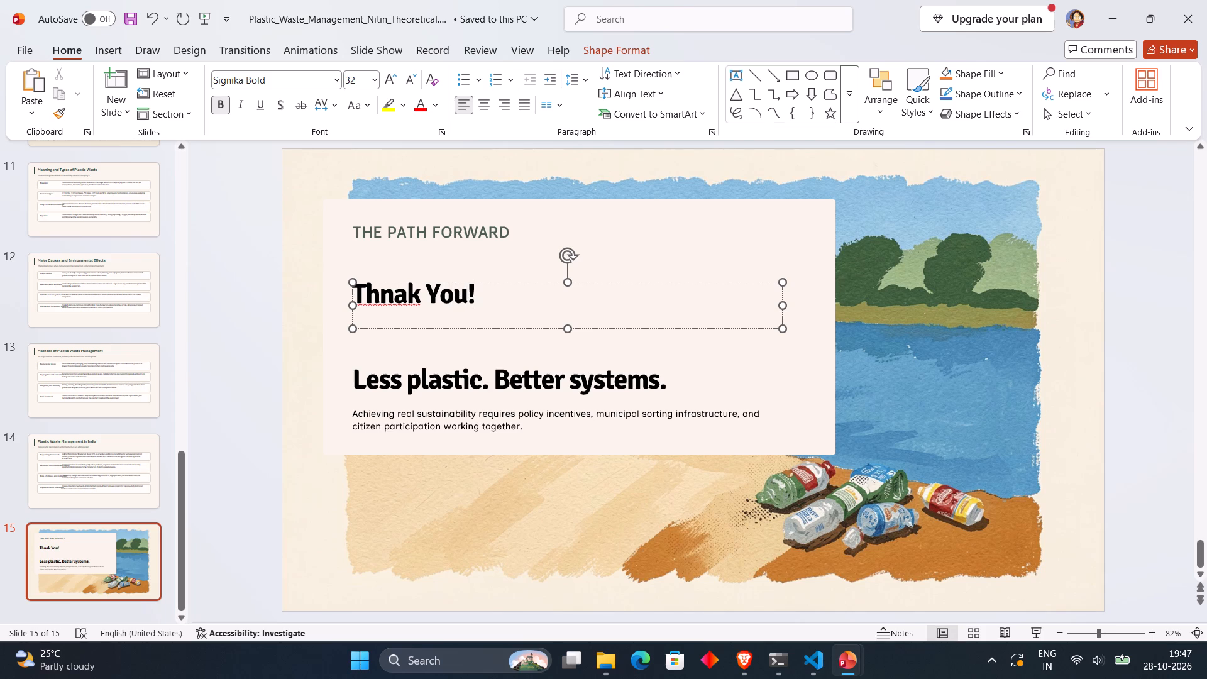
pyautogui.click(409, 298)
pyautogui.press('BackSpace')
pyautogui.press('BackSpace')
pyautogui.write('an')
# Set the "Thank You!" text's font size to 36.
pyautogui.click(488, 291)
pyautogui.click(455, 292)
pyautogui.hotkey('ctrl', 'a')
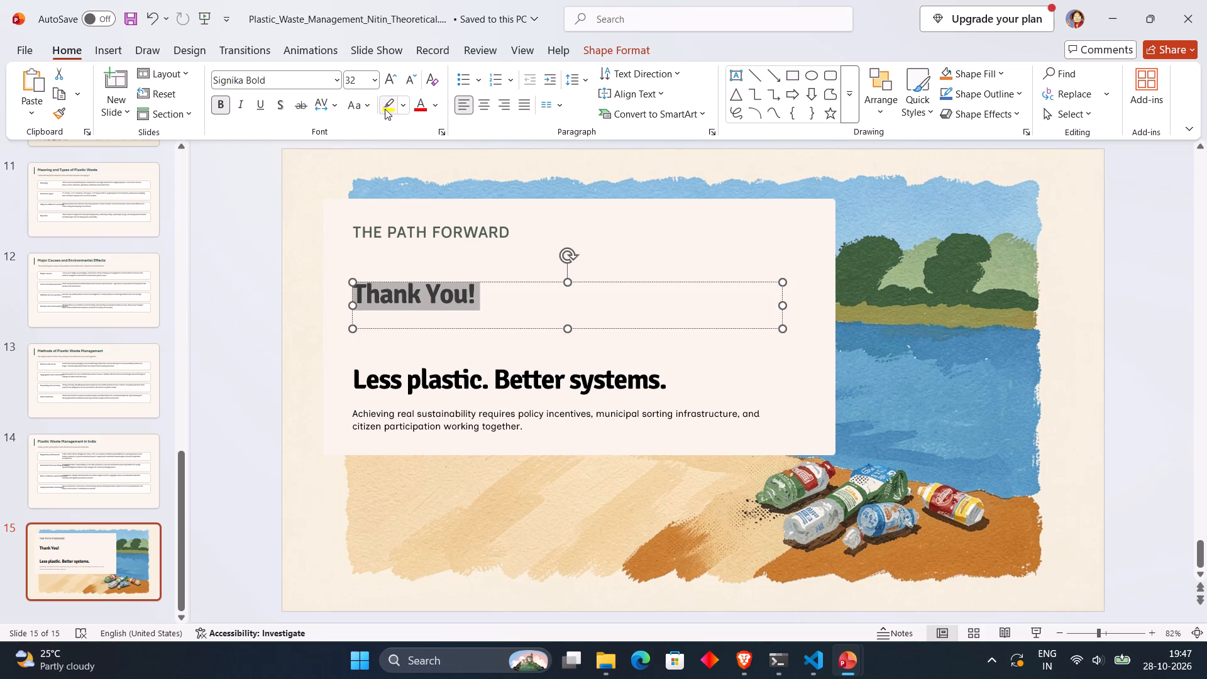
pyautogui.click(371, 82)
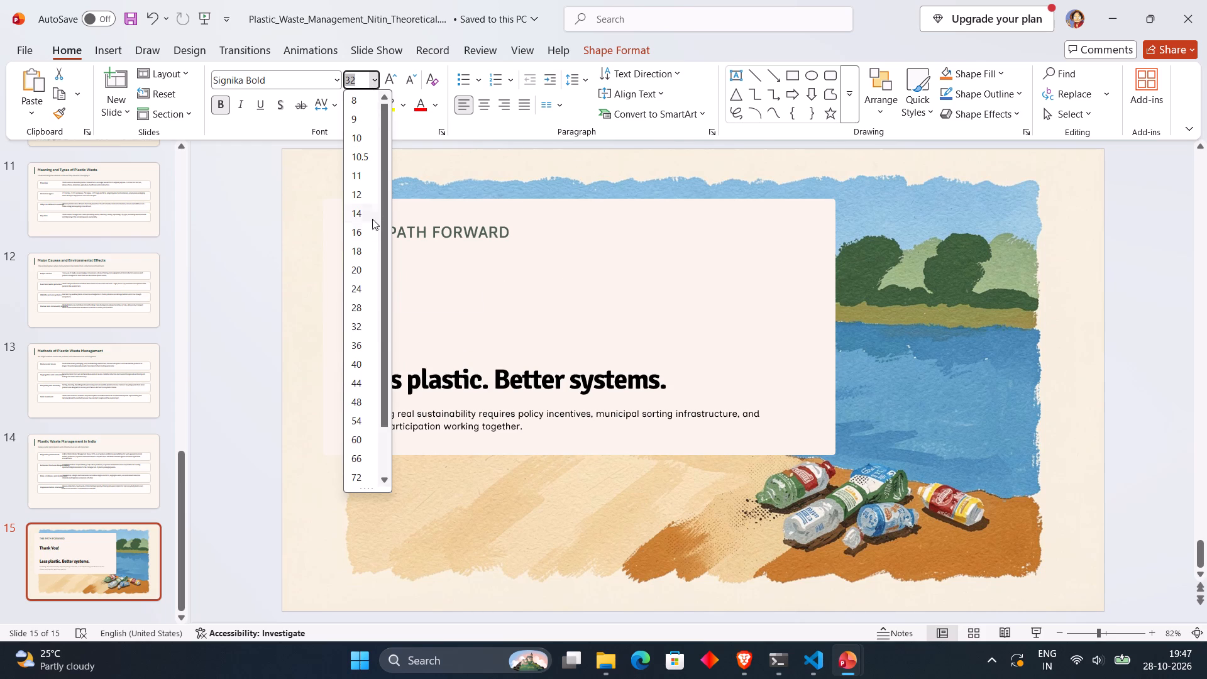
pyautogui.click(358, 349)
# Open the lower "Less plastic. Better systems." heading for text editing.
pyautogui.click(383, 382)
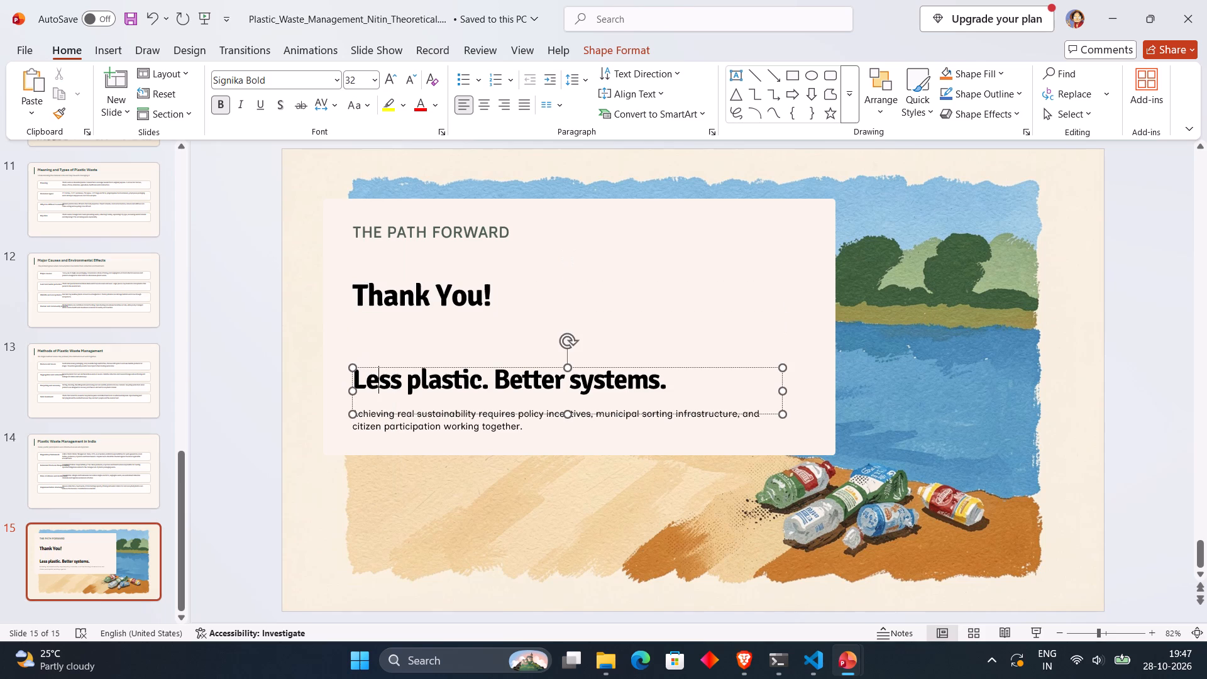
# Set the "Thank You!" text's font size to 72 on the closing slide.
pyautogui.click(392, 380)
pyautogui.click(397, 302)
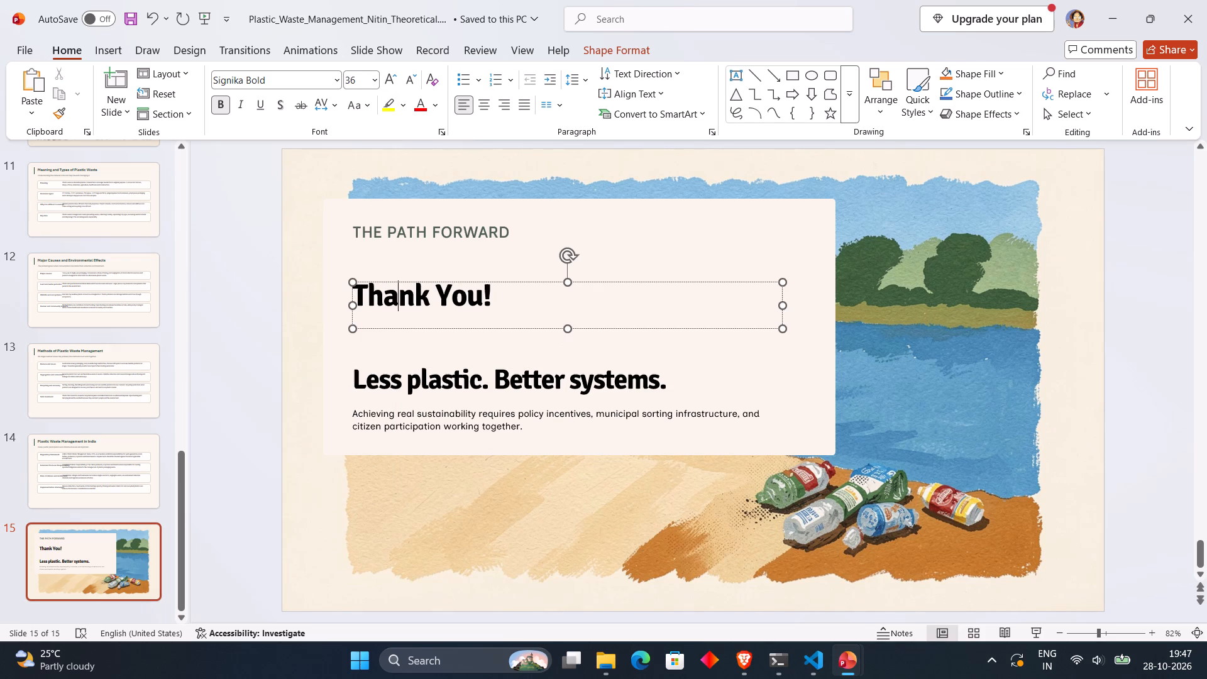
pyautogui.click(400, 375)
pyautogui.click(409, 302)
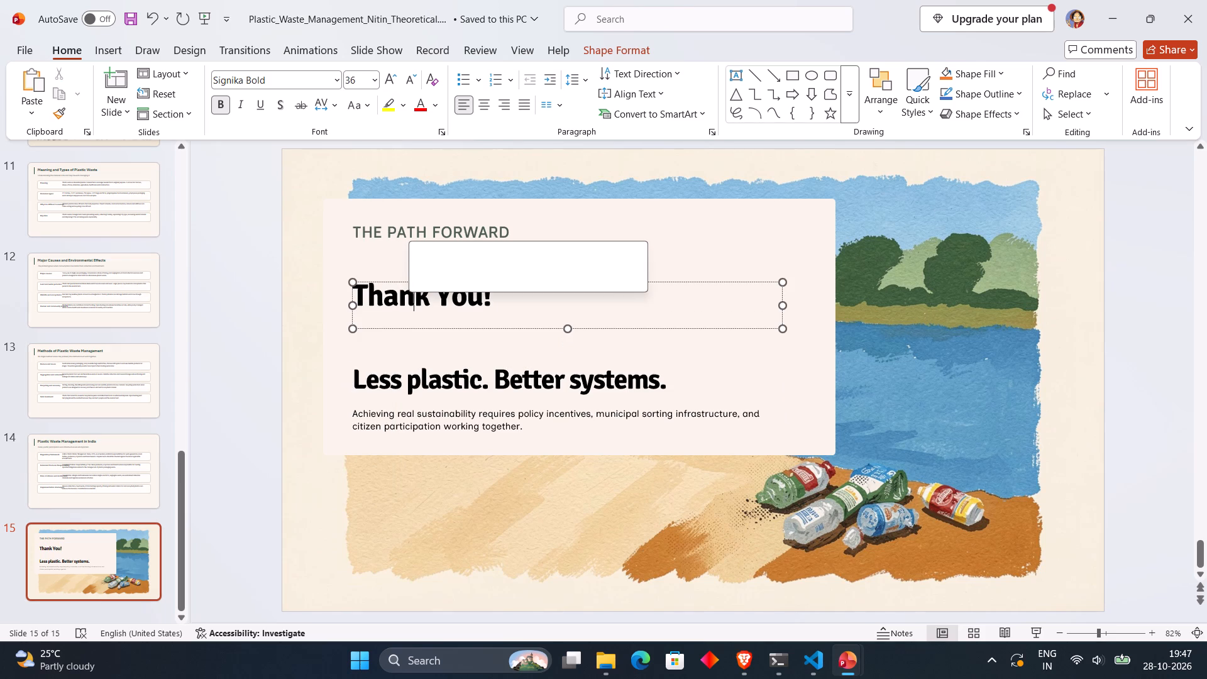
pyautogui.hotkey('ctrl', 'a')
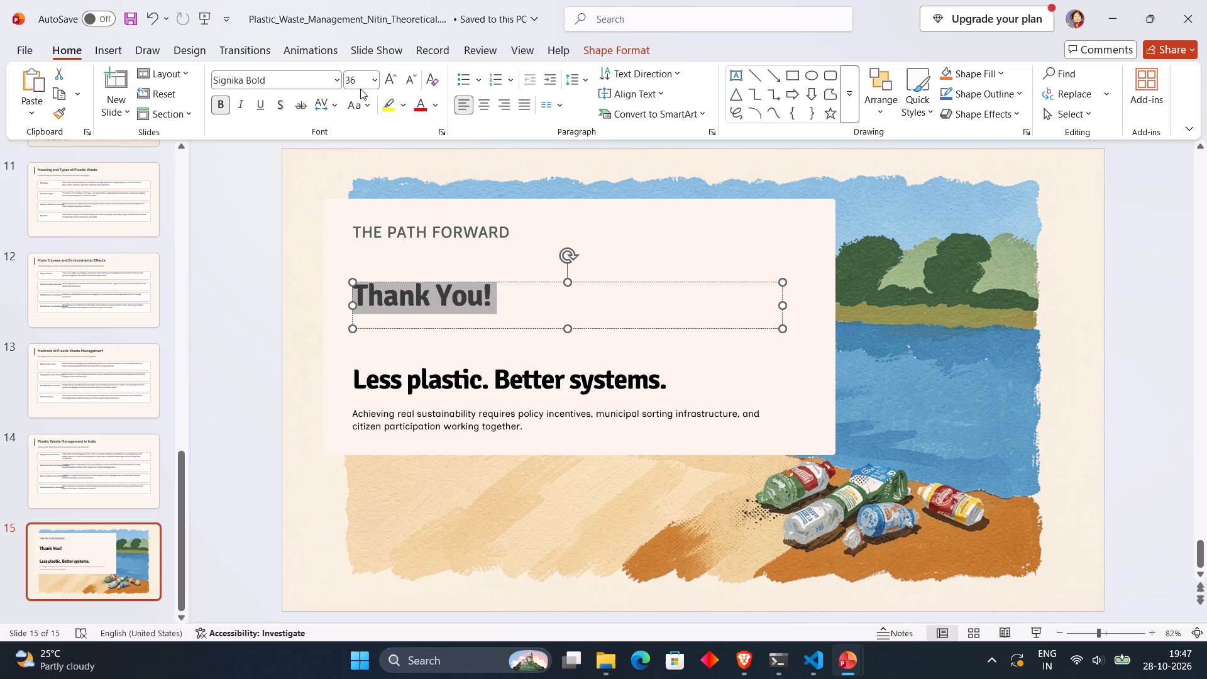
pyautogui.click(378, 79)
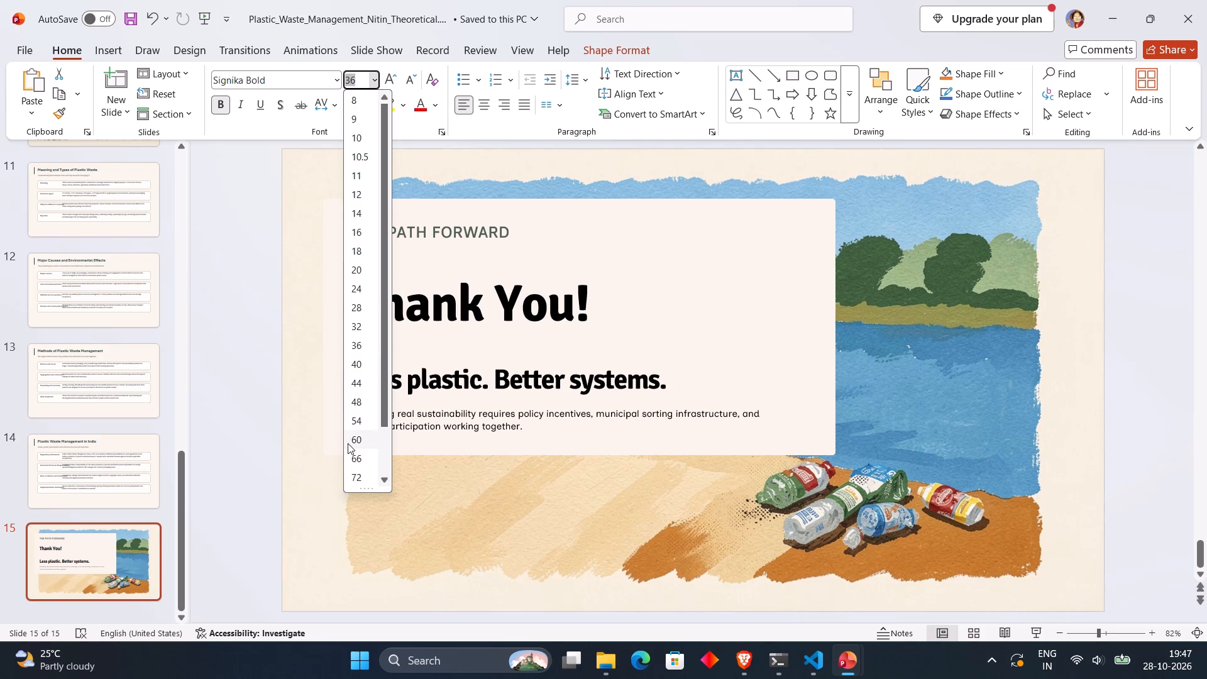
pyautogui.click(357, 473)
pyautogui.click(483, 448)
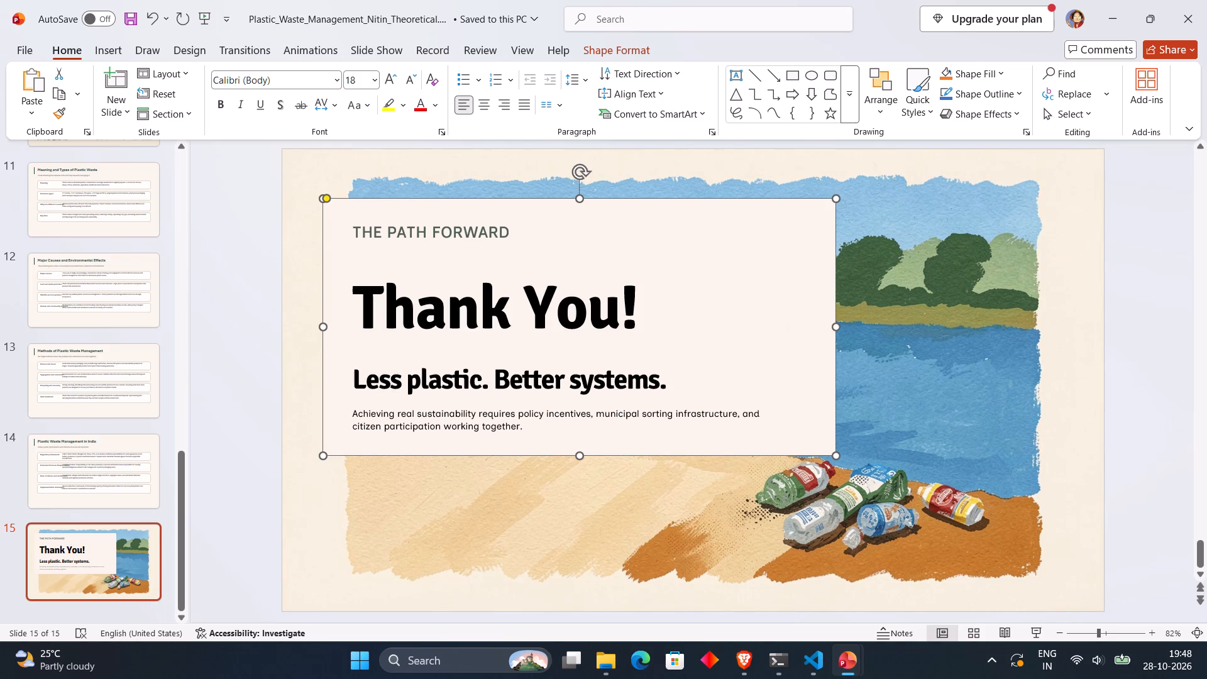
# Save the presentation with the enlarged "Thank You!" heading.
pyautogui.click(585, 317)
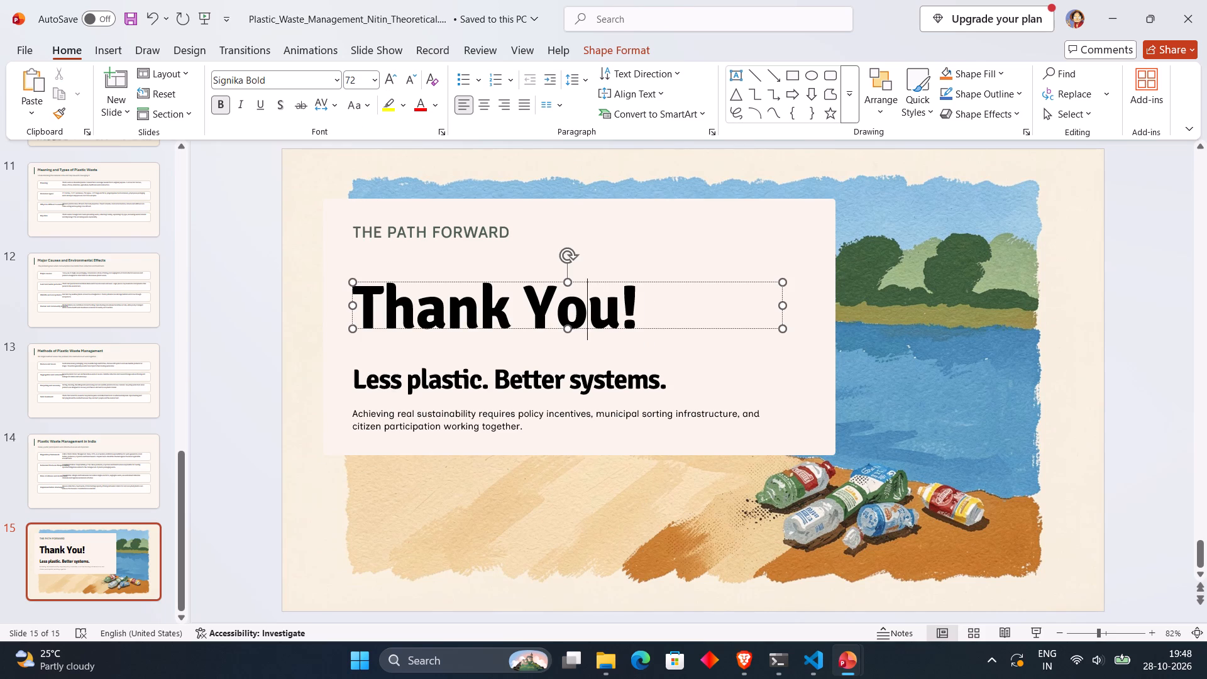
pyautogui.hotkey('ctrl', 's')
pyautogui.hotkey('ctrl', 's')
pyautogui.hotkey('ctrl', 's')
pyautogui.hotkey('ctrl', 's')
pyautogui.hotkey('ctrl', 's')
pyautogui.hotkey('ctrl', 's')
pyautogui.hotkey('ctrl', 's')
pyautogui.hotkey('ctrl', 's')
pyautogui.hotkey('ctrl', 's')
pyautogui.hotkey('ctrl', 's')
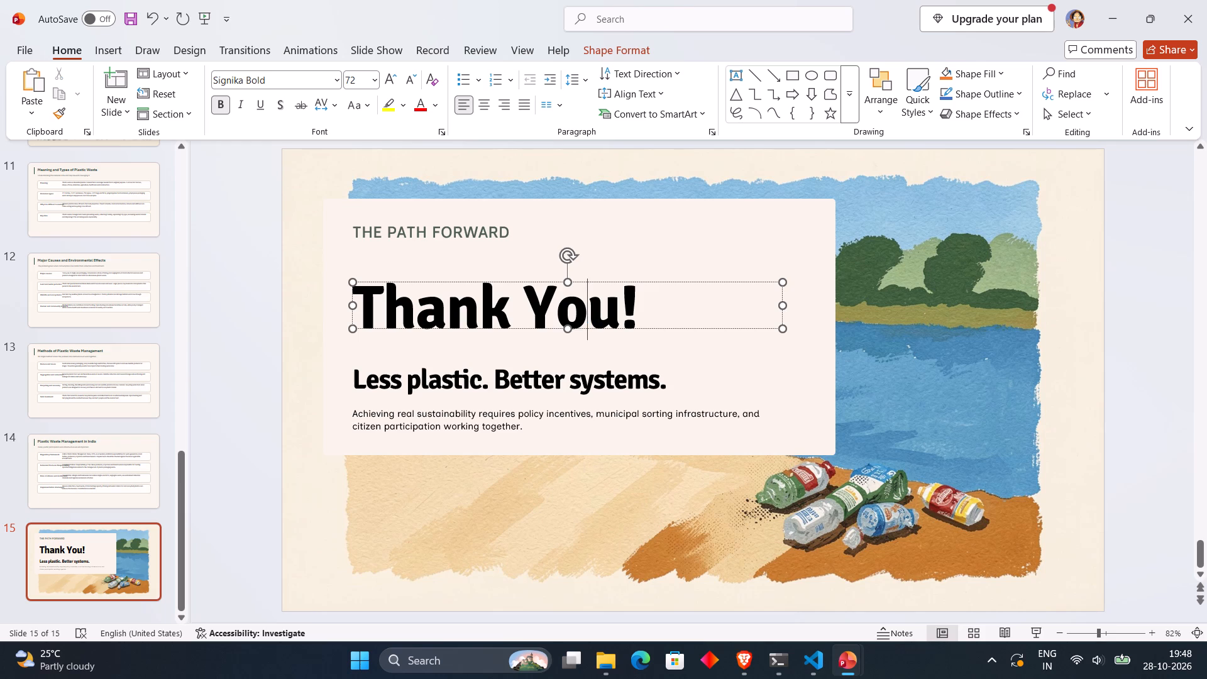
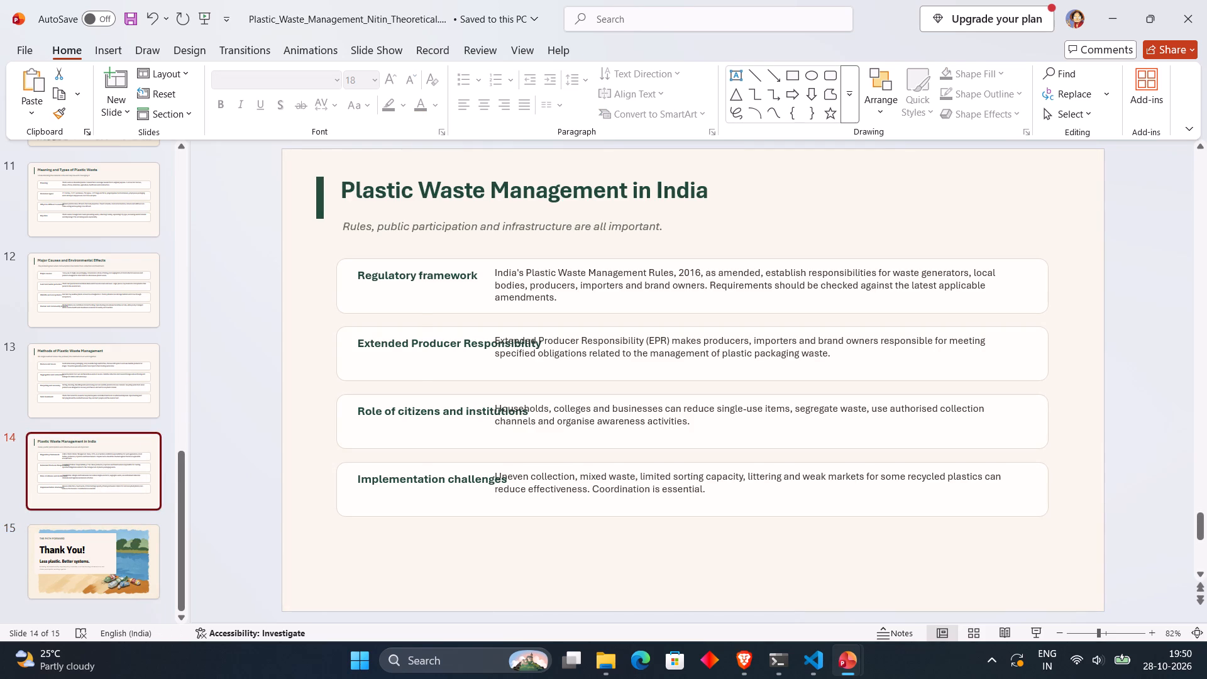
# On slide 14, narrow the Extended Producer Responsibility description from its left edge so it clears its heading.
pyautogui.click(472, 333)
pyautogui.click(517, 346)
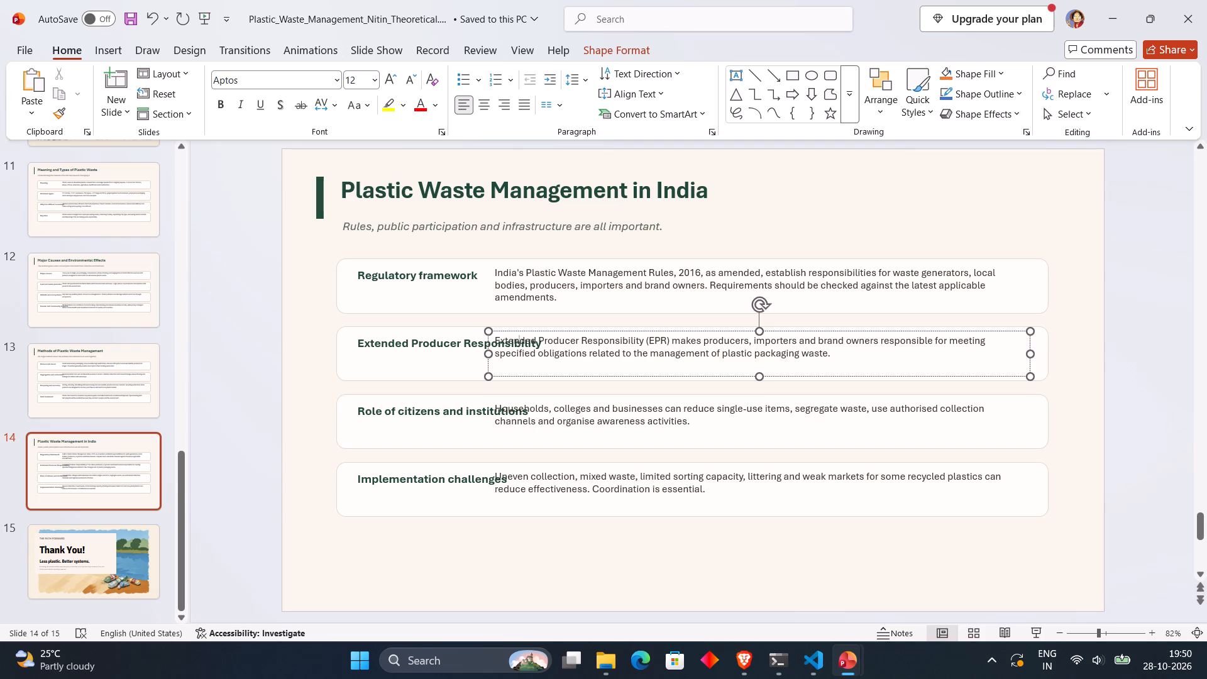
pyautogui.moveTo(788, 325); pyautogui.dragTo(793, 324)
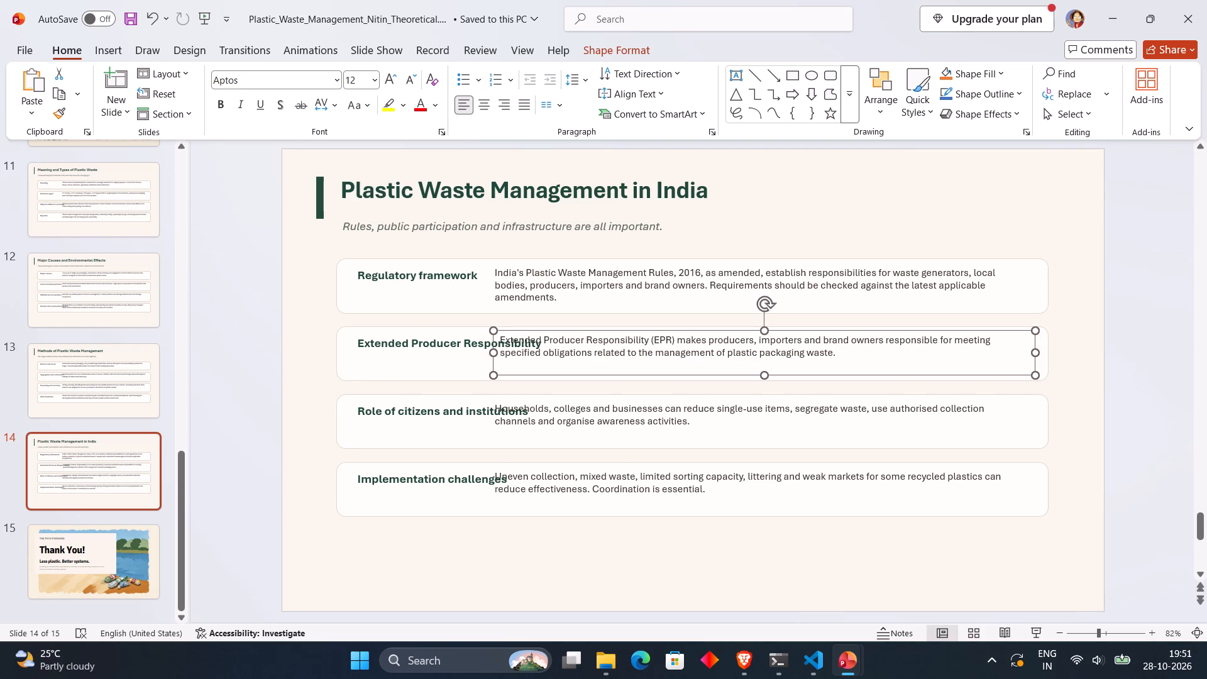
pyautogui.moveTo(497, 352); pyautogui.dragTo(532, 348)
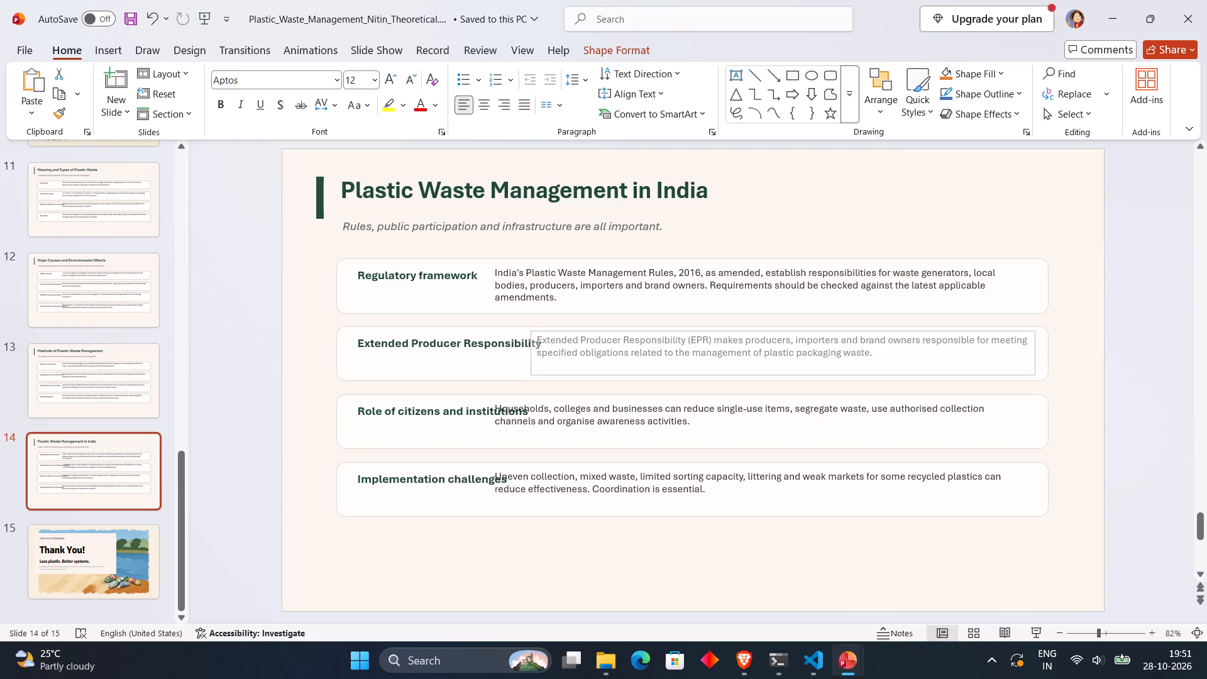
pyautogui.moveTo(532, 348); pyautogui.dragTo(546, 346)
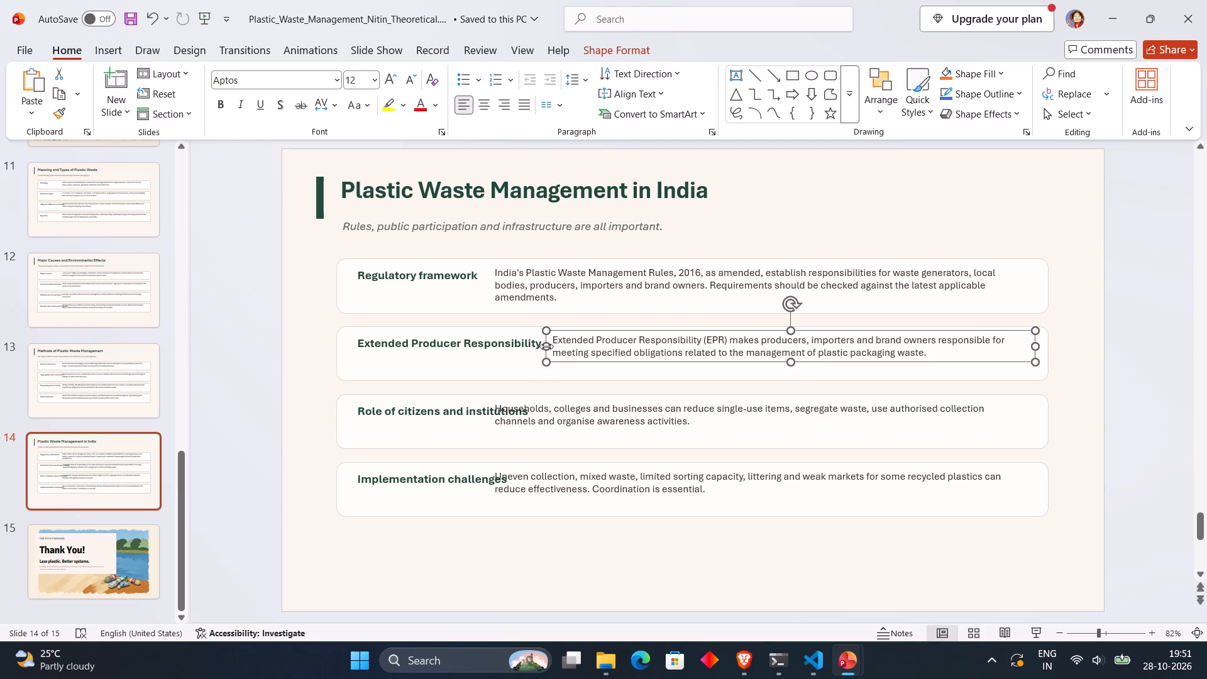
# Narrow slide 14's other three descriptions from the left, aligning their left edges with the Extended Producer Responsibility description.
pyautogui.click(554, 423)
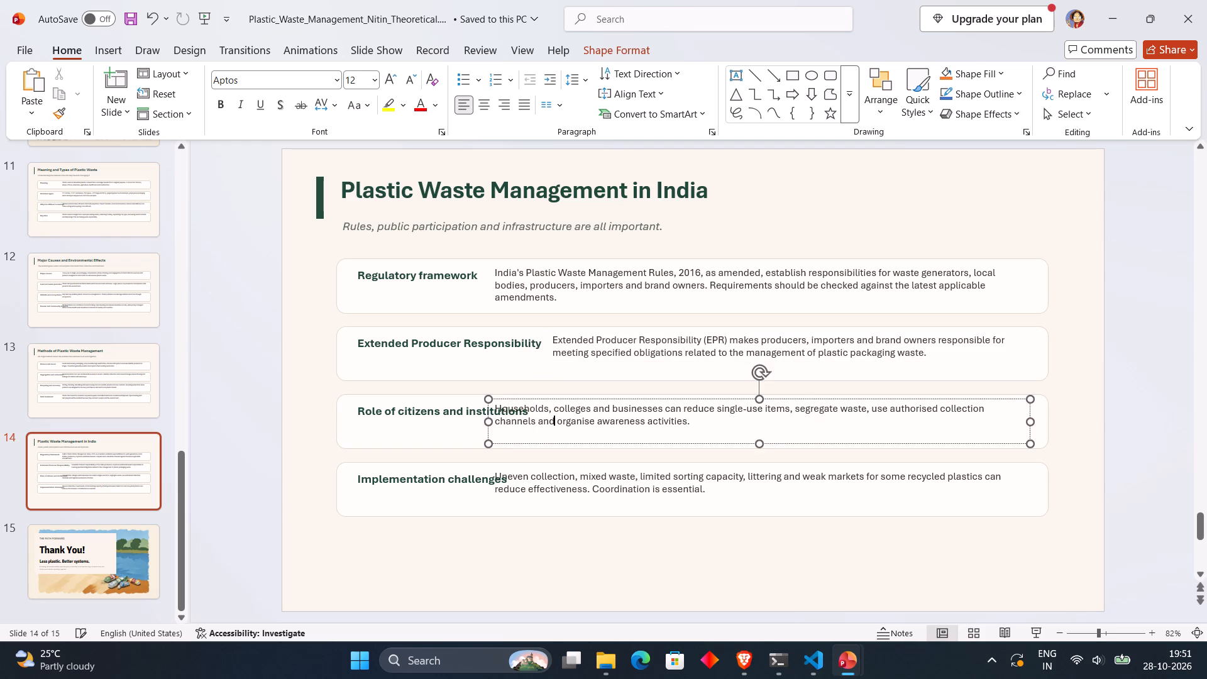
pyautogui.moveTo(488, 421); pyautogui.dragTo(547, 417)
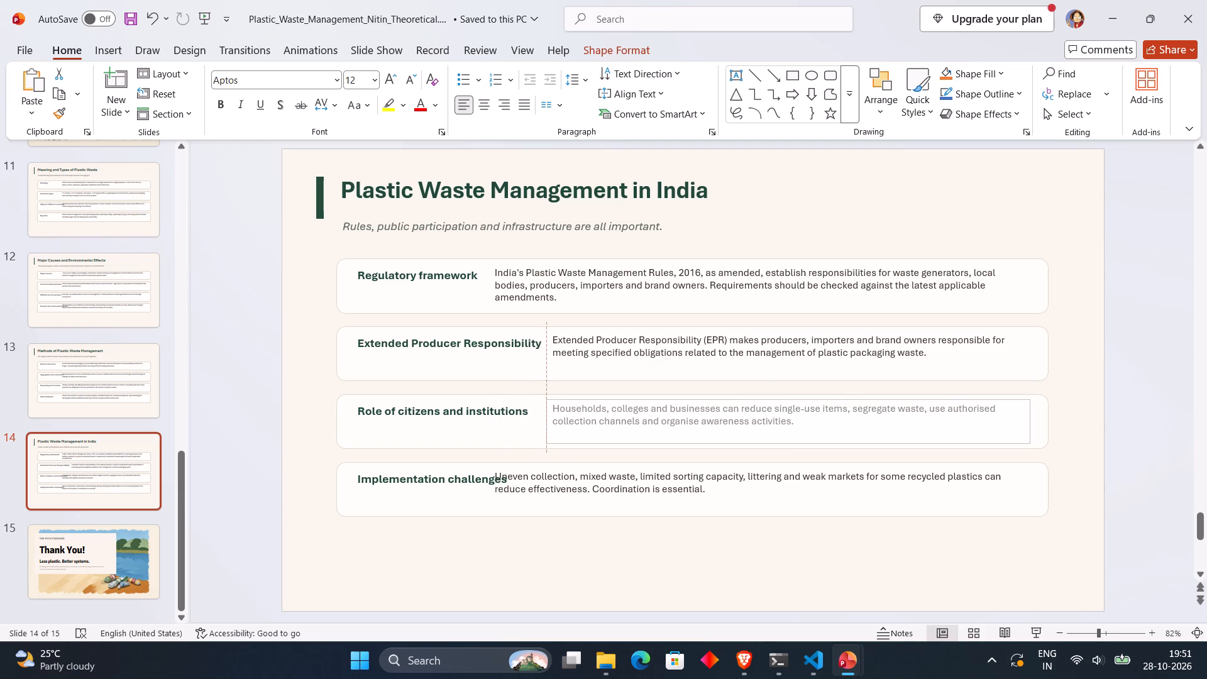
pyautogui.moveTo(547, 417); pyautogui.dragTo(549, 416)
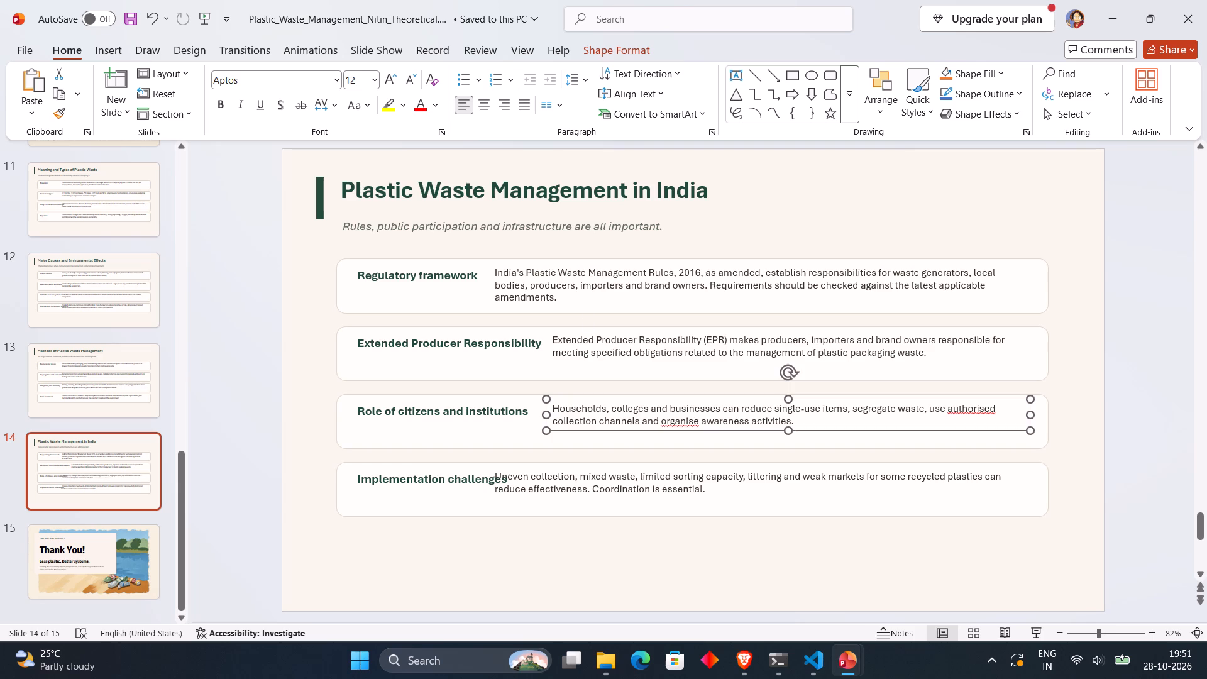
pyautogui.click(551, 463)
pyautogui.click(549, 480)
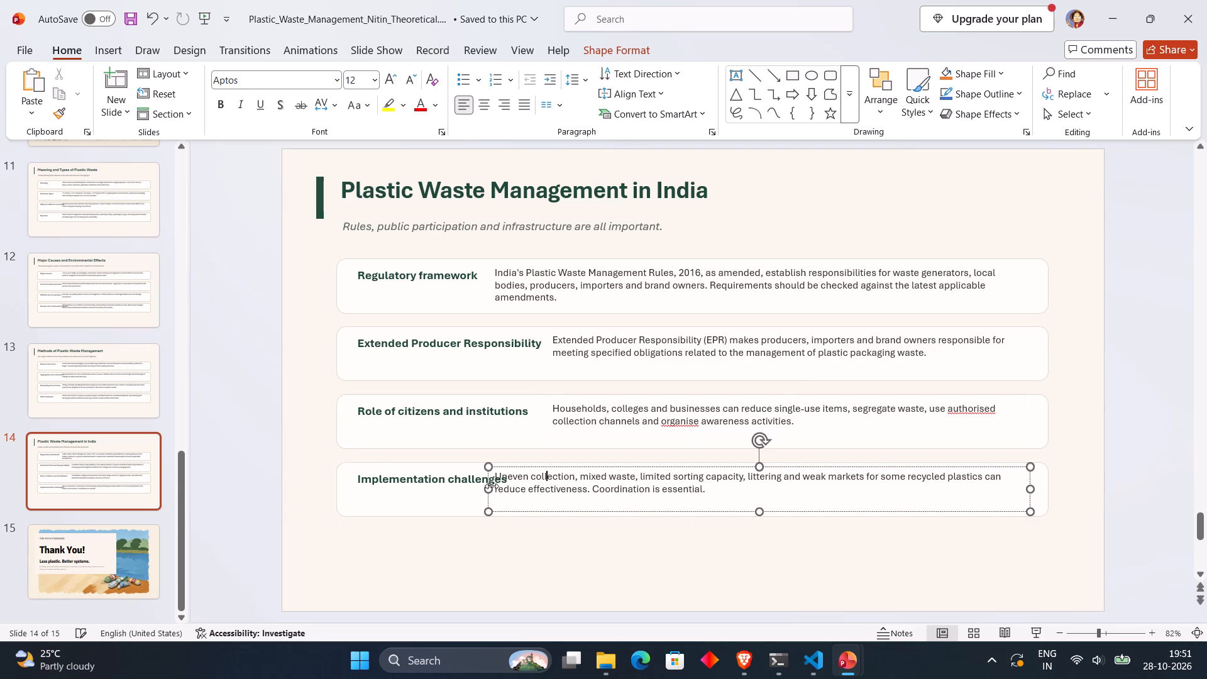
pyautogui.click(488, 489)
pyautogui.moveTo(489, 489); pyautogui.dragTo(548, 482)
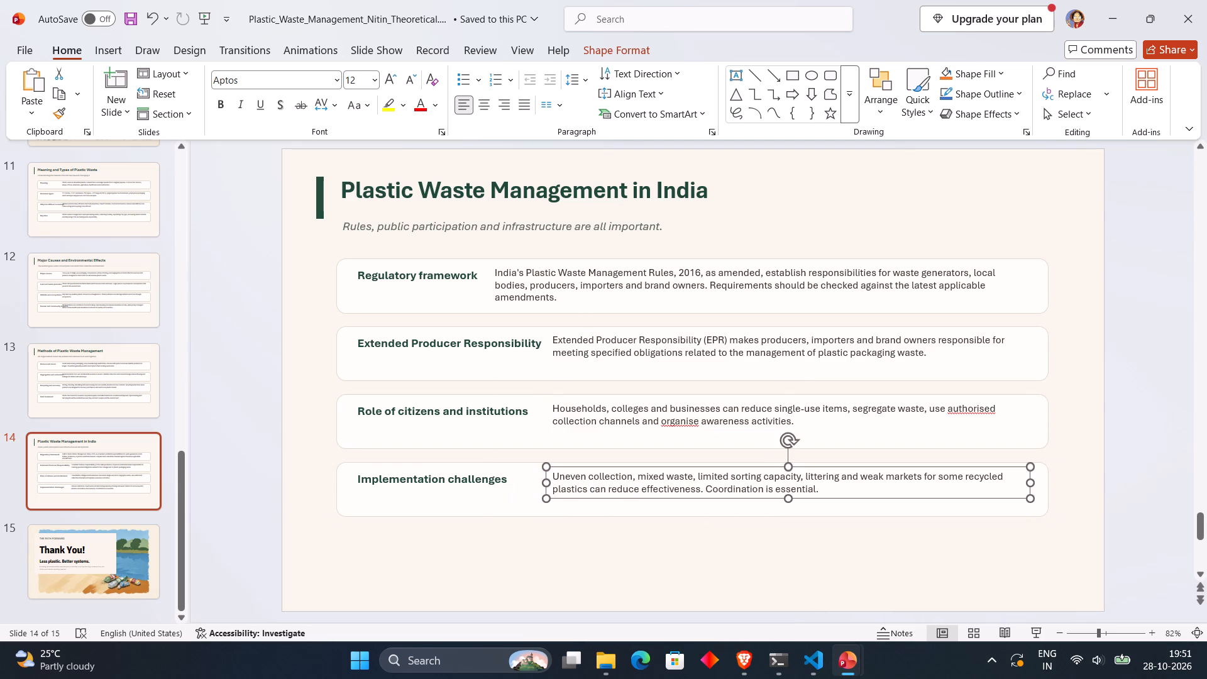
pyautogui.click(544, 280)
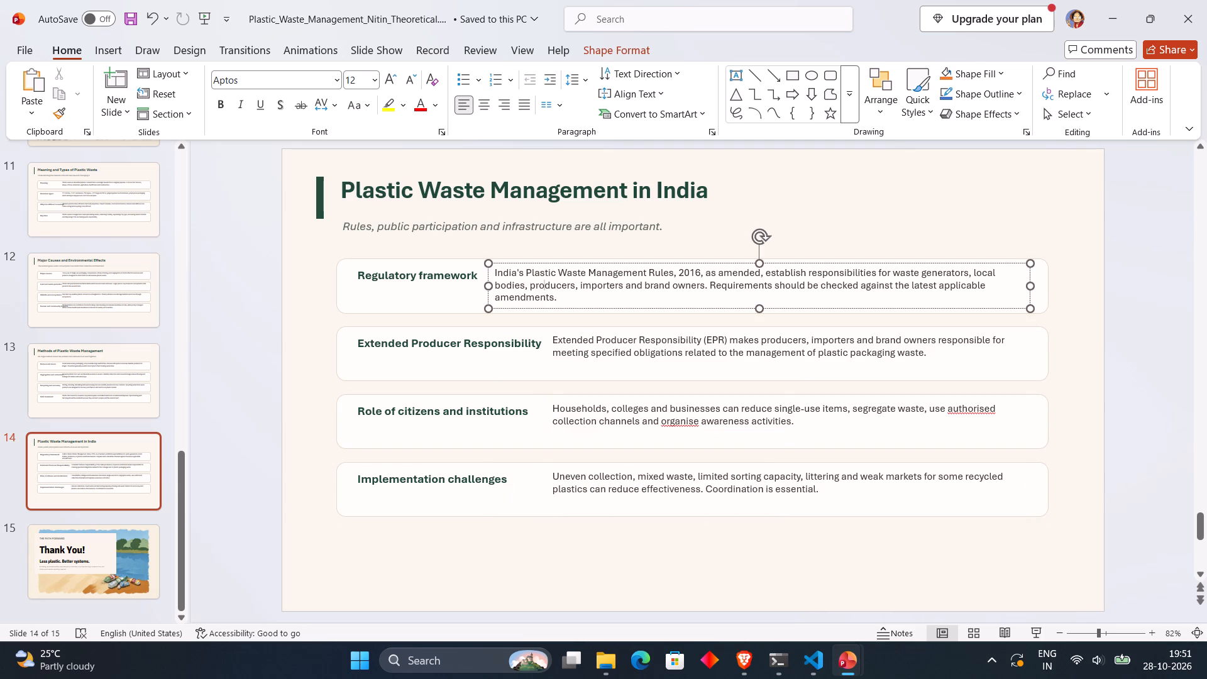
pyautogui.moveTo(489, 287); pyautogui.dragTo(550, 292)
pyautogui.click(410, 291)
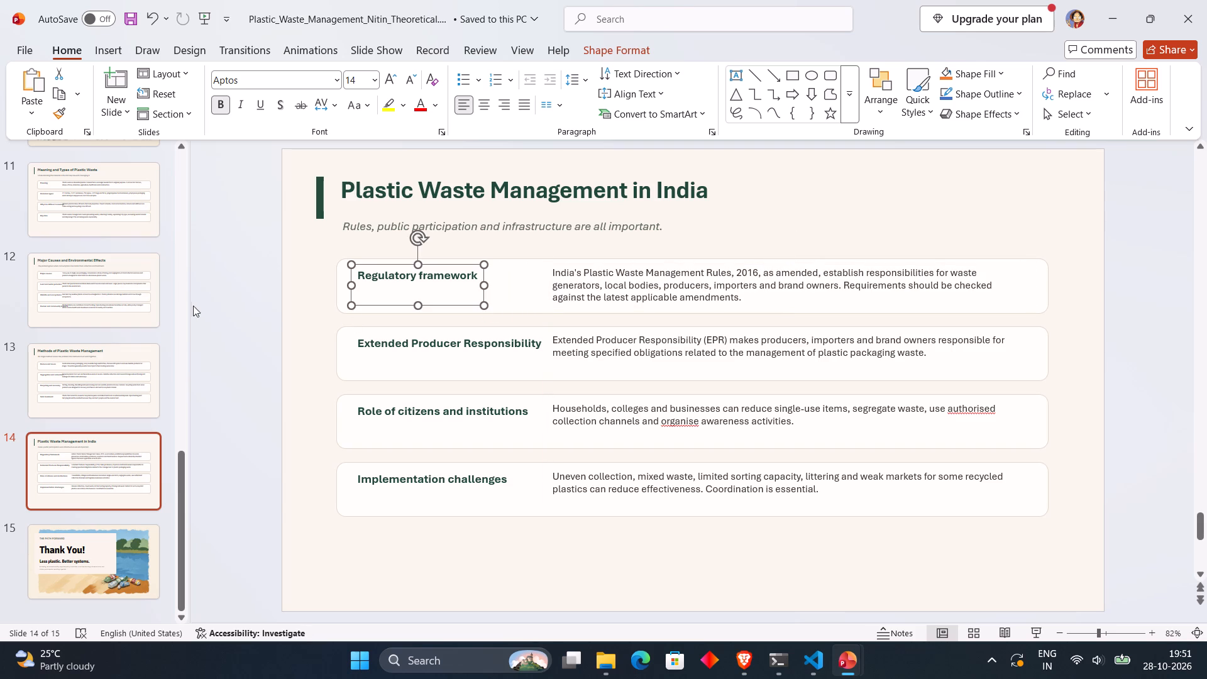
pyautogui.click(266, 378)
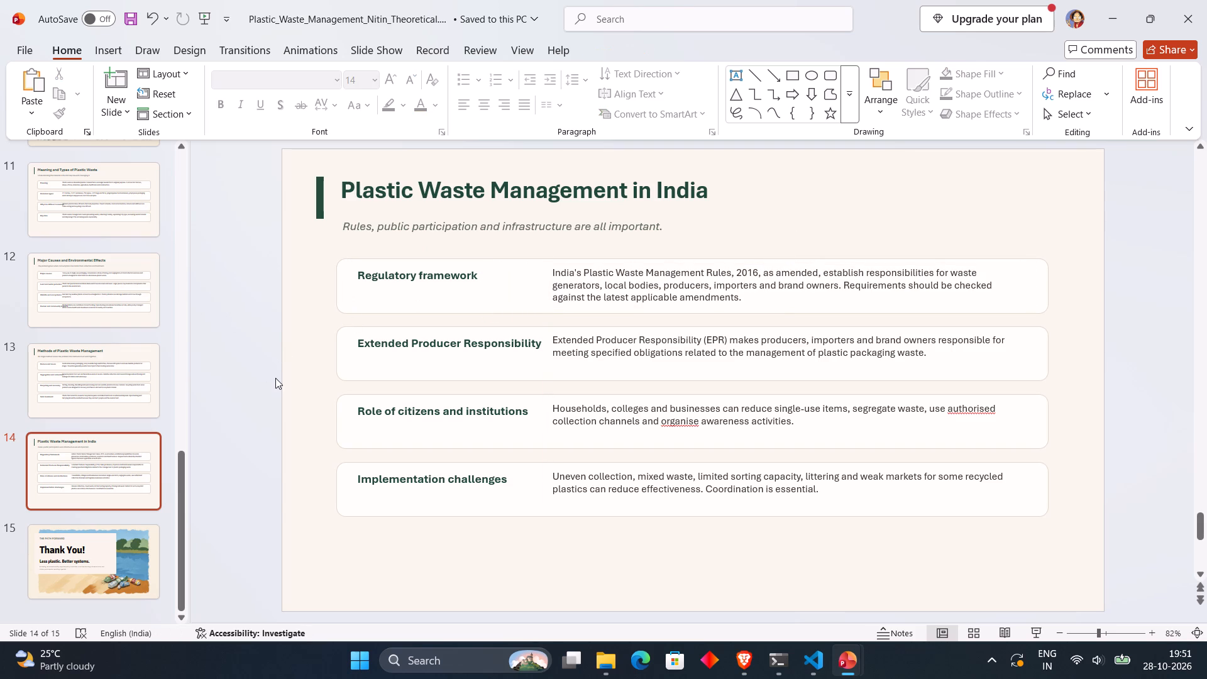
# Save the presentation.
pyautogui.hotkey('ctrl', 's')
# On slide 13, narrow the "Segregation and collection" description from its left edge so it clears its heading.
pyautogui.click(109, 369)
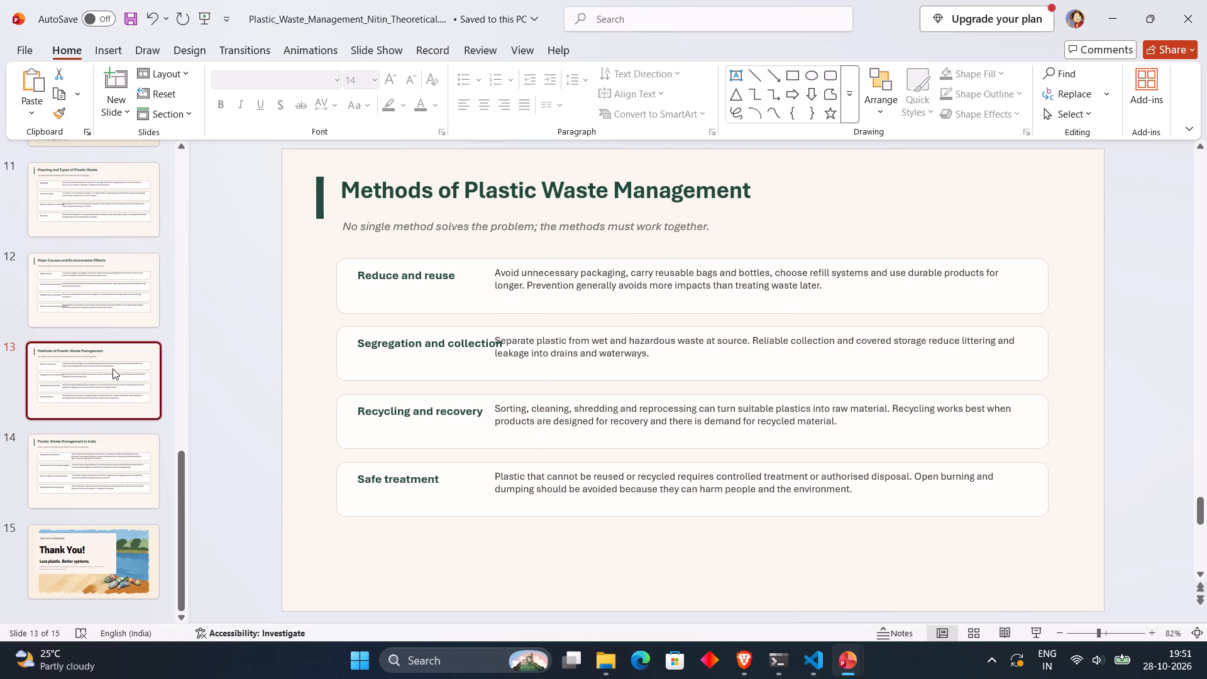
pyautogui.click(597, 368)
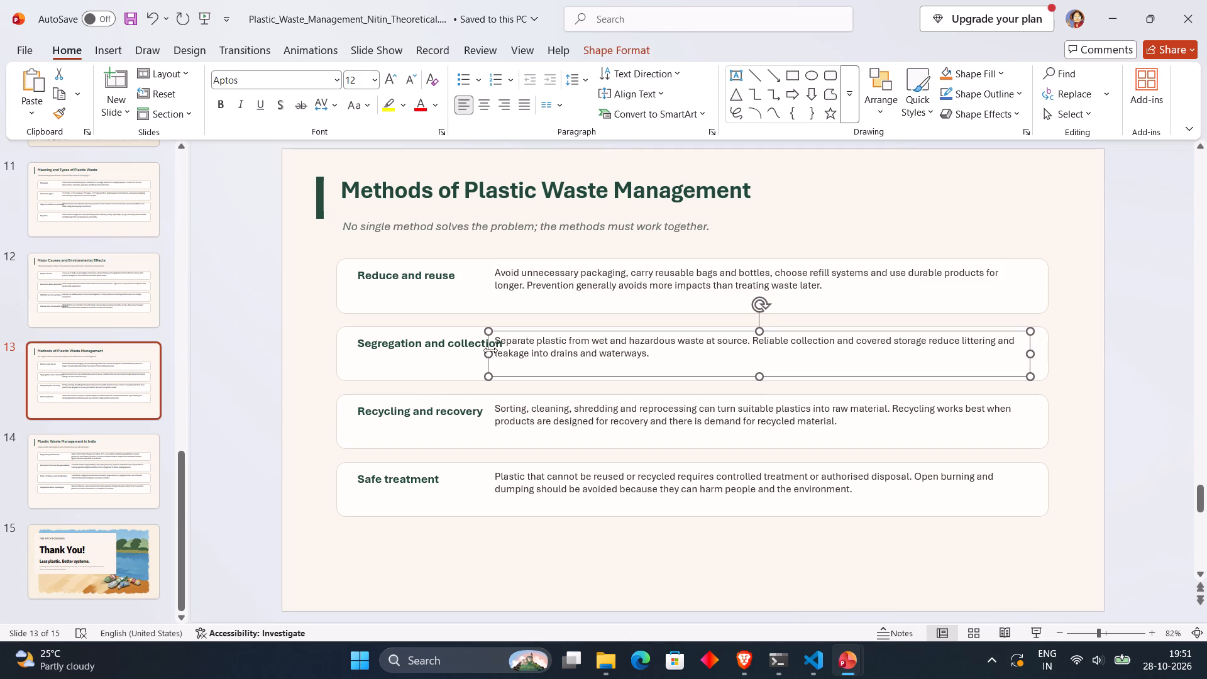
pyautogui.moveTo(487, 354); pyautogui.dragTo(522, 351)
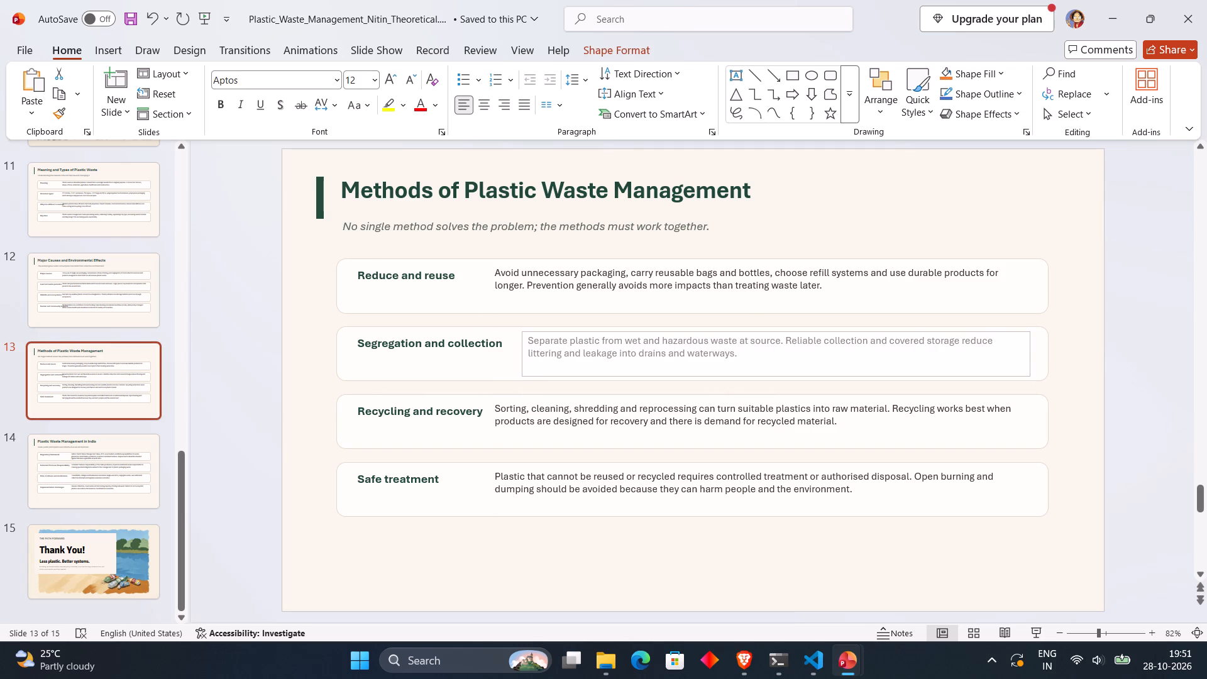
pyautogui.moveTo(522, 351); pyautogui.dragTo(522, 351)
# Narrow slide 13's other three descriptions from the left, aligning their left edges with the "Segregation and collection" description.
pyautogui.click(524, 293)
pyautogui.moveTo(490, 285); pyautogui.dragTo(519, 288)
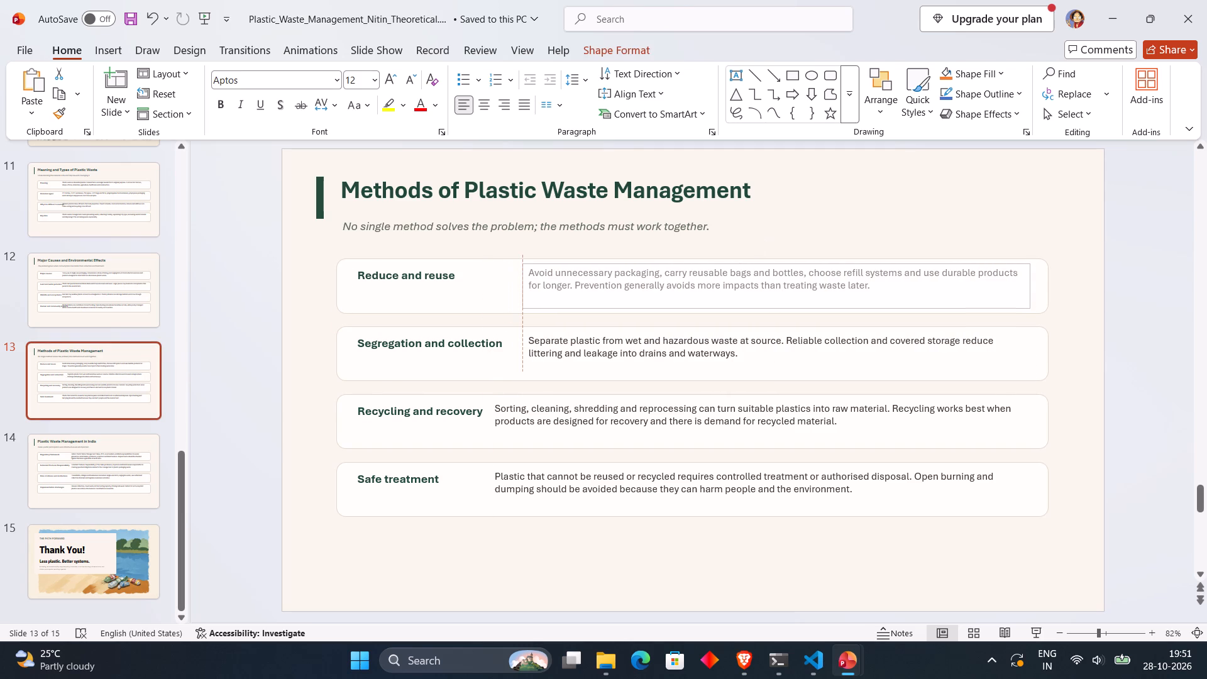
pyautogui.moveTo(519, 288); pyautogui.dragTo(526, 288)
pyautogui.click(529, 407)
pyautogui.moveTo(489, 424); pyautogui.dragTo(522, 419)
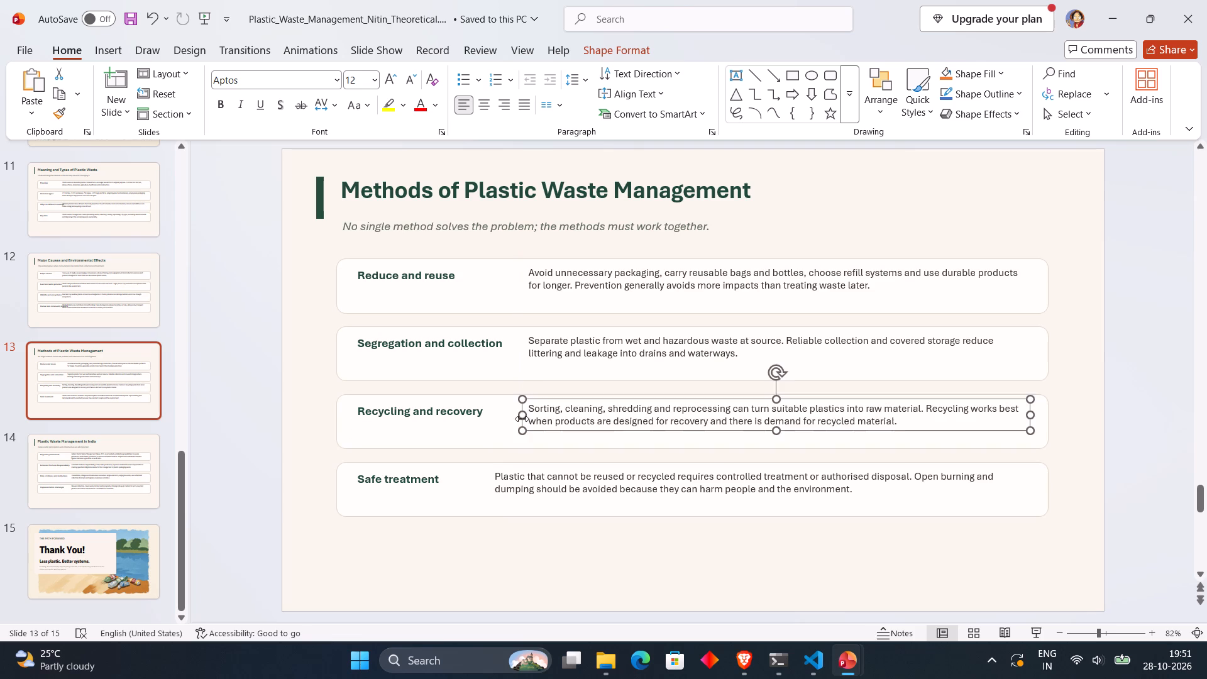
pyautogui.click(517, 468)
pyautogui.moveTo(490, 487); pyautogui.dragTo(531, 488)
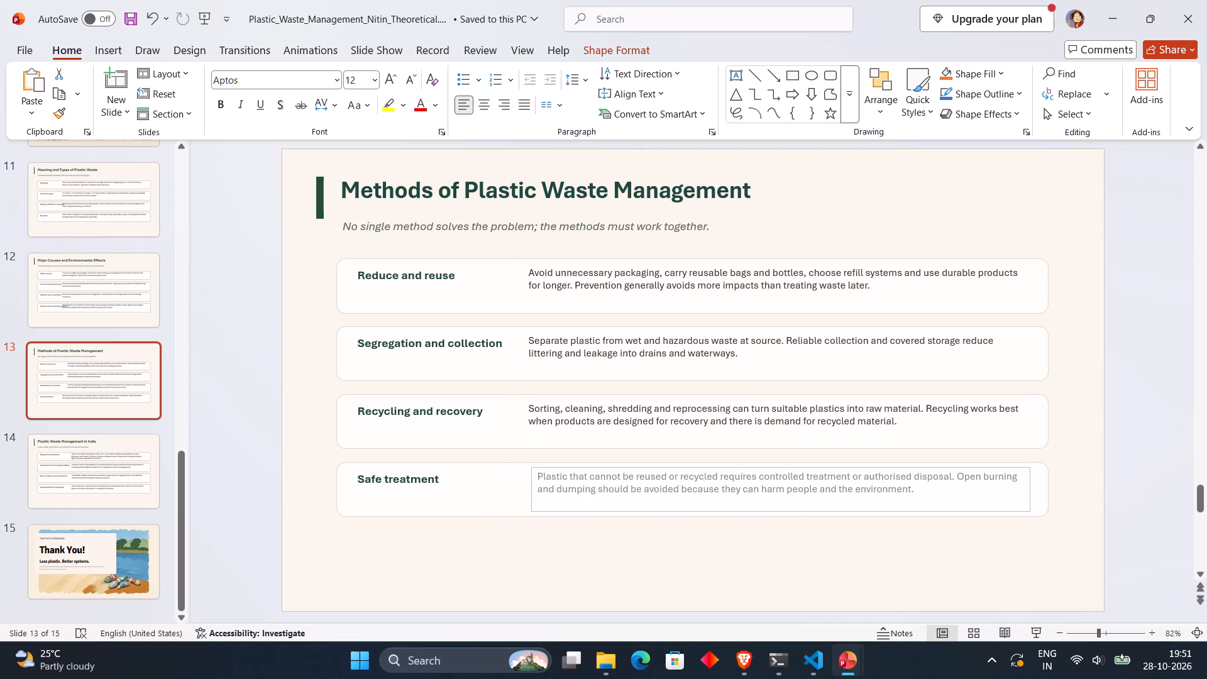
pyautogui.moveTo(531, 488); pyautogui.dragTo(524, 490)
# Save the presentation.
pyautogui.hotkey('ctrl', 's')
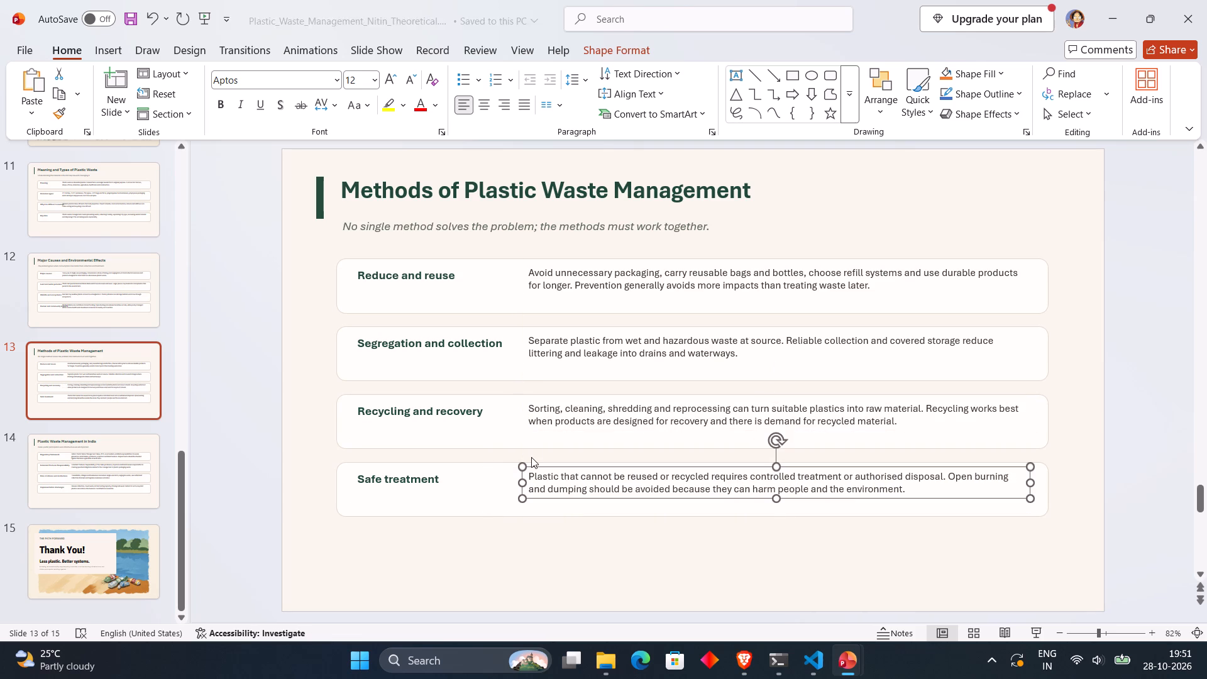
# On slide 12, narrow the "Human and community impacts" description from its left edge so it clears its heading.
pyautogui.click(130, 287)
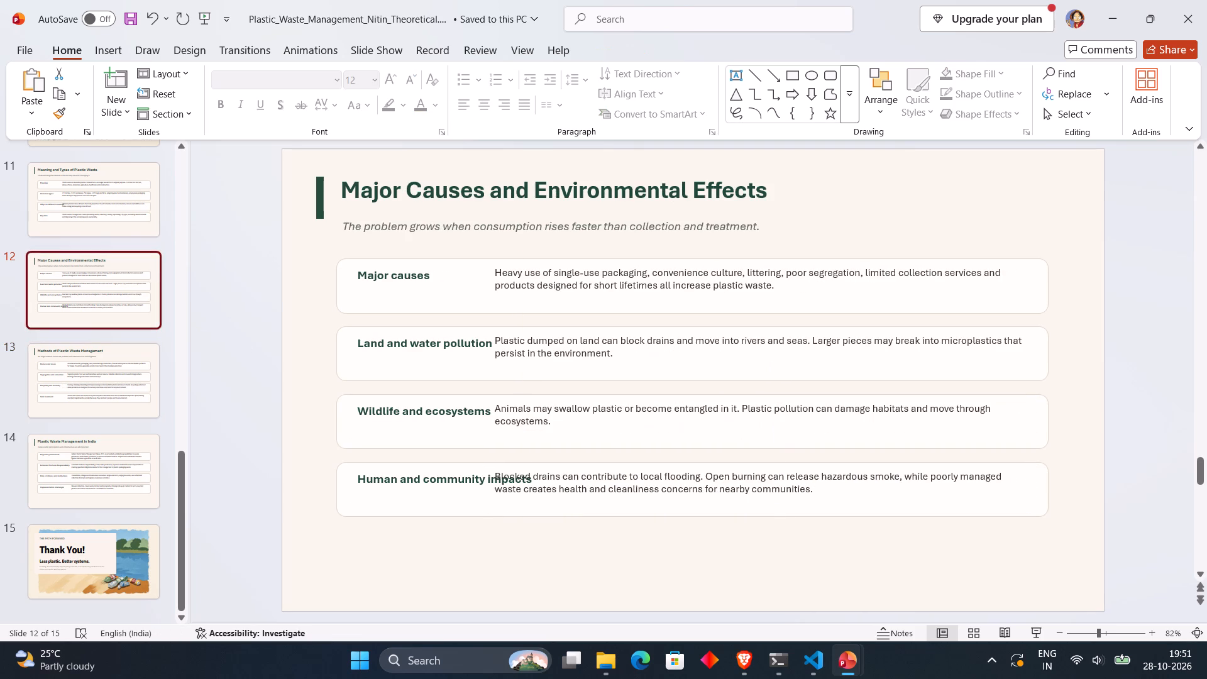
pyautogui.click(579, 287)
pyautogui.click(526, 483)
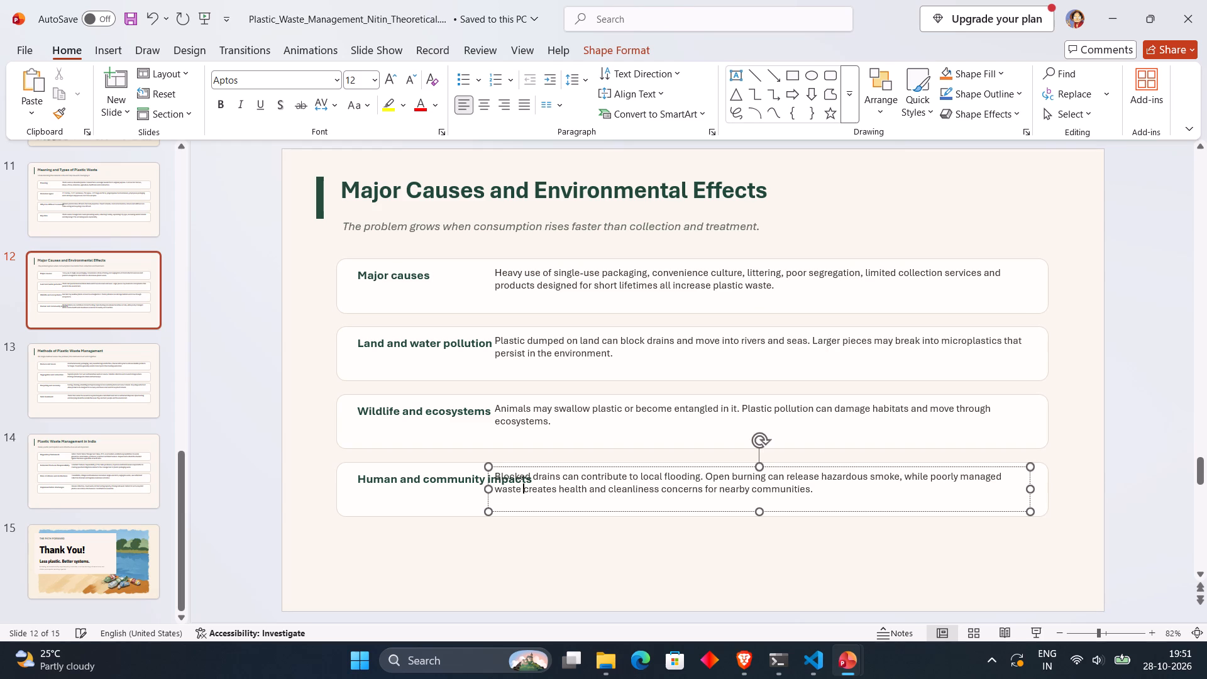
pyautogui.moveTo(492, 489); pyautogui.dragTo(539, 489)
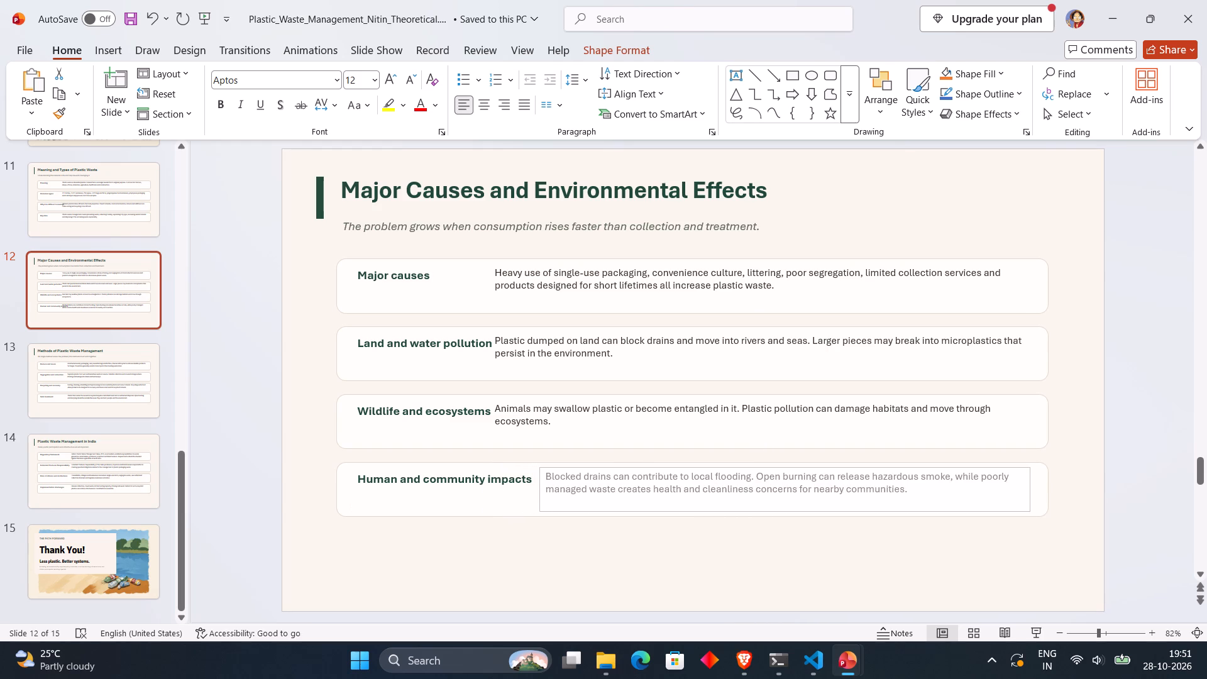
pyautogui.moveTo(539, 489); pyautogui.dragTo(554, 491)
# Narrow slide 12's other three descriptions from the left, aligning their left edges with the "Human and community impacts" description.
pyautogui.click(543, 401)
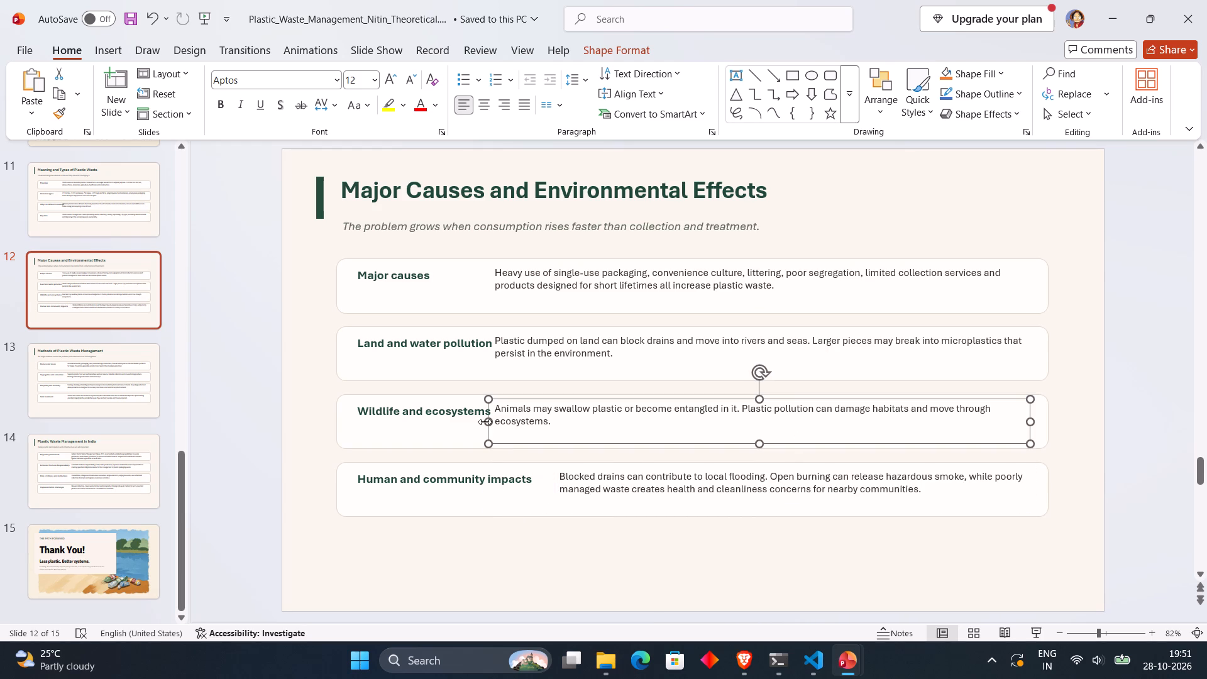
pyautogui.moveTo(490, 421); pyautogui.dragTo(556, 434)
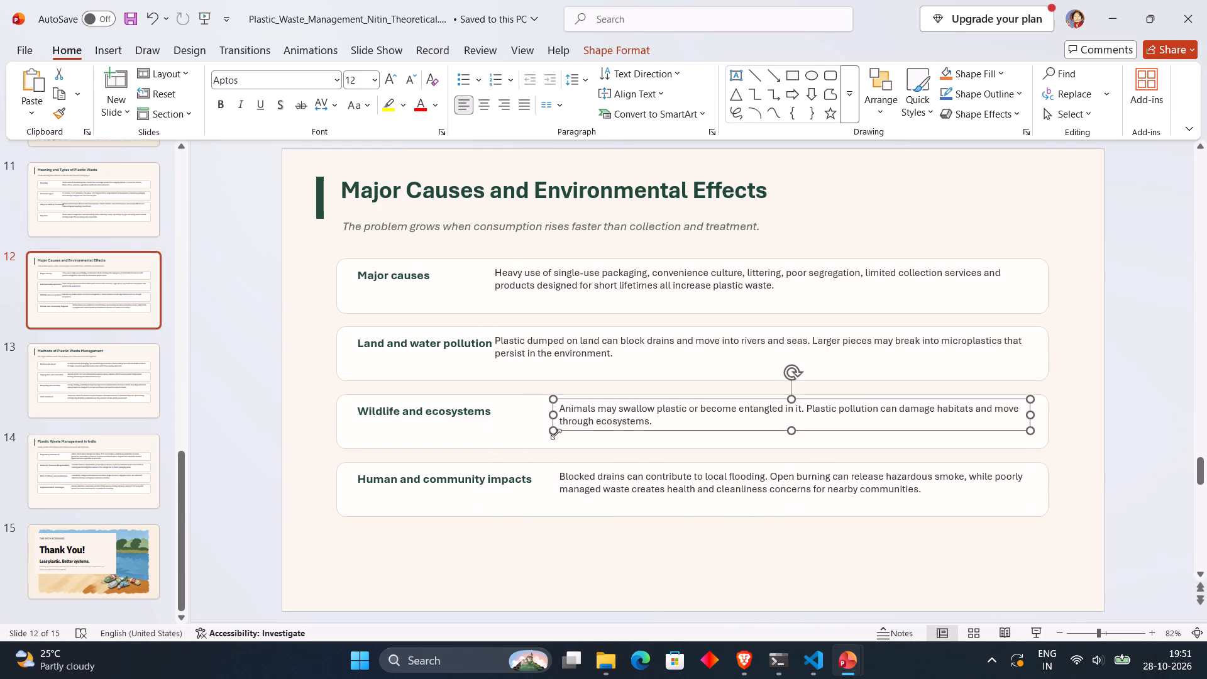
pyautogui.click(541, 360)
pyautogui.moveTo(488, 353); pyautogui.dragTo(561, 369)
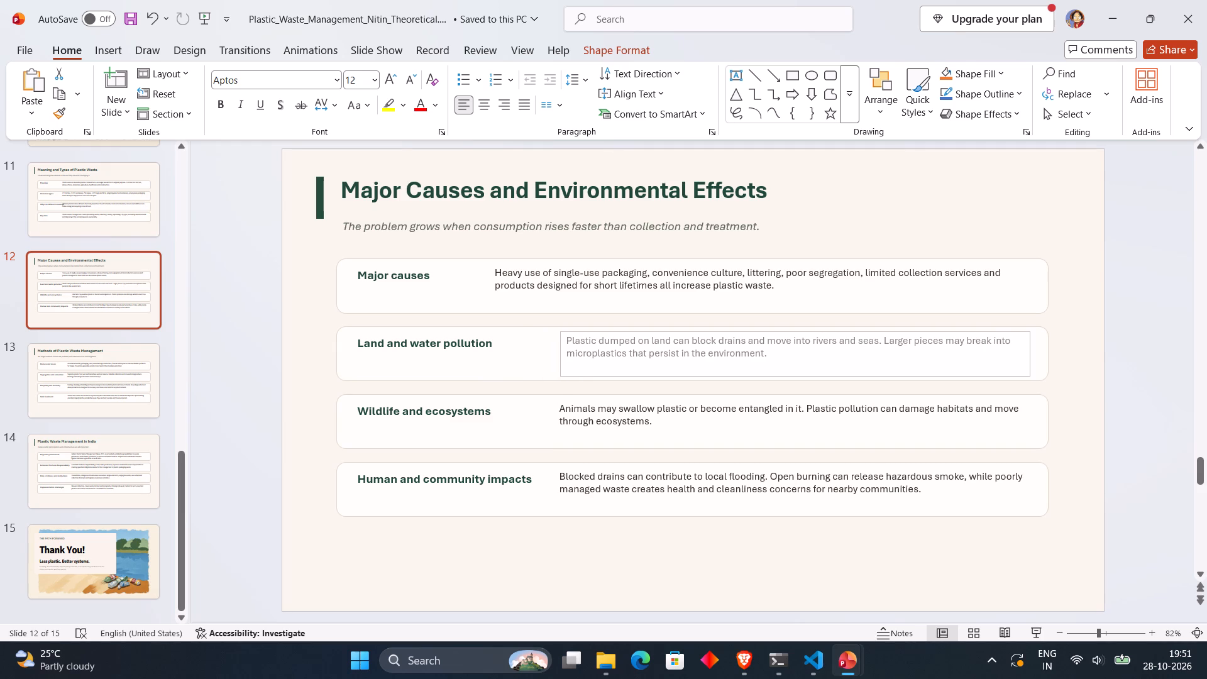
pyautogui.moveTo(561, 369); pyautogui.dragTo(555, 371)
pyautogui.click(535, 280)
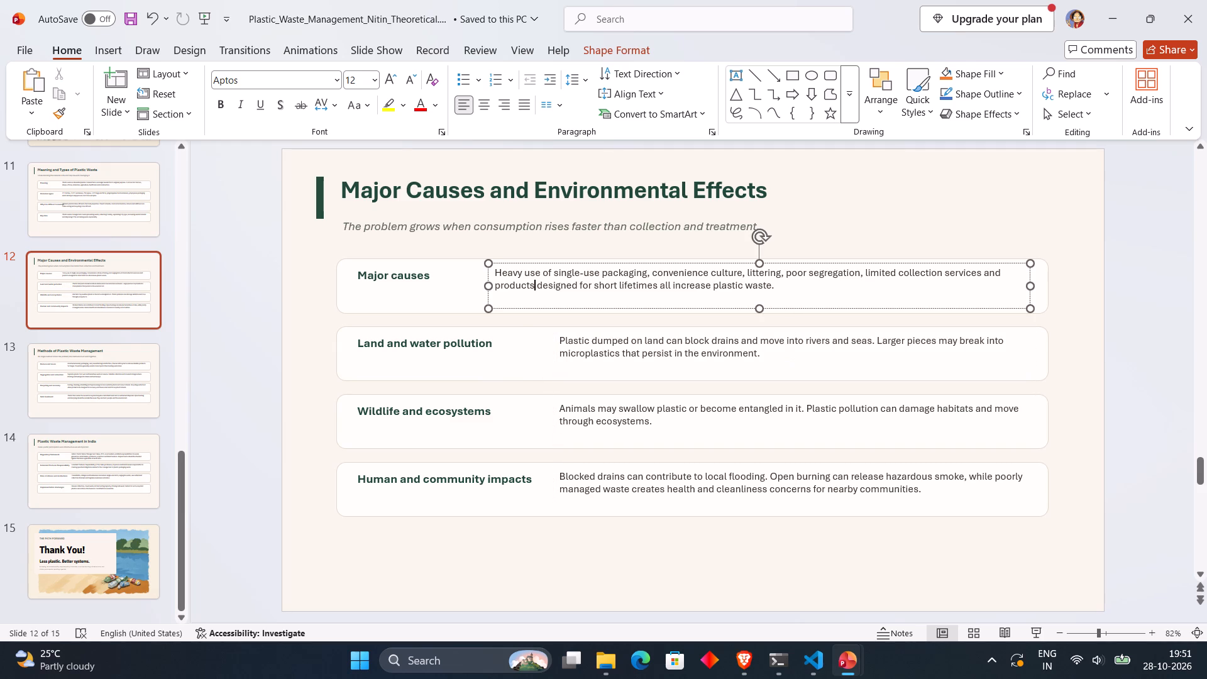
pyautogui.moveTo(492, 285); pyautogui.dragTo(553, 295)
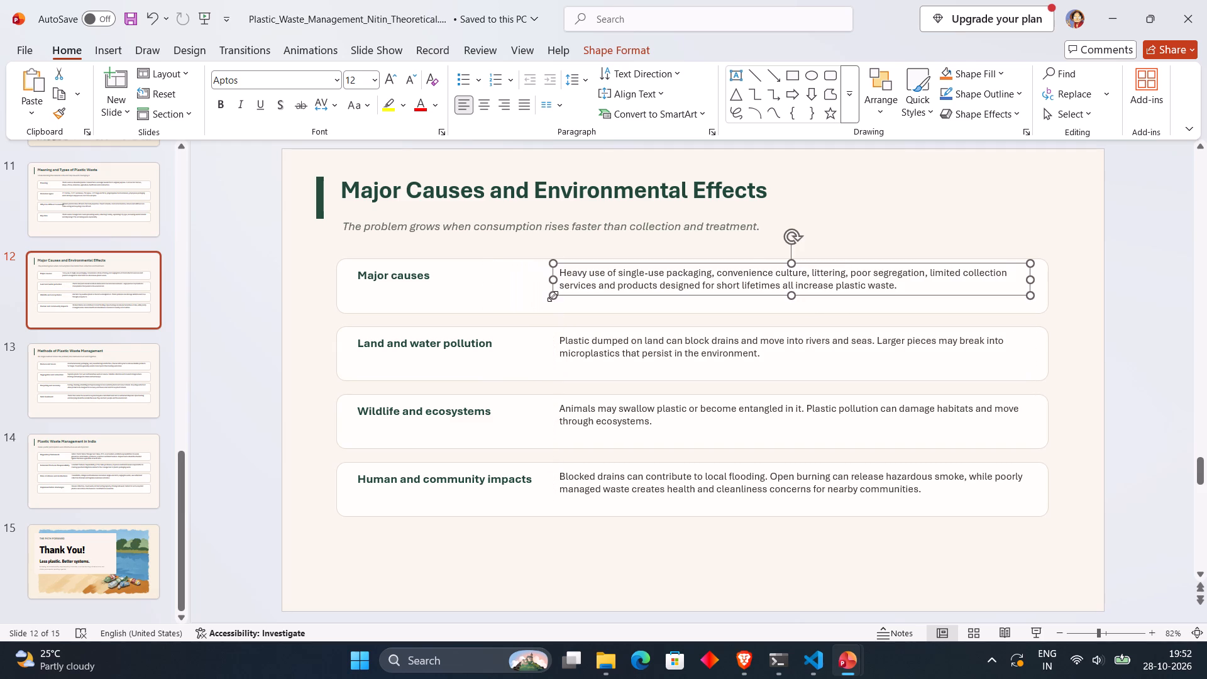
# Save the presentation.
pyautogui.hotkey('ctrl', 's')
# On slide 11, narrow the "Common types" and "Why it is difficult to manage" descriptions from their left edges, clearing the overlapped heading.
pyautogui.scroll(1, 130, 232)
pyautogui.click(130, 232)
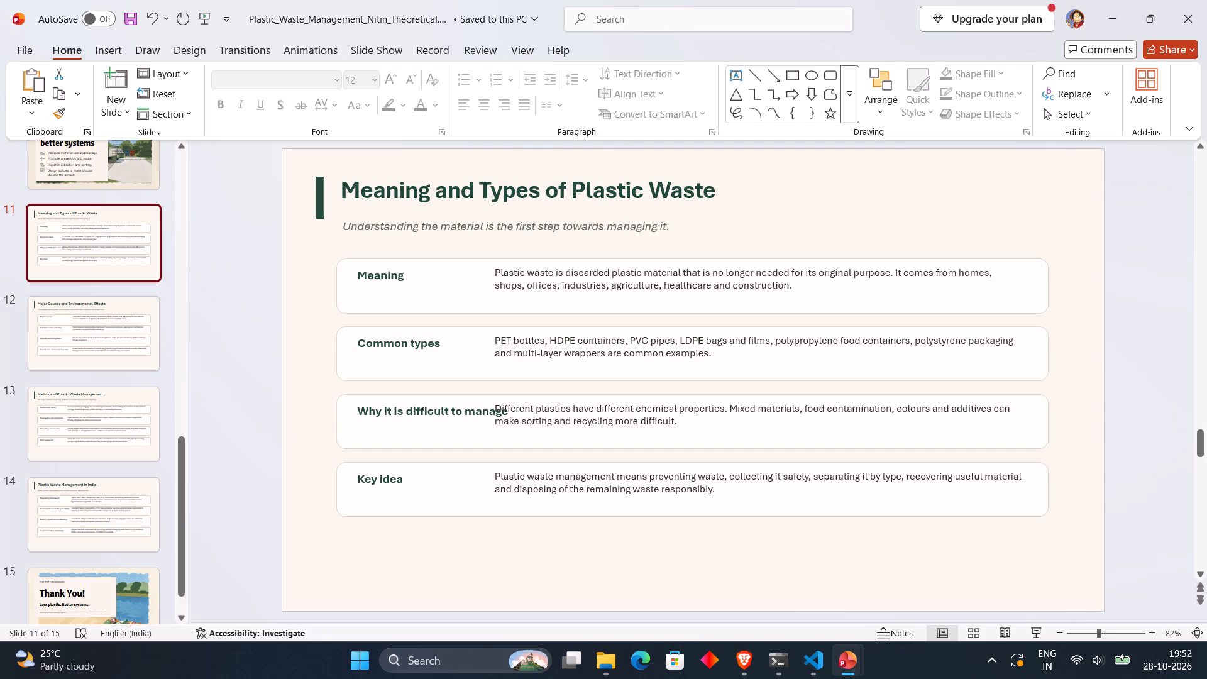
pyautogui.click(517, 350)
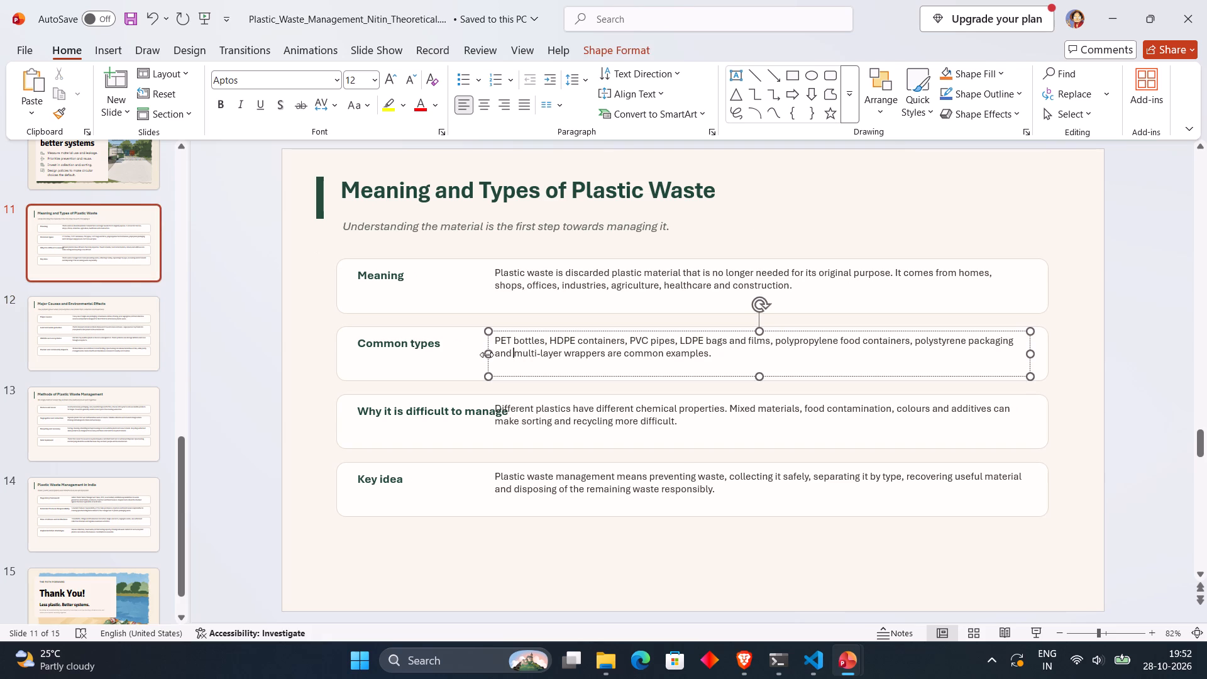
pyautogui.moveTo(487, 355); pyautogui.dragTo(530, 354)
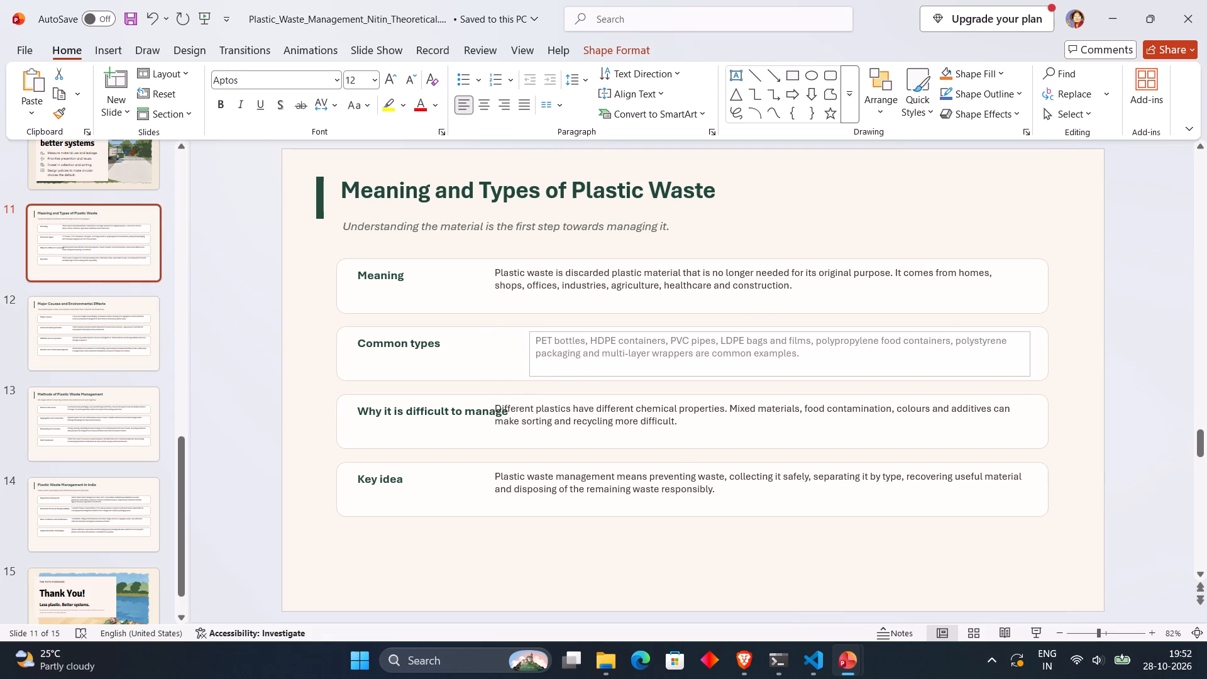
pyautogui.moveTo(530, 354); pyautogui.dragTo(522, 354)
pyautogui.click(532, 417)
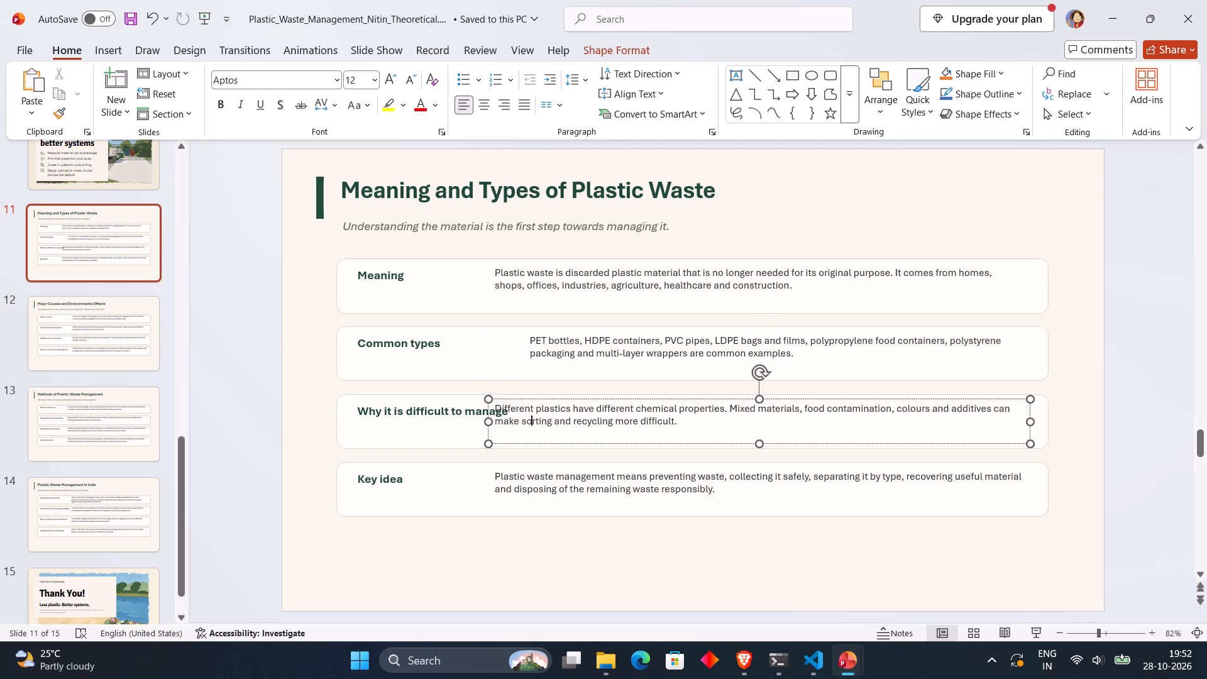
pyautogui.click(493, 420)
pyautogui.moveTo(491, 420); pyautogui.dragTo(534, 420)
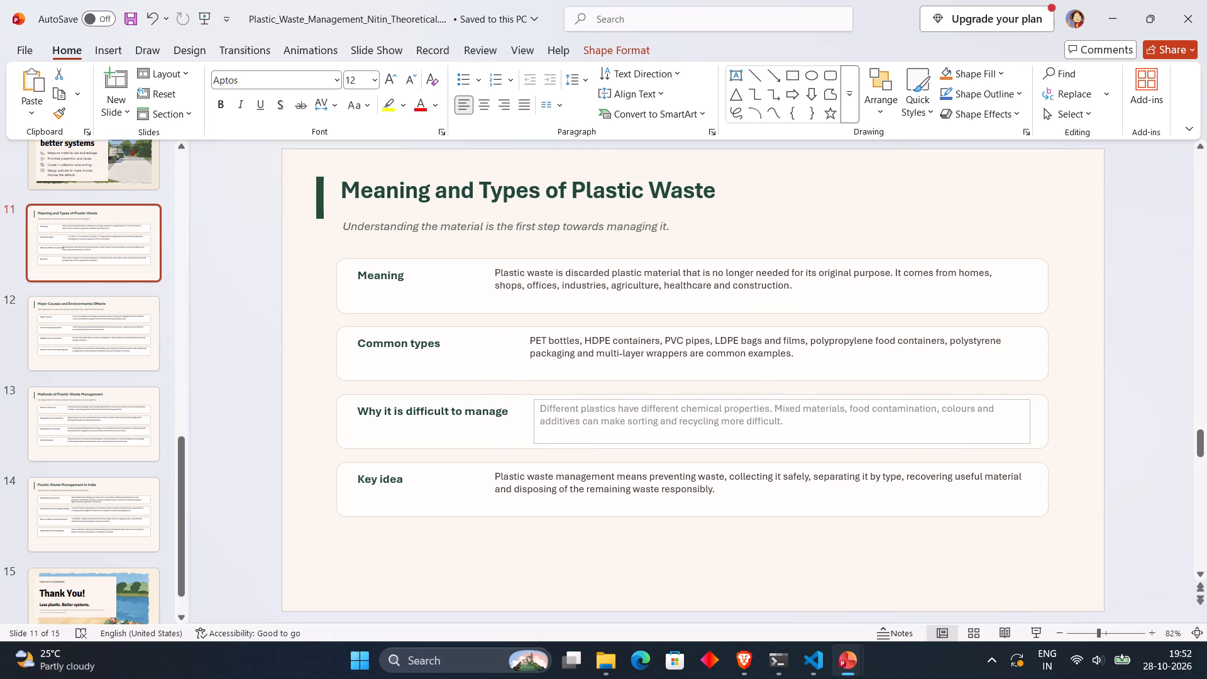
pyautogui.moveTo(534, 420); pyautogui.dragTo(539, 421)
# Narrow slide 11's "Common types", "Meaning" and "Key idea" descriptions from the left, aligning them with the "Why it is difficult to manage" description.
pyautogui.click(554, 328)
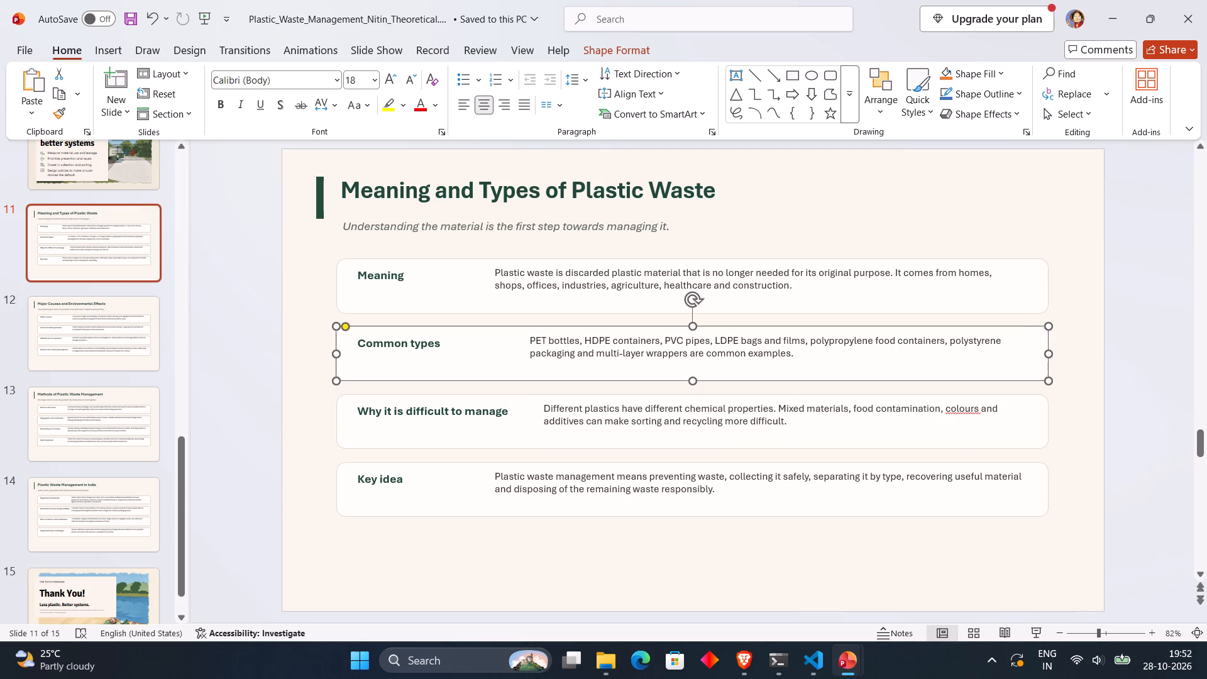
pyautogui.click(543, 348)
pyautogui.moveTo(522, 345); pyautogui.dragTo(541, 353)
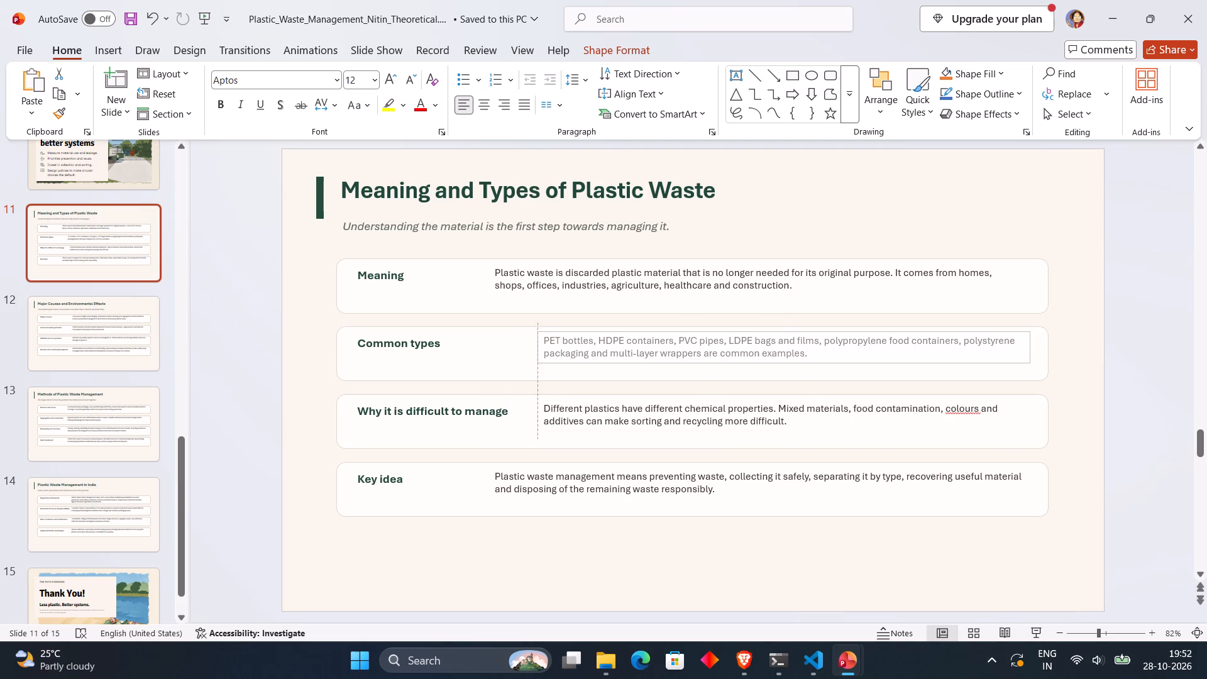
pyautogui.moveTo(541, 353); pyautogui.dragTo(541, 353)
pyautogui.click(558, 274)
pyautogui.moveTo(489, 285); pyautogui.dragTo(505, 285)
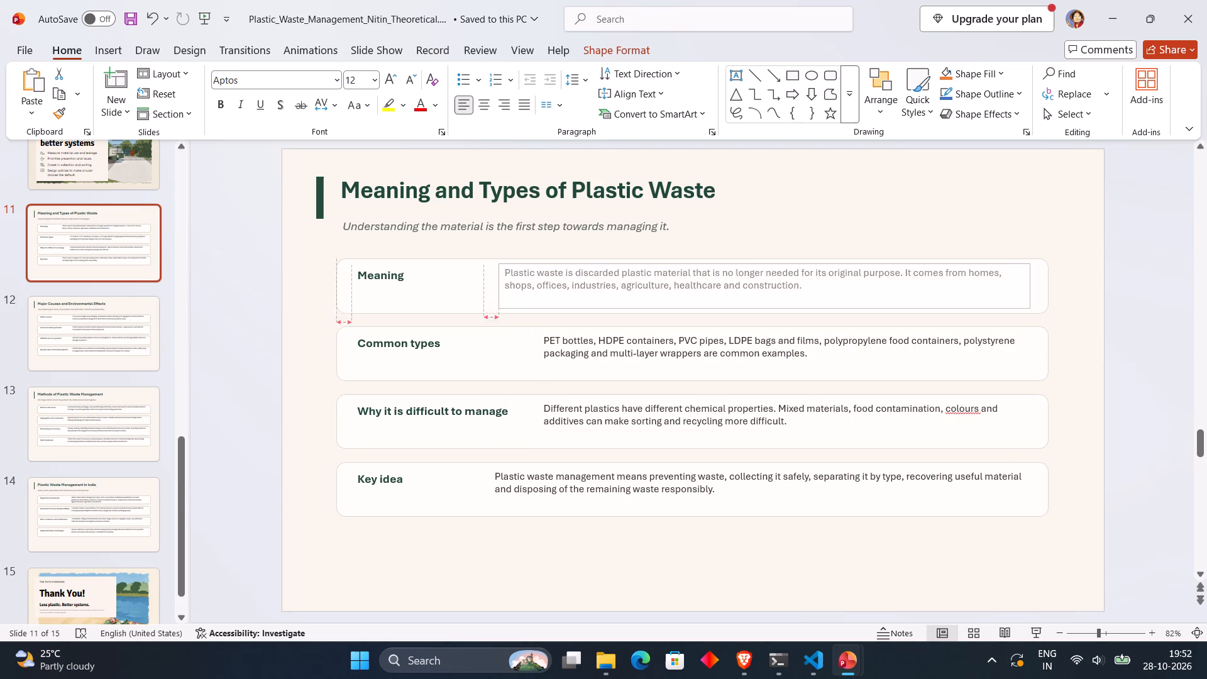
pyautogui.moveTo(505, 285); pyautogui.dragTo(537, 297)
pyautogui.click(526, 481)
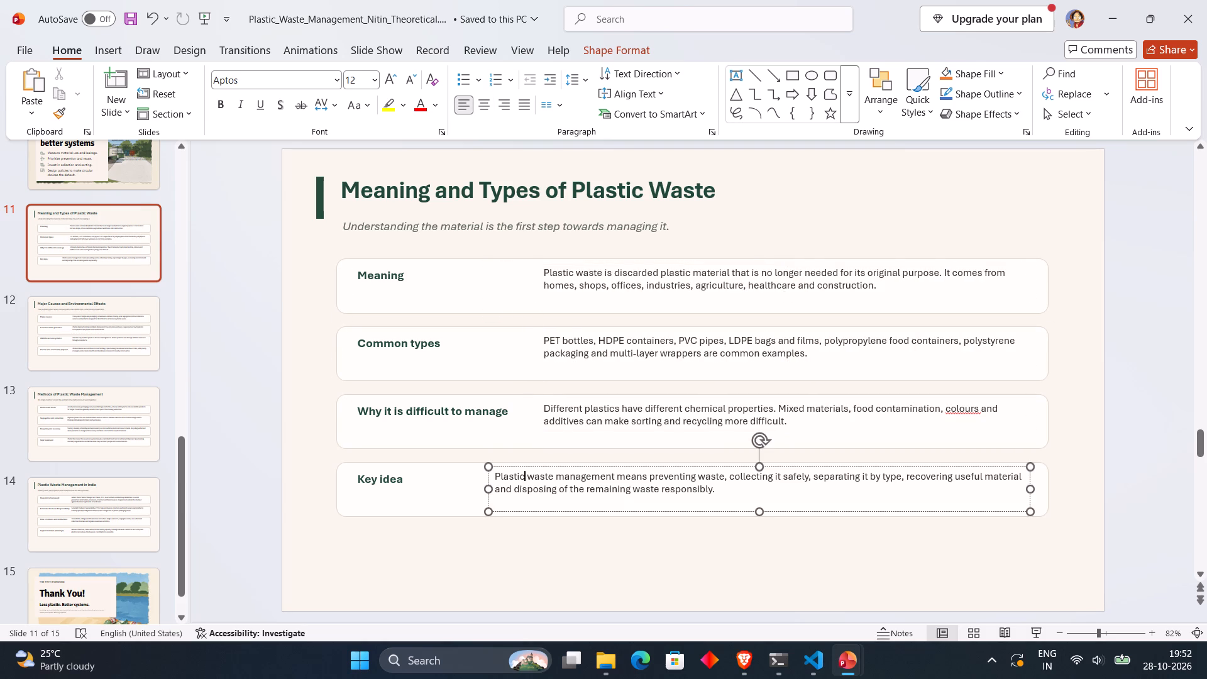
pyautogui.moveTo(485, 487); pyautogui.dragTo(509, 485)
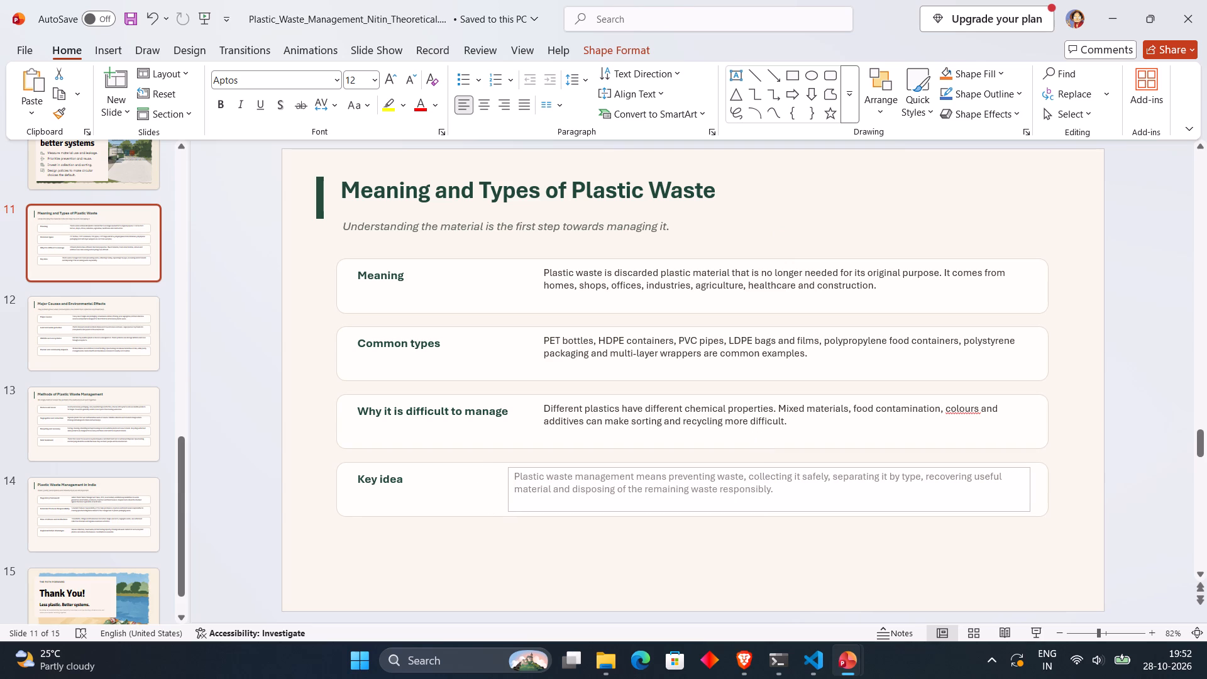
pyautogui.moveTo(509, 485); pyautogui.dragTo(537, 485)
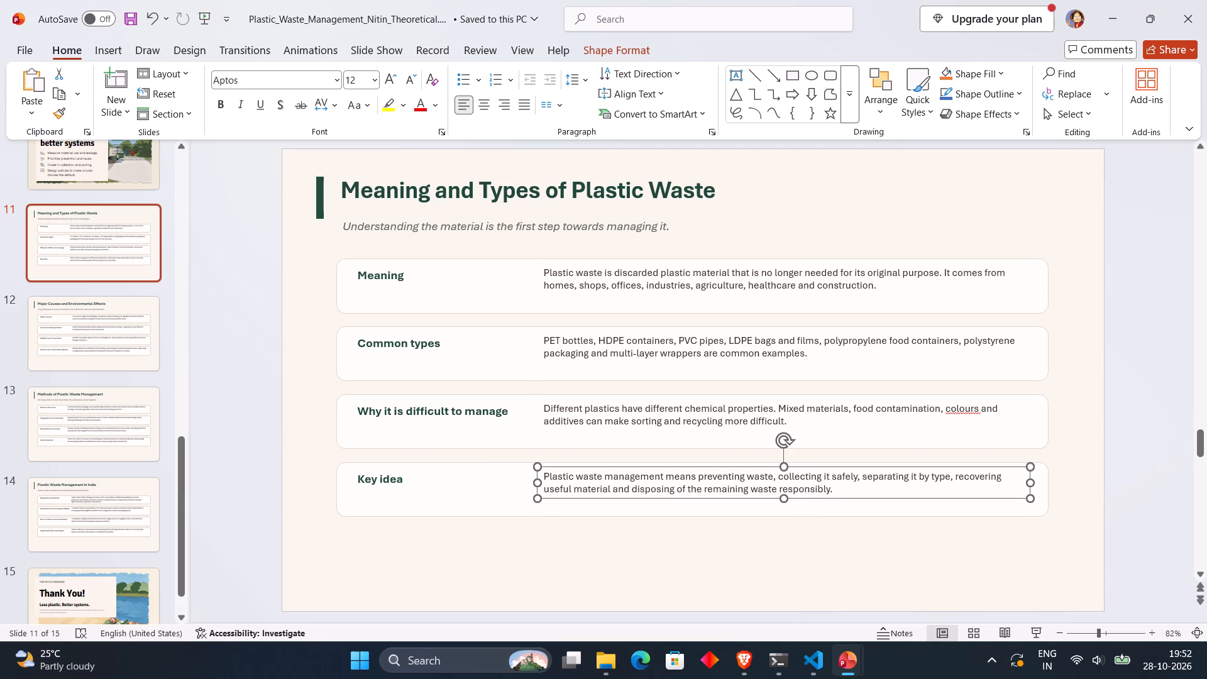
# Save the presentation.
pyautogui.hotkey('ctrl', 's')
# Review the earlier slides from slide 10 back to the beginning of the deck, checking their layout for overlapping text.
pyautogui.scroll(4, 84, 322)
pyautogui.click(87, 321)
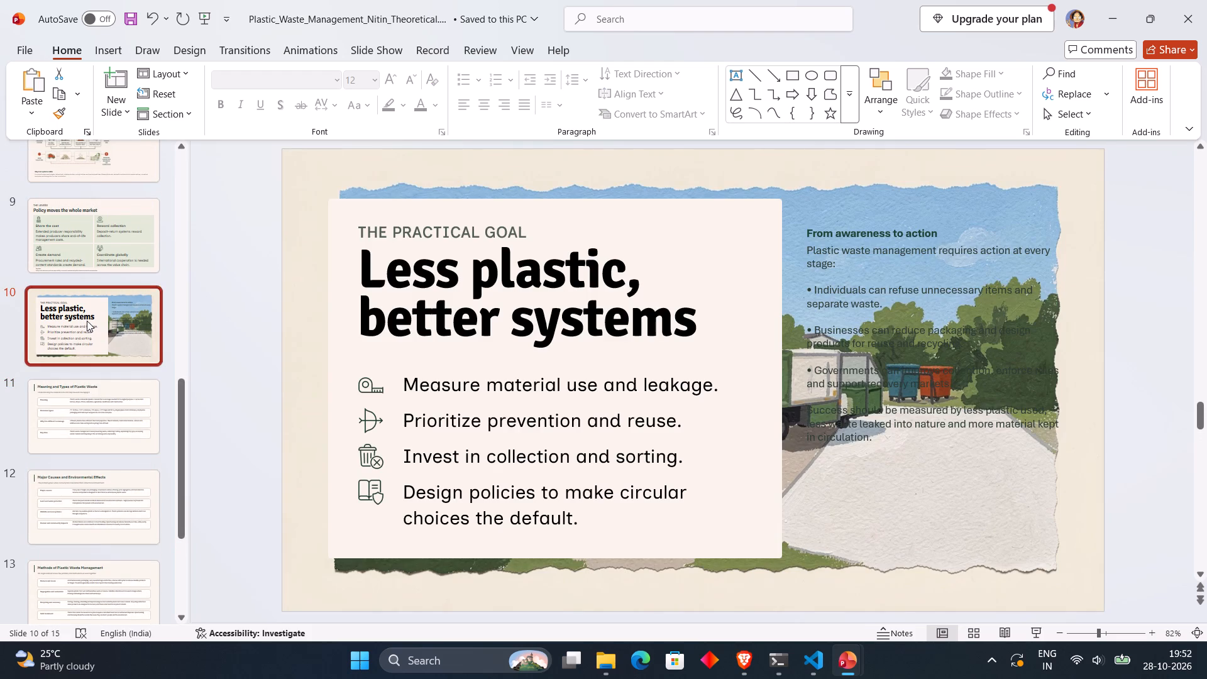
pyautogui.scroll(2, 87, 321)
pyautogui.click(87, 321)
pyautogui.scroll(2, 87, 321)
pyautogui.click(92, 320)
pyautogui.scroll(2, 92, 319)
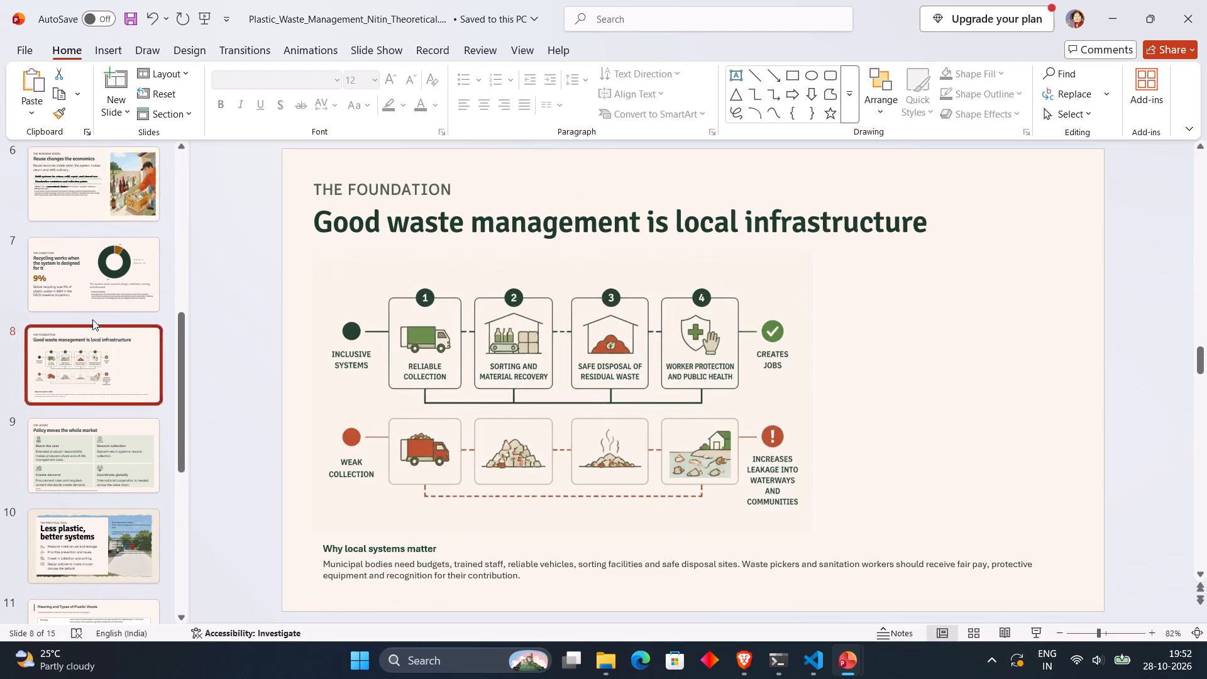
pyautogui.scroll(1, 92, 319)
pyautogui.click(111, 366)
pyautogui.scroll(3, 111, 356)
pyautogui.click(118, 385)
pyautogui.scroll(2, 118, 385)
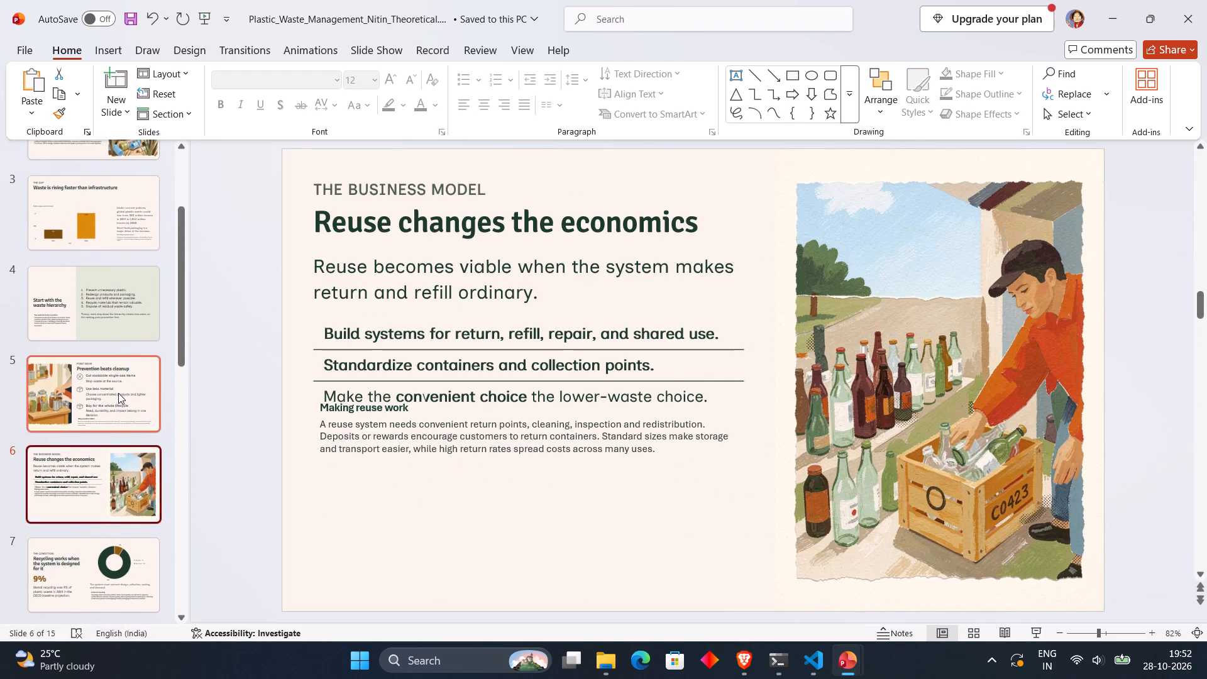
pyautogui.click(118, 393)
pyautogui.scroll(4, 118, 393)
pyautogui.click(121, 392)
pyautogui.scroll(4, 114, 358)
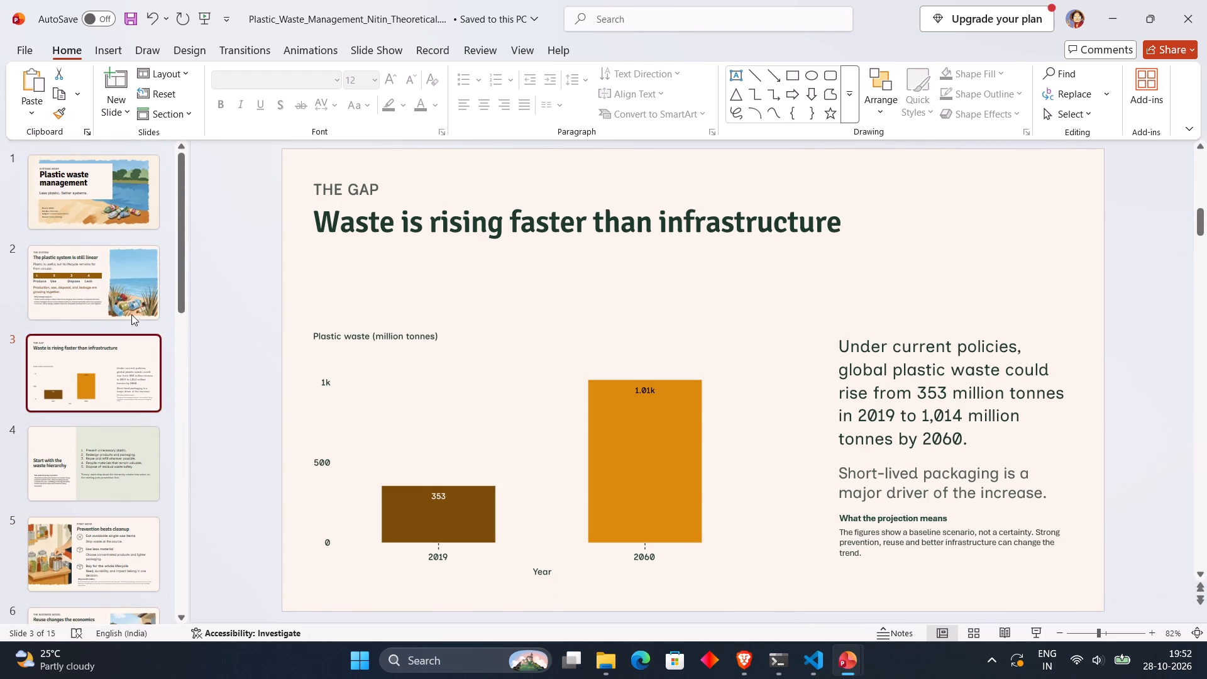
pyautogui.scroll(-20, 138, 292)
pyautogui.scroll(-7, 138, 292)
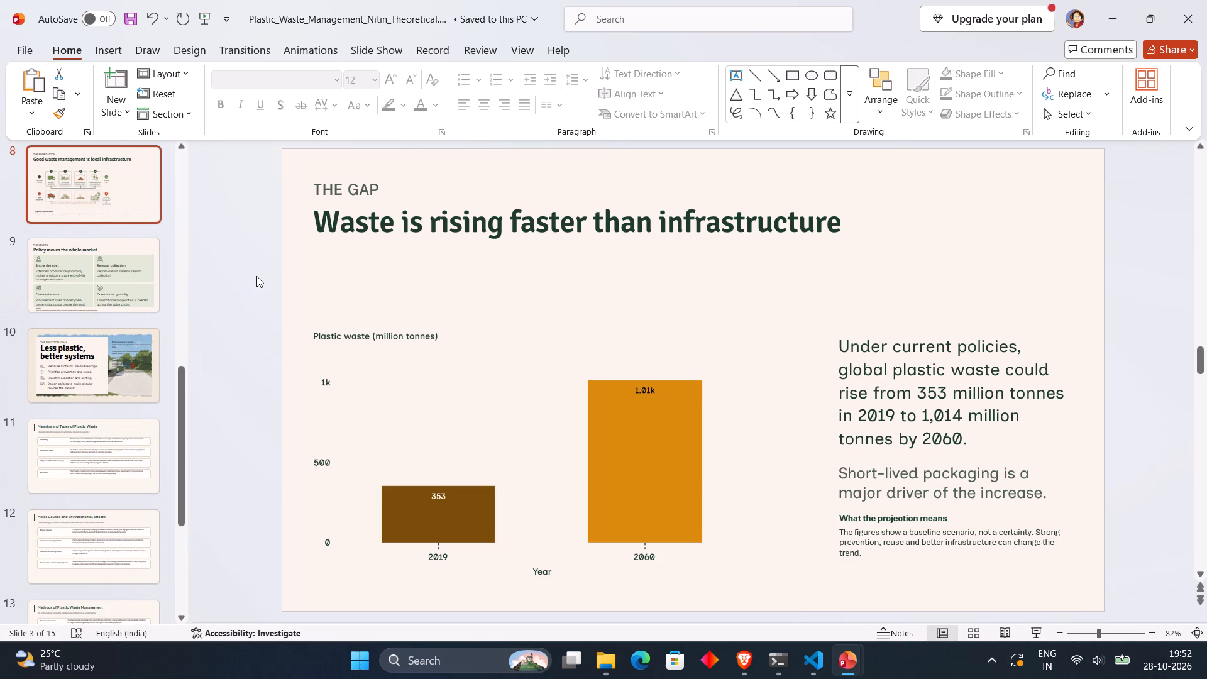
# Save the presentation again after reviewing the slides.
pyautogui.hotkey('ctrl', 's')
pyautogui.hotkey('ctrl', 's')
pyautogui.hotkey('ctrl', 's')
pyautogui.hotkey('ctrl', 's')
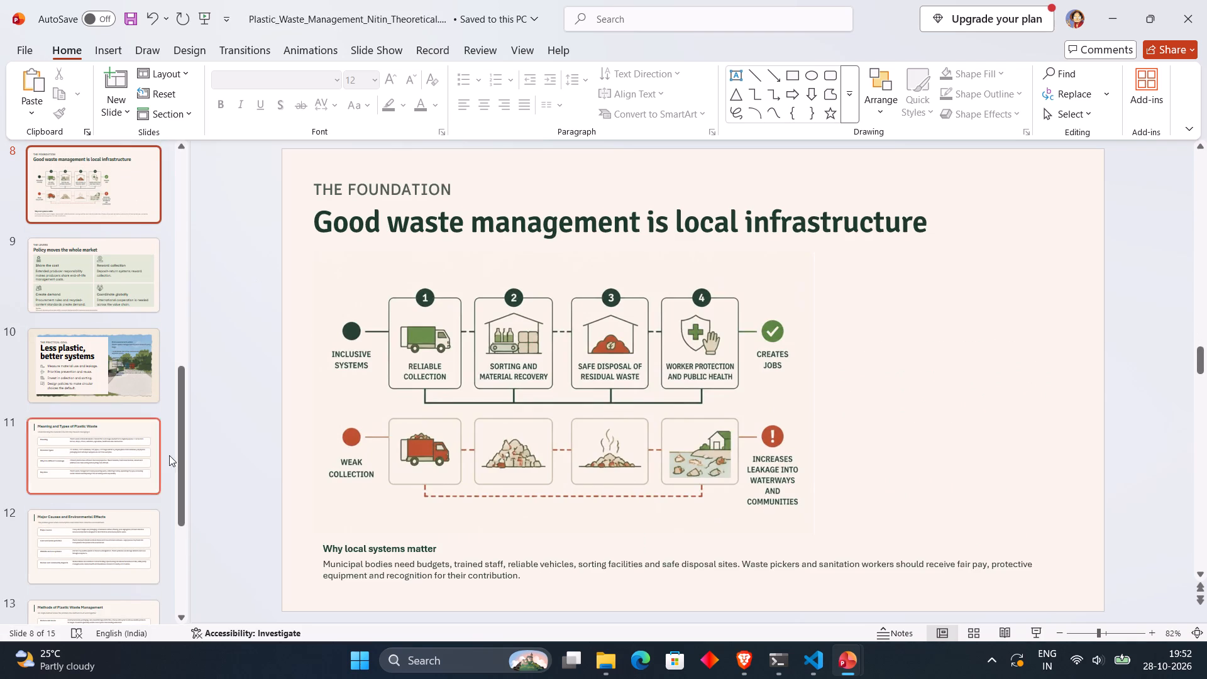
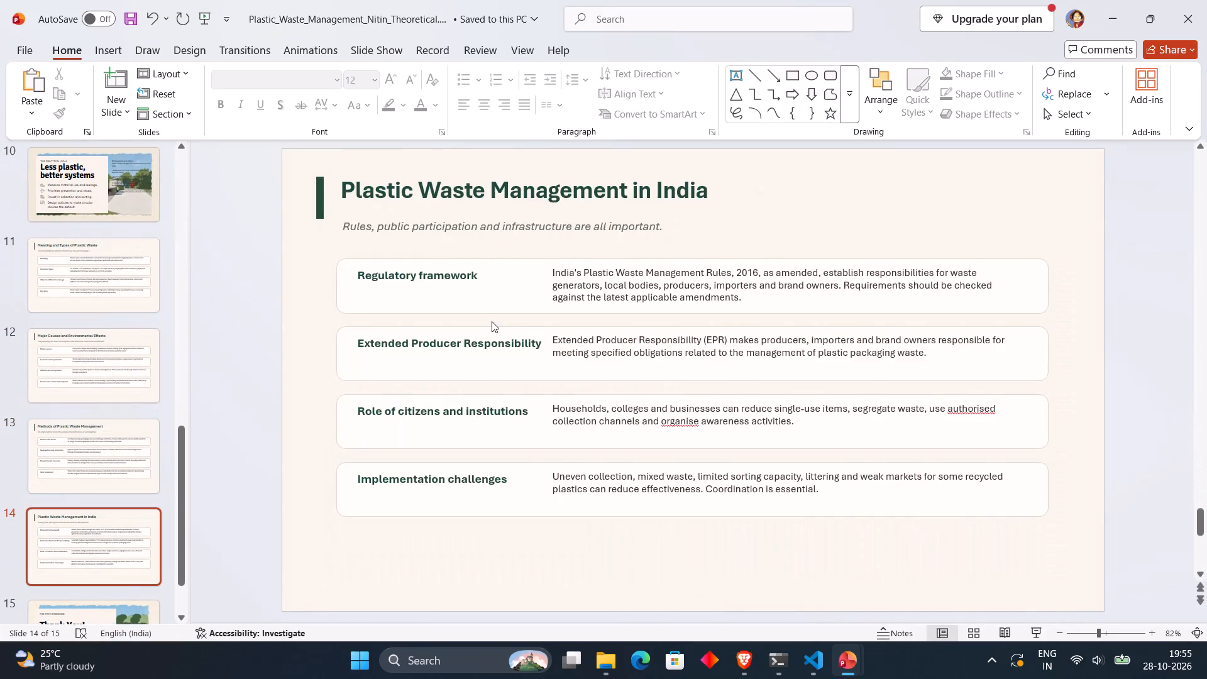
# Review the slides from slide 14 back to the title slide, checking for overlapping text.
pyautogui.scroll(-1, 492, 321)
pyautogui.scroll(3, 492, 321)
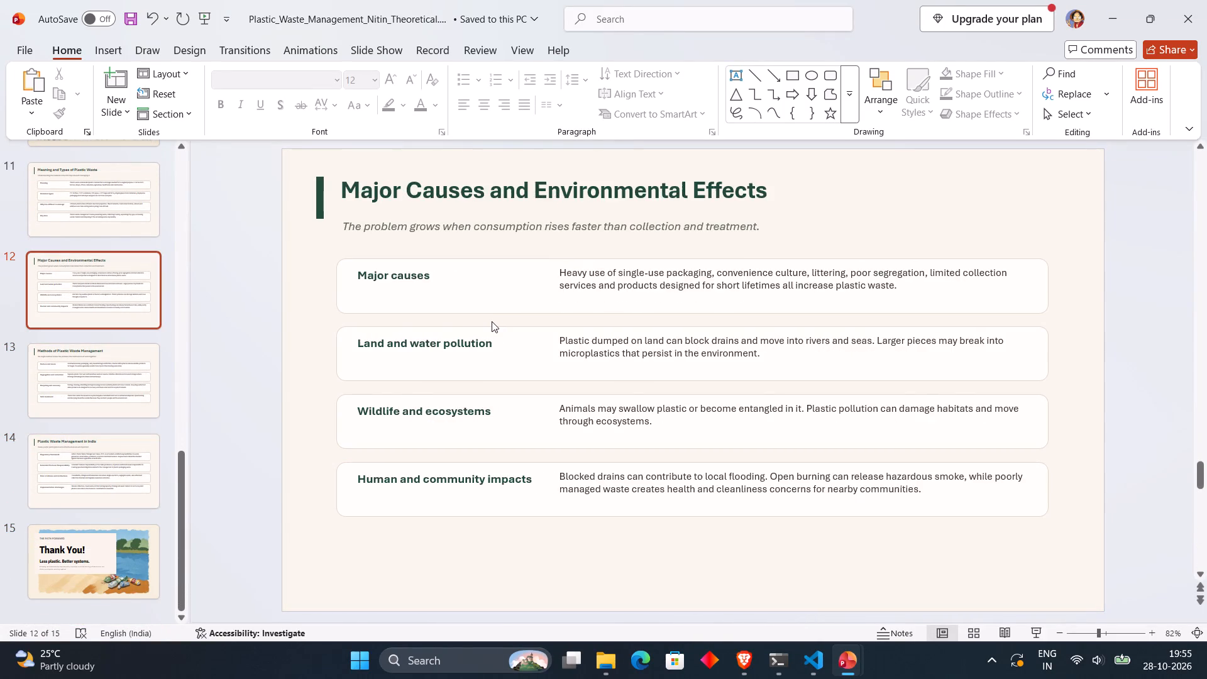
pyautogui.scroll(1, 492, 321)
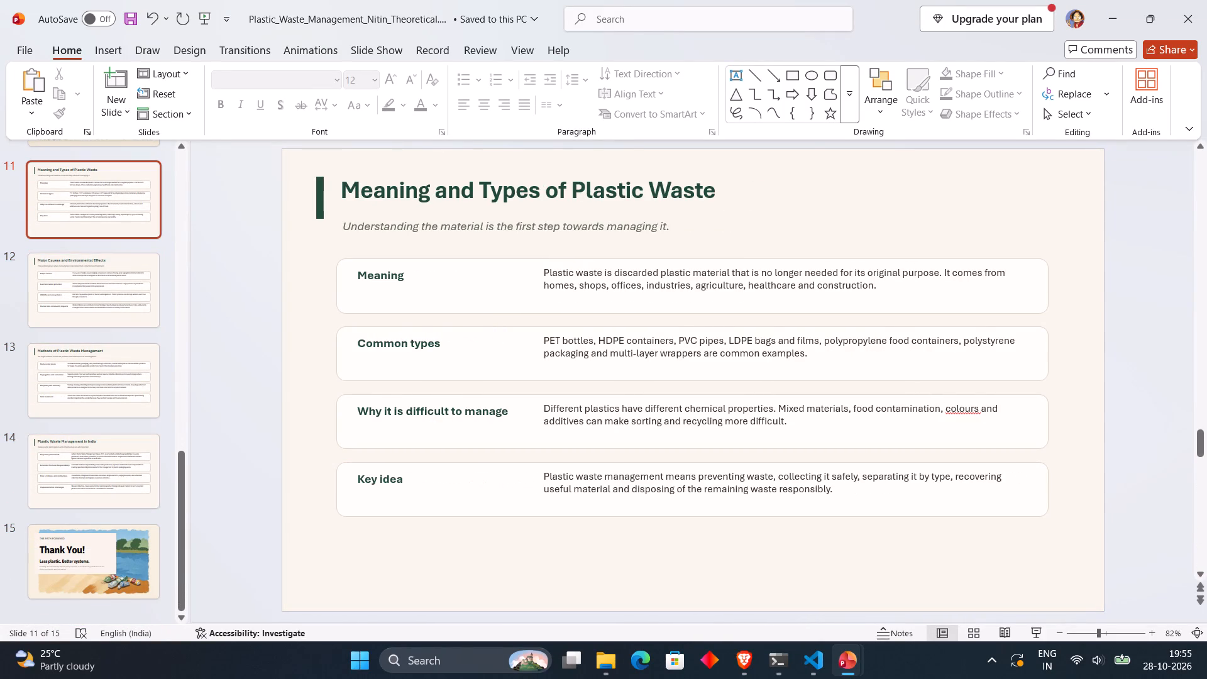
pyautogui.scroll(6, 493, 333)
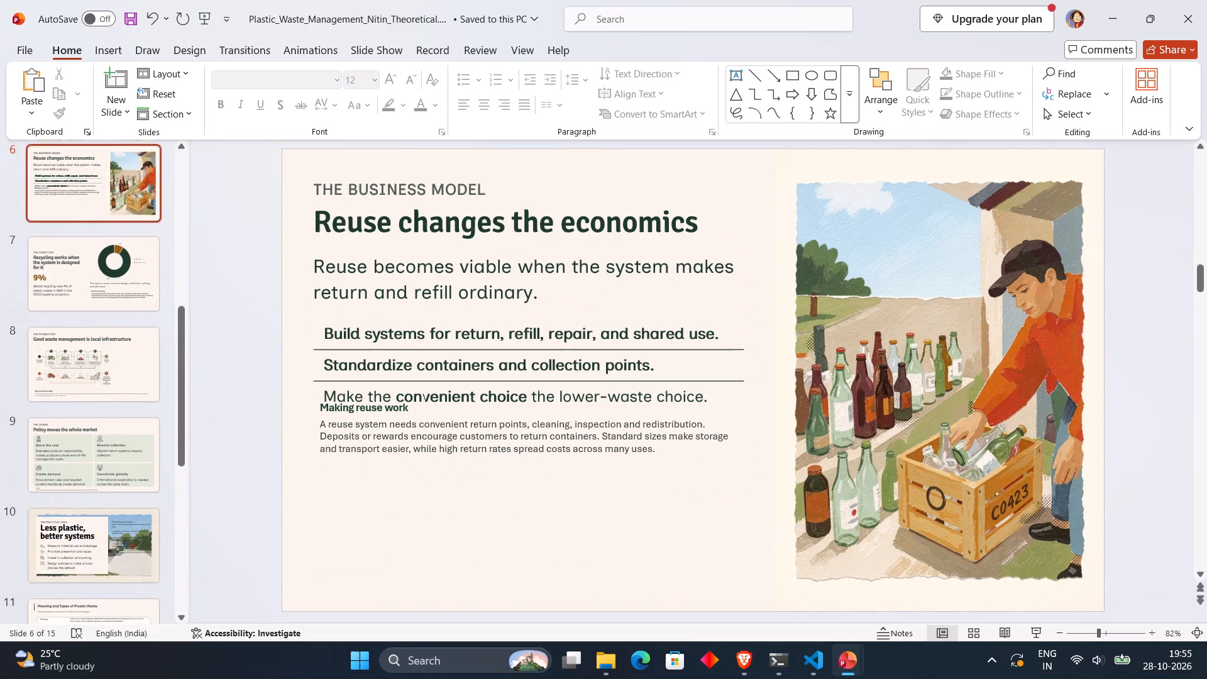
pyautogui.scroll(7, 493, 333)
pyautogui.scroll(-1, 493, 333)
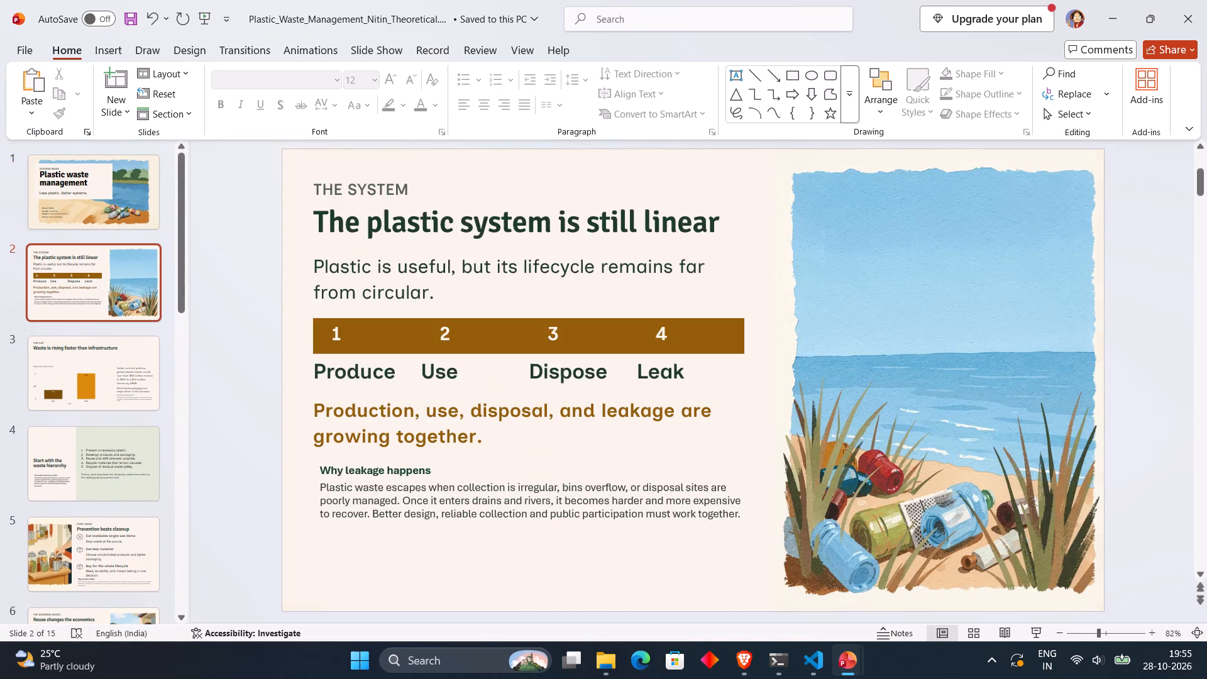
pyautogui.scroll(-1, 493, 333)
pyautogui.scroll(5, 493, 333)
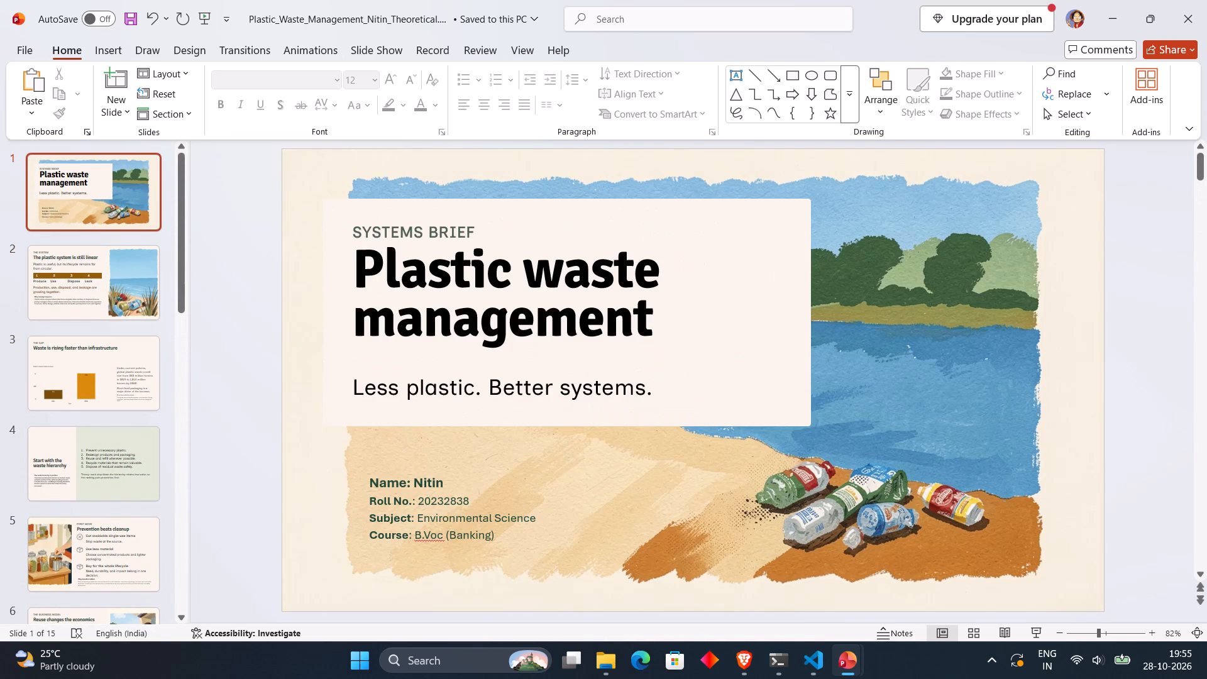
# Move slide 6's "Making reuse work" text box slightly down, clear of the "Make the convenient choice" line.
pyautogui.scroll(-3, 493, 333)
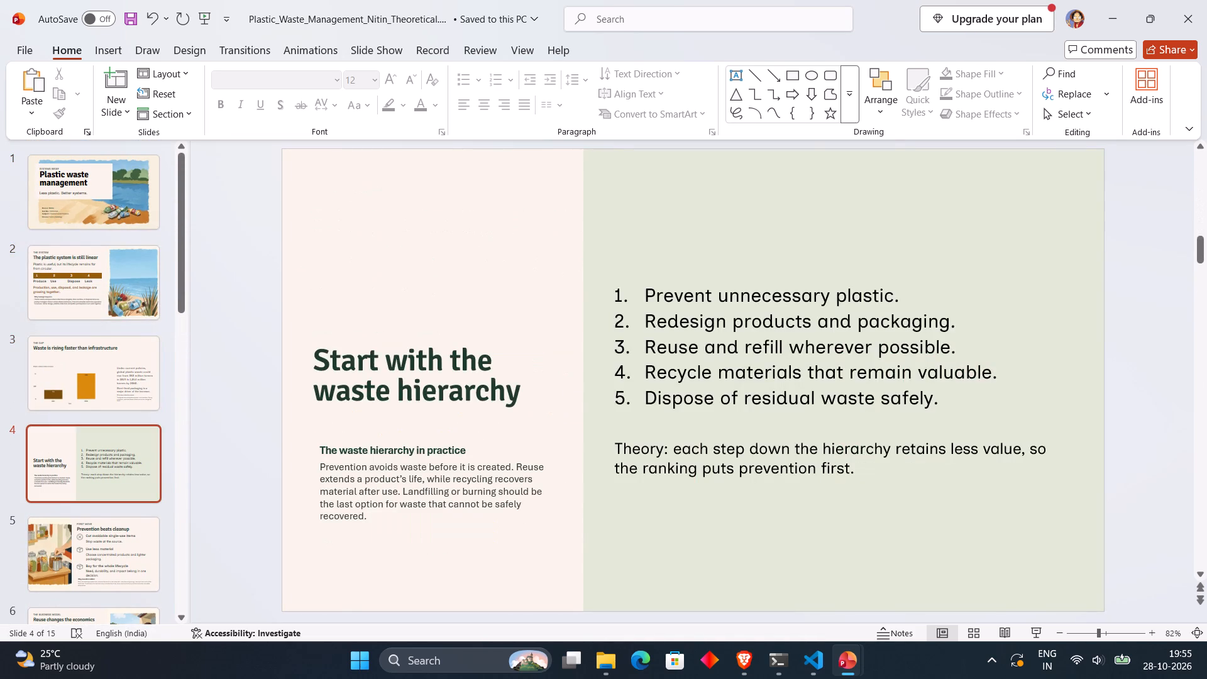
pyautogui.scroll(-3, 493, 333)
pyautogui.scroll(2, 493, 333)
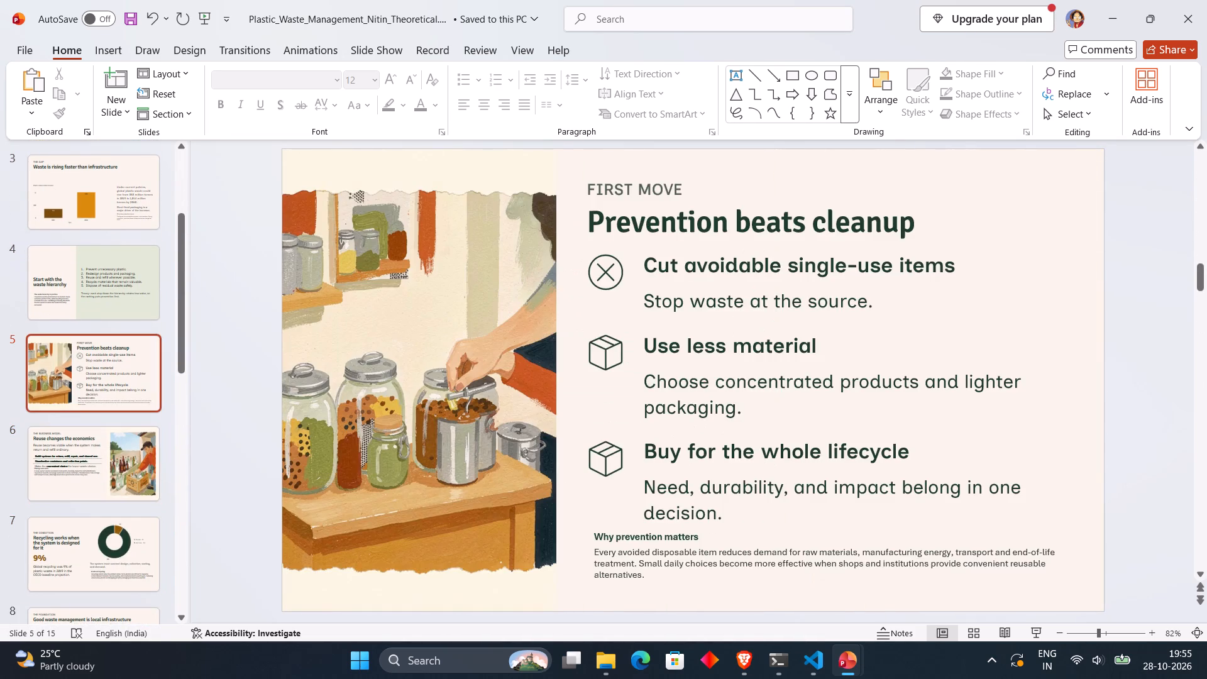
pyautogui.scroll(-1, 493, 332)
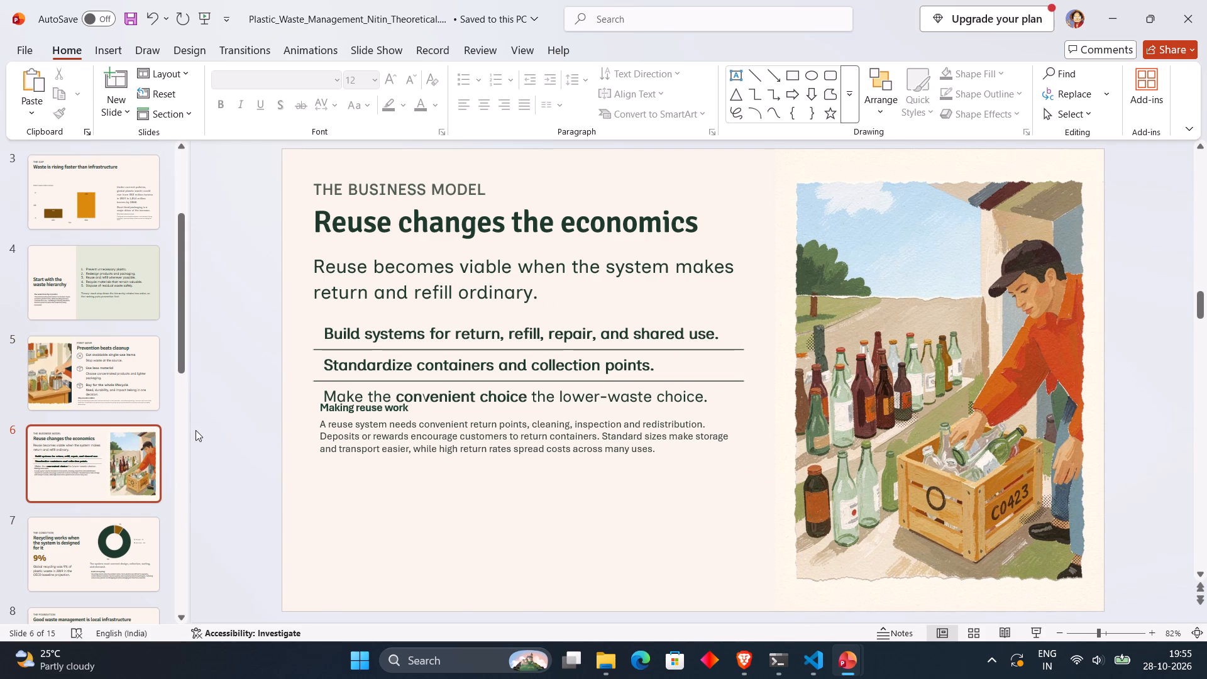
pyautogui.click(322, 405)
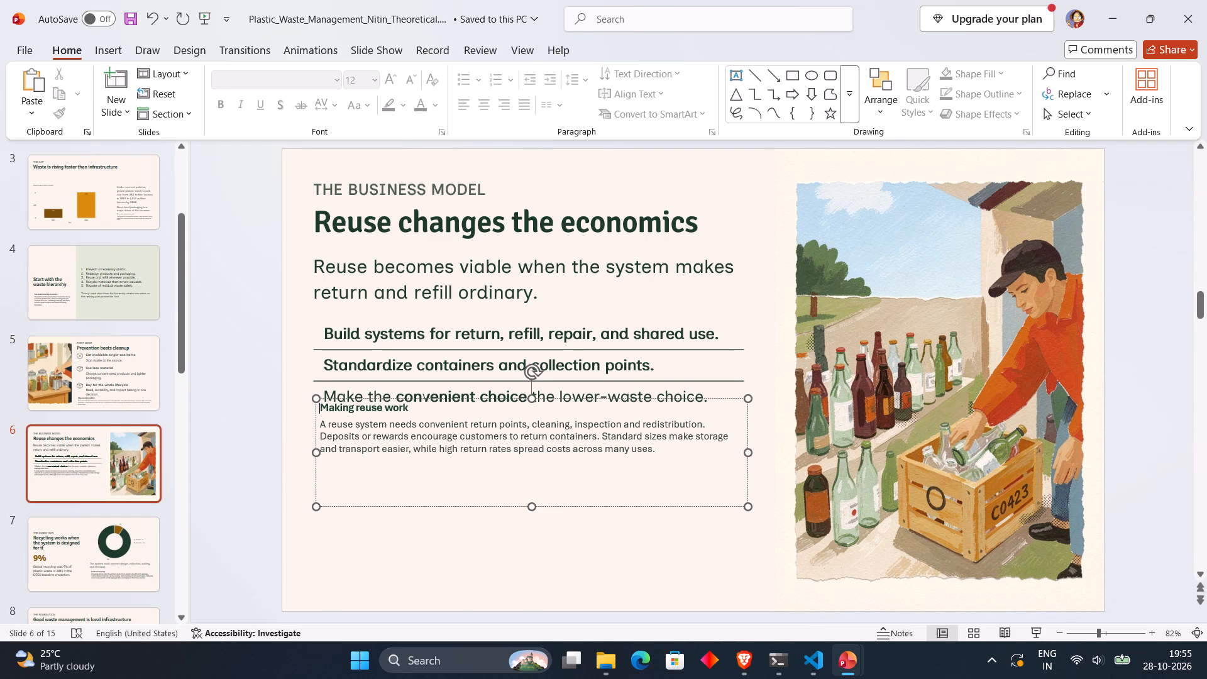
pyautogui.click(531, 394)
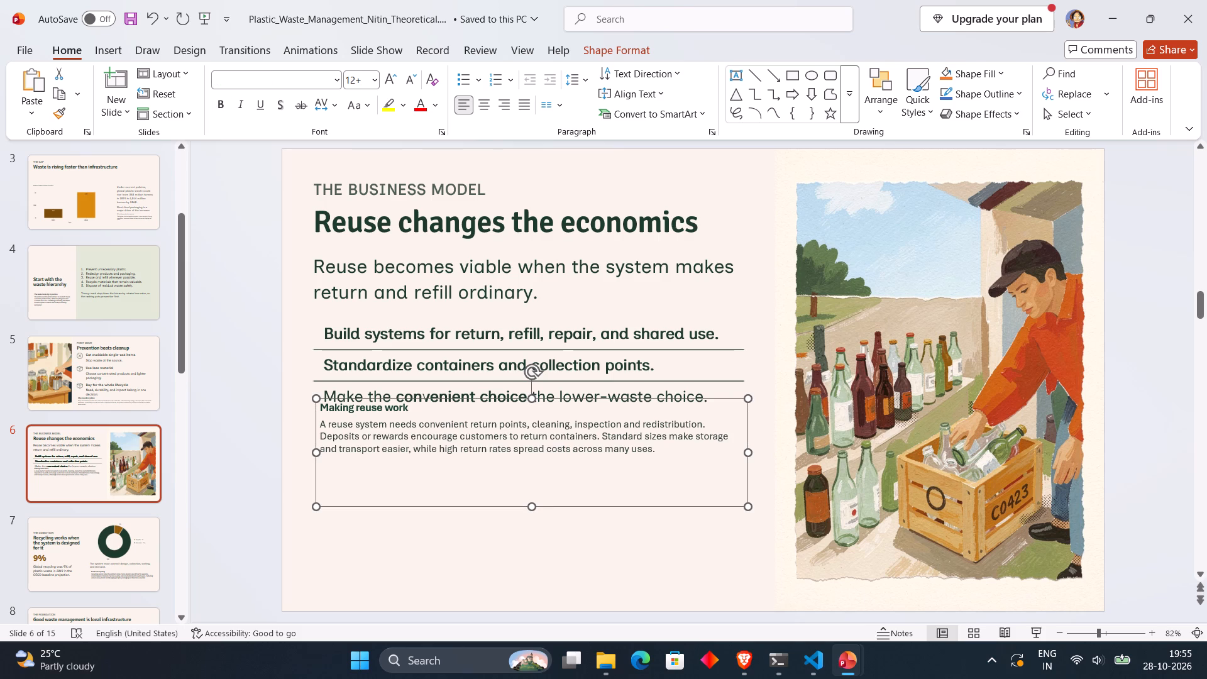
pyautogui.moveTo(538, 398); pyautogui.dragTo(534, 408)
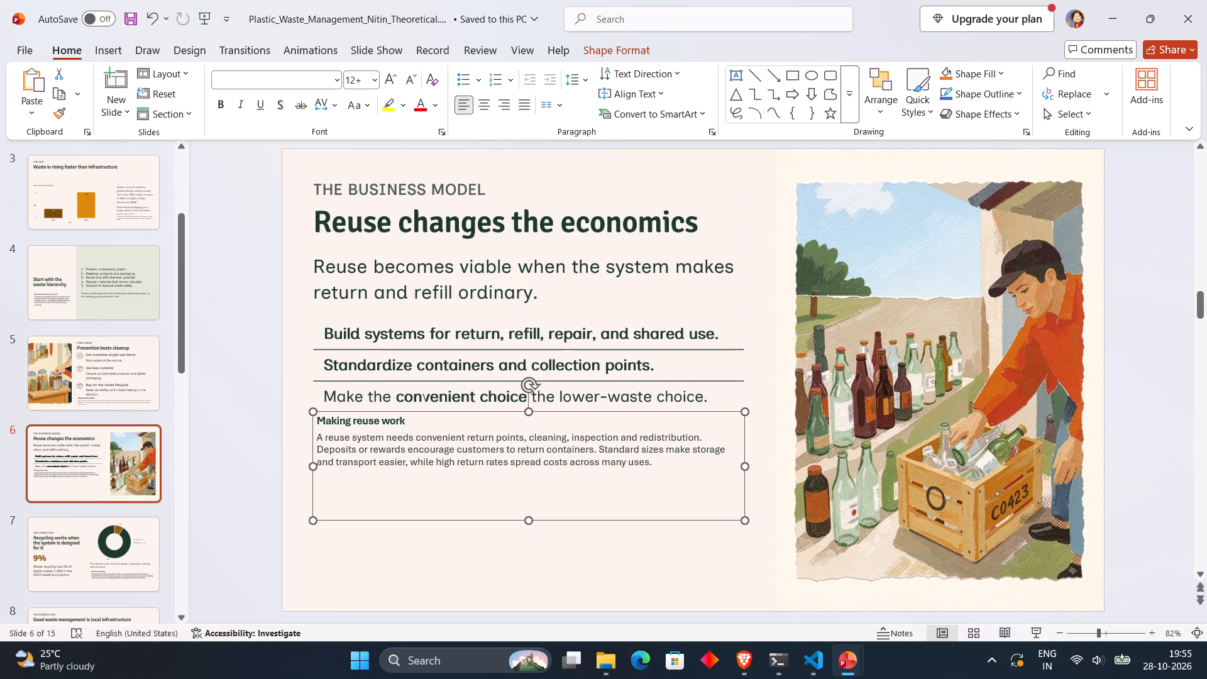
pyautogui.click(268, 321)
# Review slides 7 to 15, checking each layout for overlapping text.
pyautogui.scroll(-1, 206, 360)
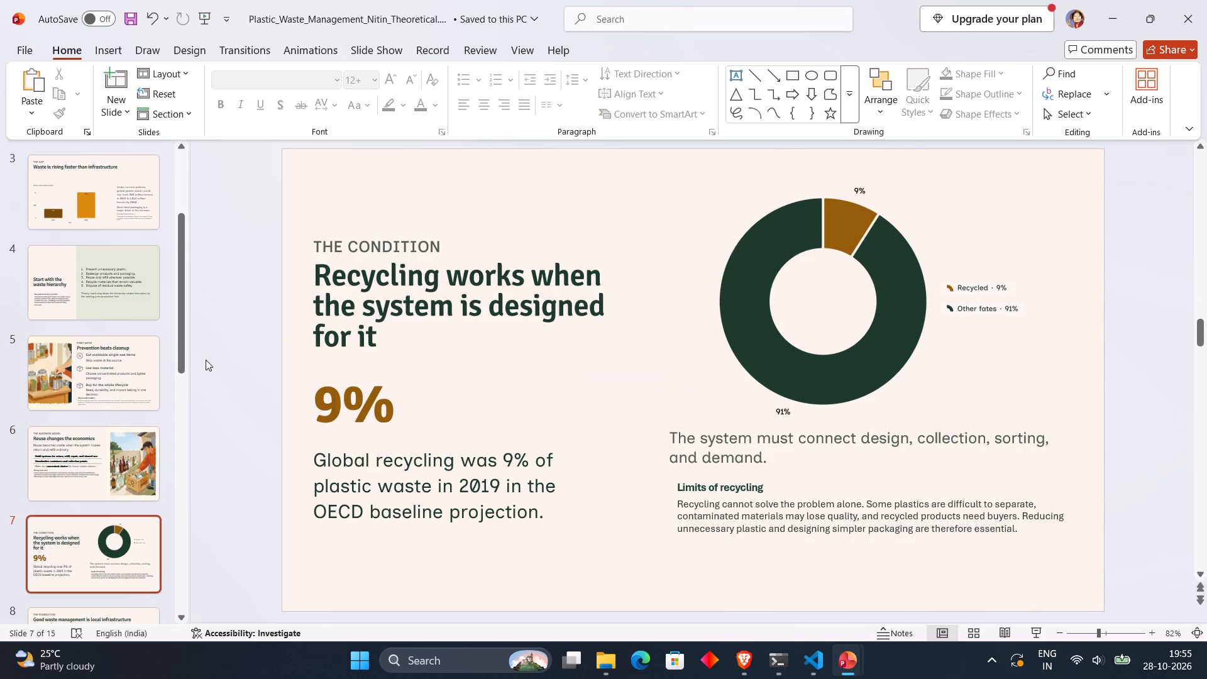
pyautogui.scroll(-2, 206, 360)
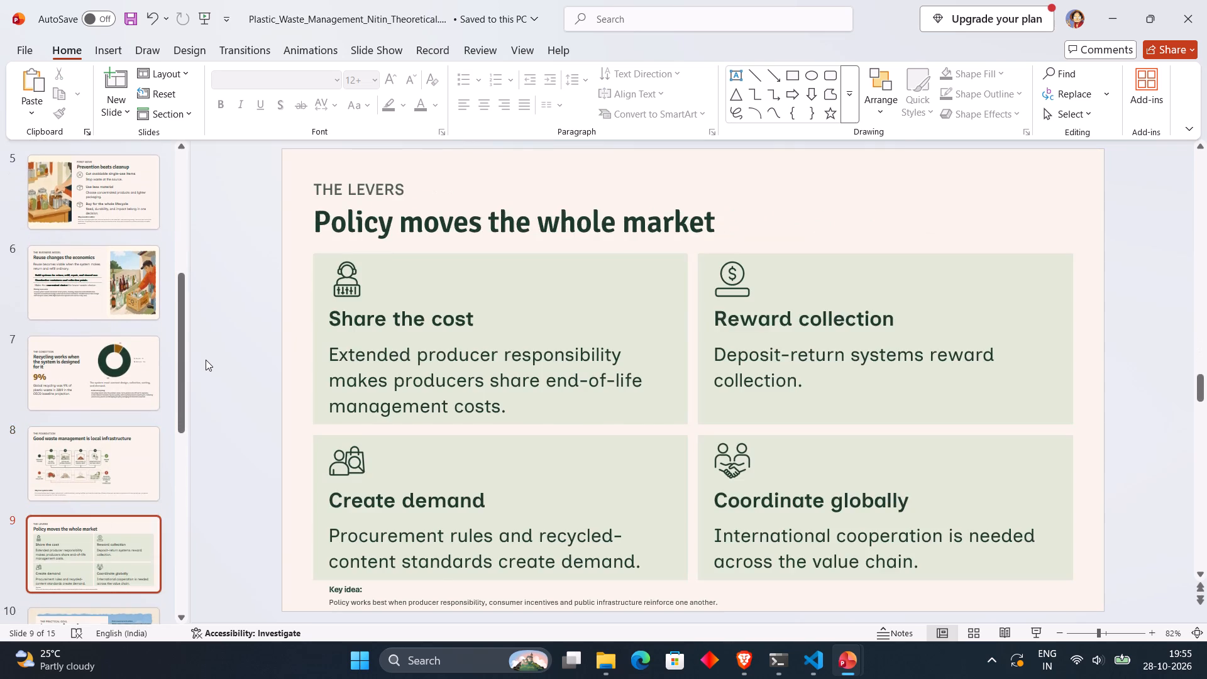
pyautogui.scroll(-1, 206, 360)
pyautogui.scroll(1, 206, 360)
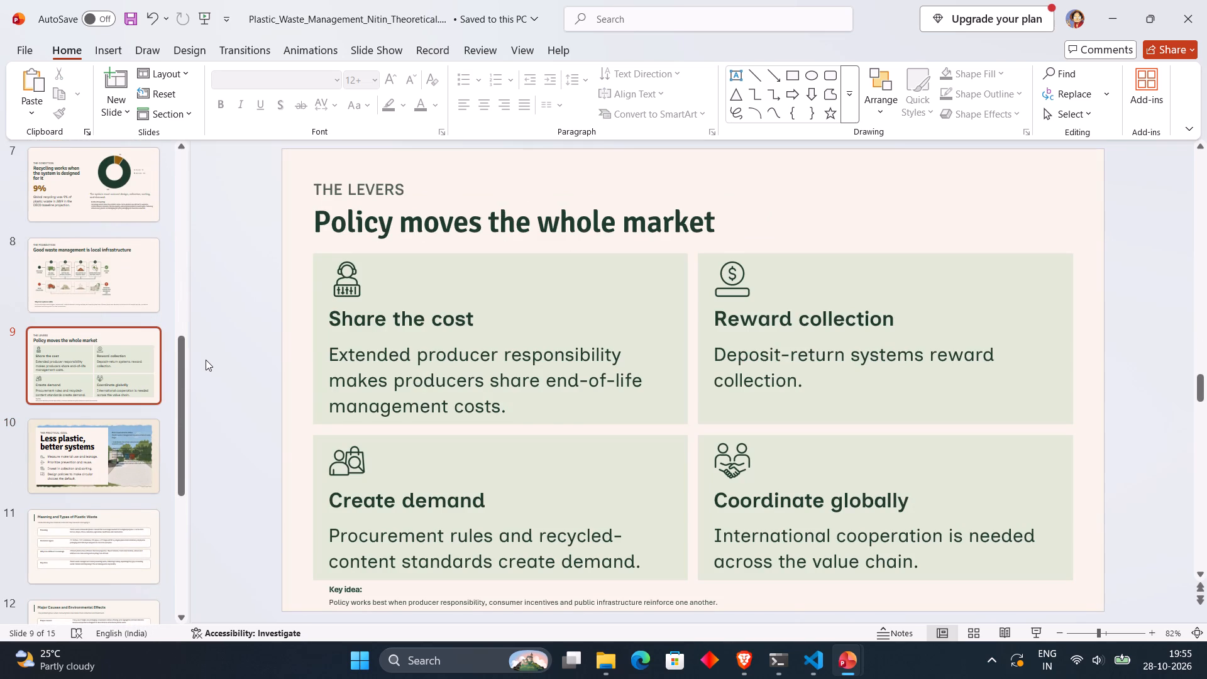
pyautogui.scroll(-4, 206, 360)
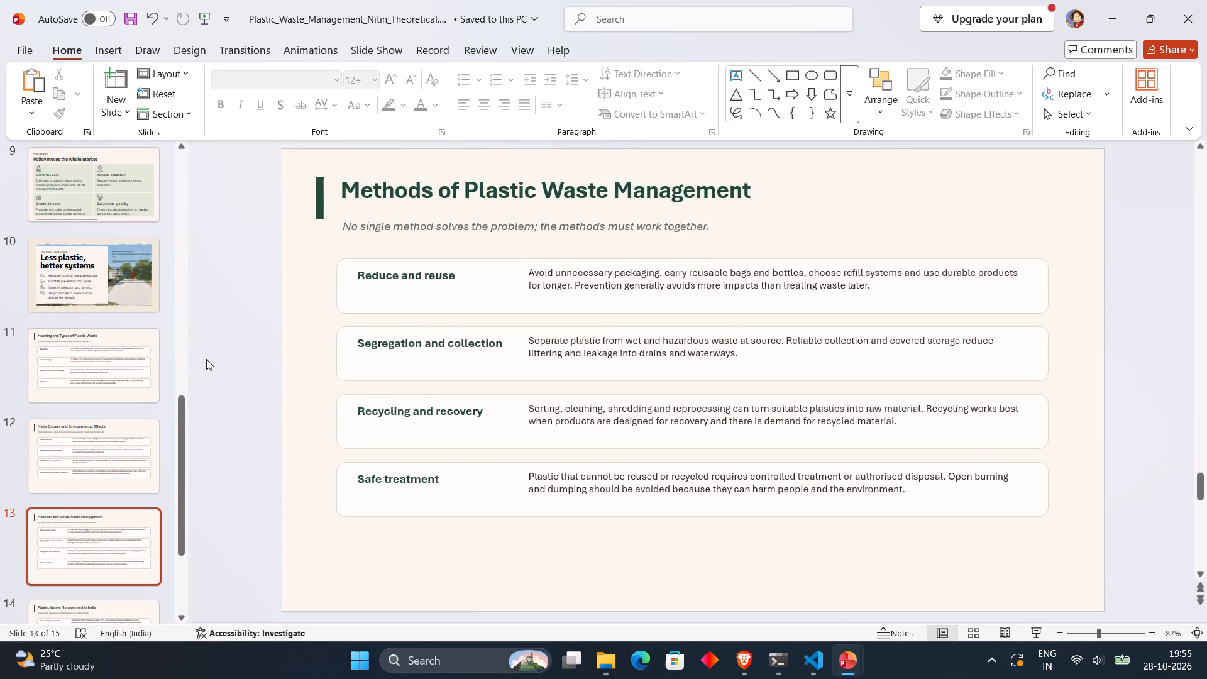
pyautogui.scroll(-4, 206, 359)
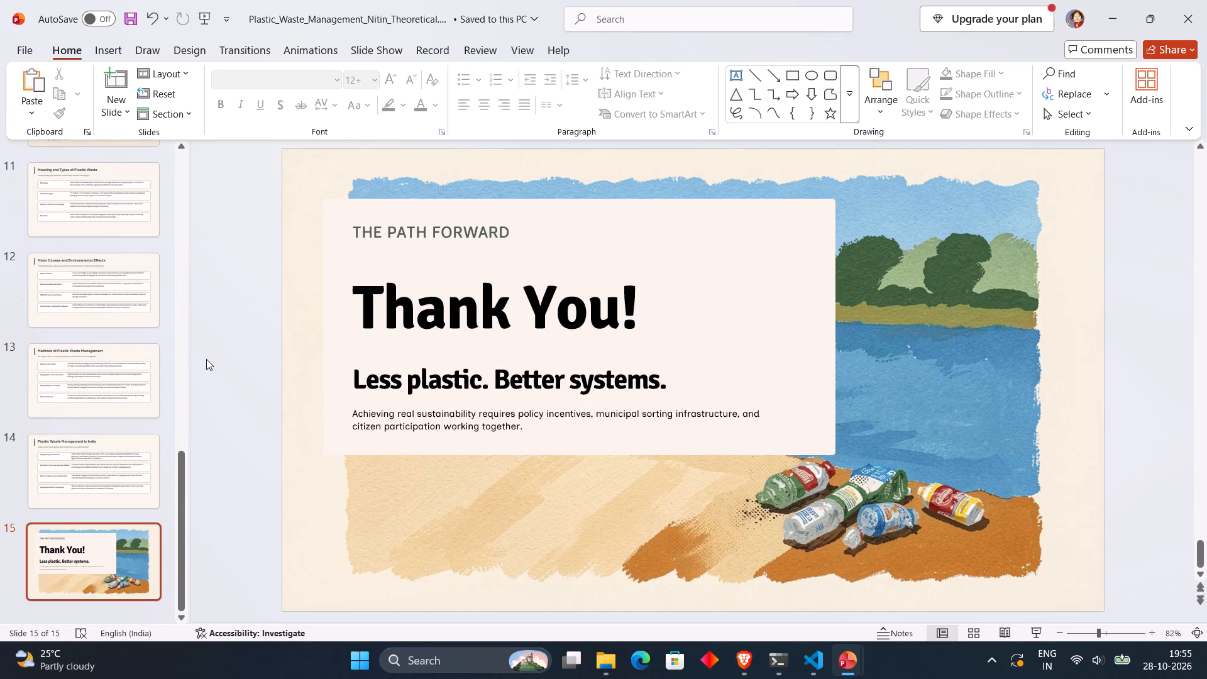
# Review the deck backwards from the closing "Thank You!" slide to the title slide, checking layout and readability.
pyautogui.scroll(1, 206, 359)
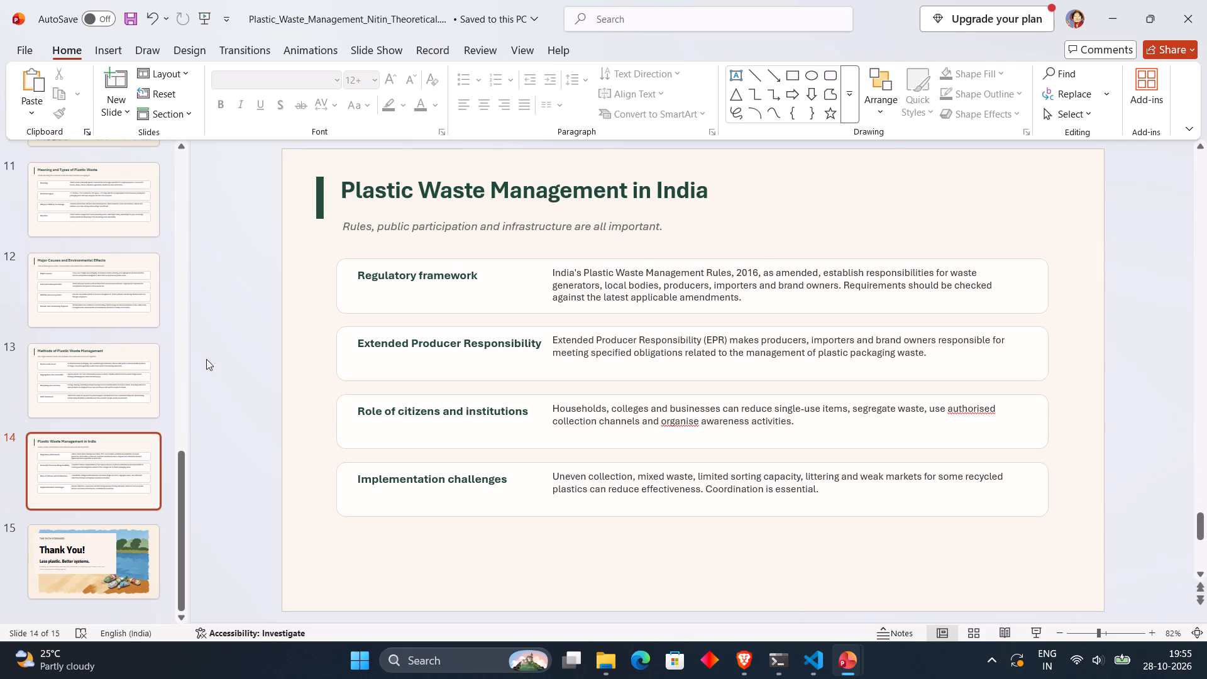
pyautogui.scroll(2, 206, 359)
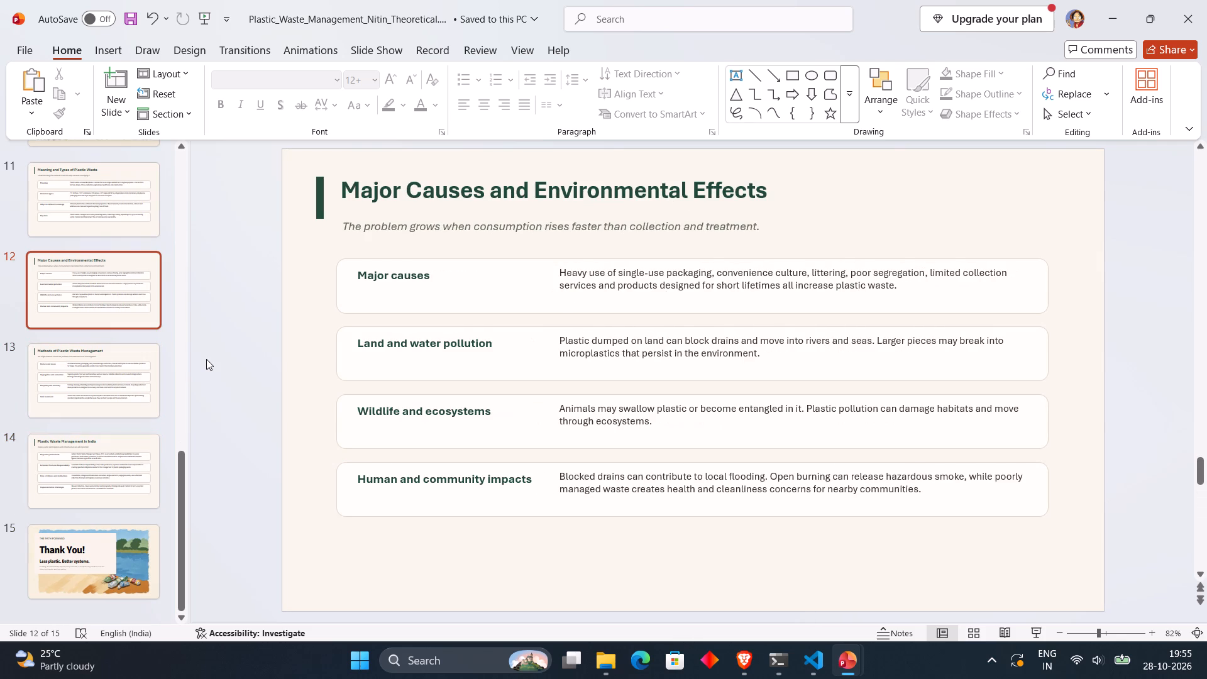
pyautogui.scroll(2, 206, 359)
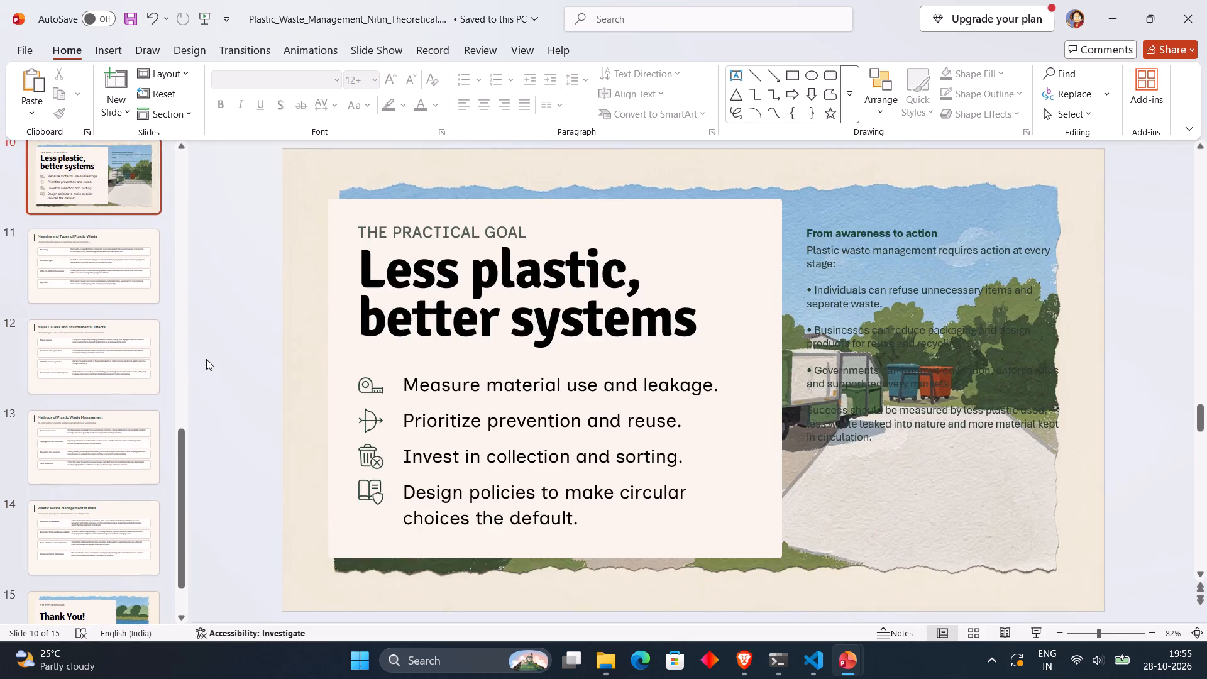
pyautogui.scroll(8, 206, 359)
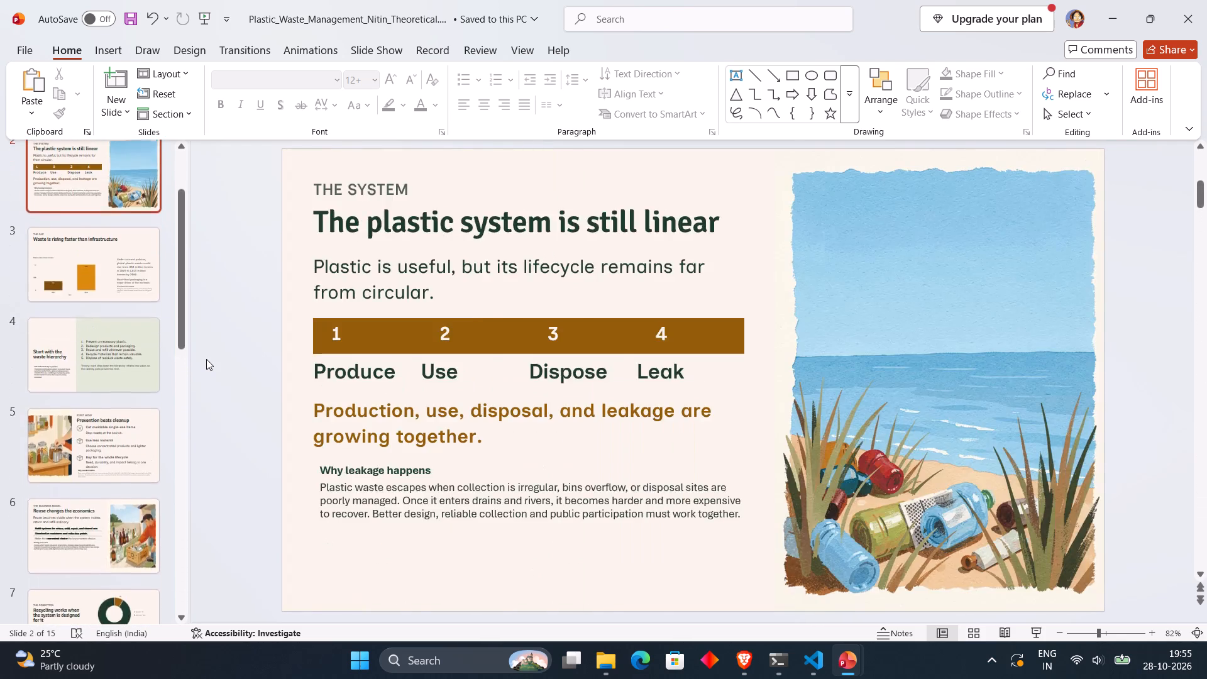
pyautogui.scroll(6, 206, 359)
# Recheck the deck forward from the title slide through slide 13, examining the text over slide 10's picture for legibility.
pyautogui.scroll(-4, 206, 359)
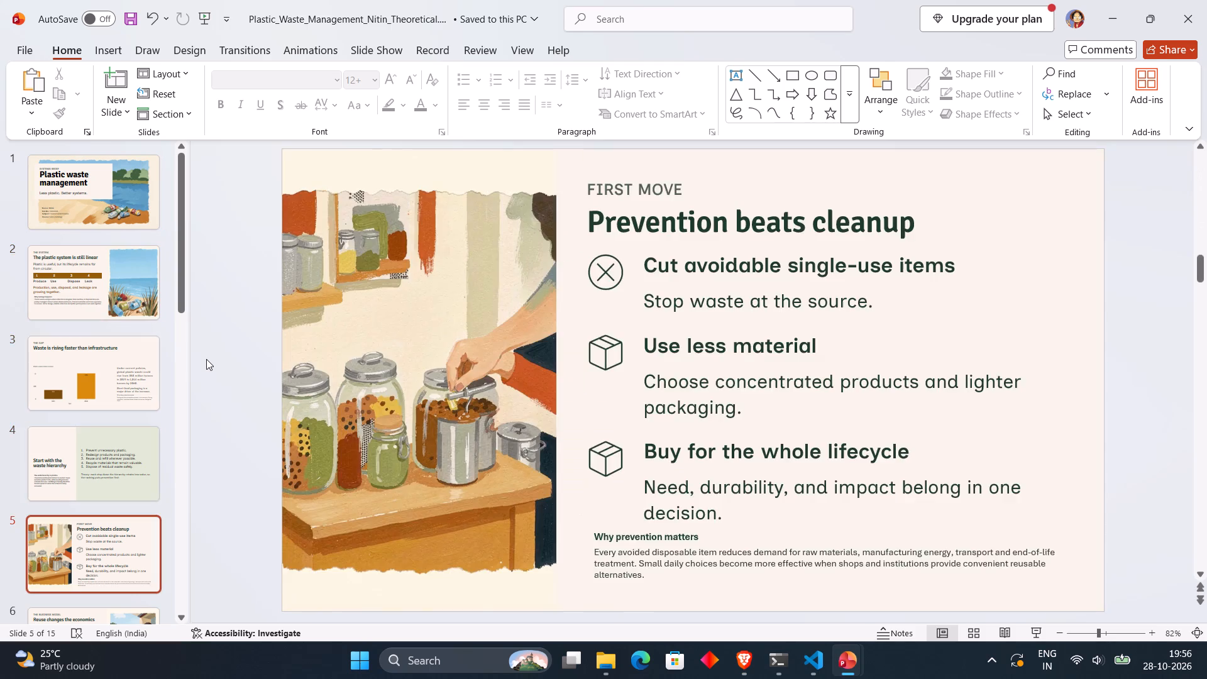
pyautogui.scroll(-9, 206, 359)
pyautogui.scroll(2, 206, 359)
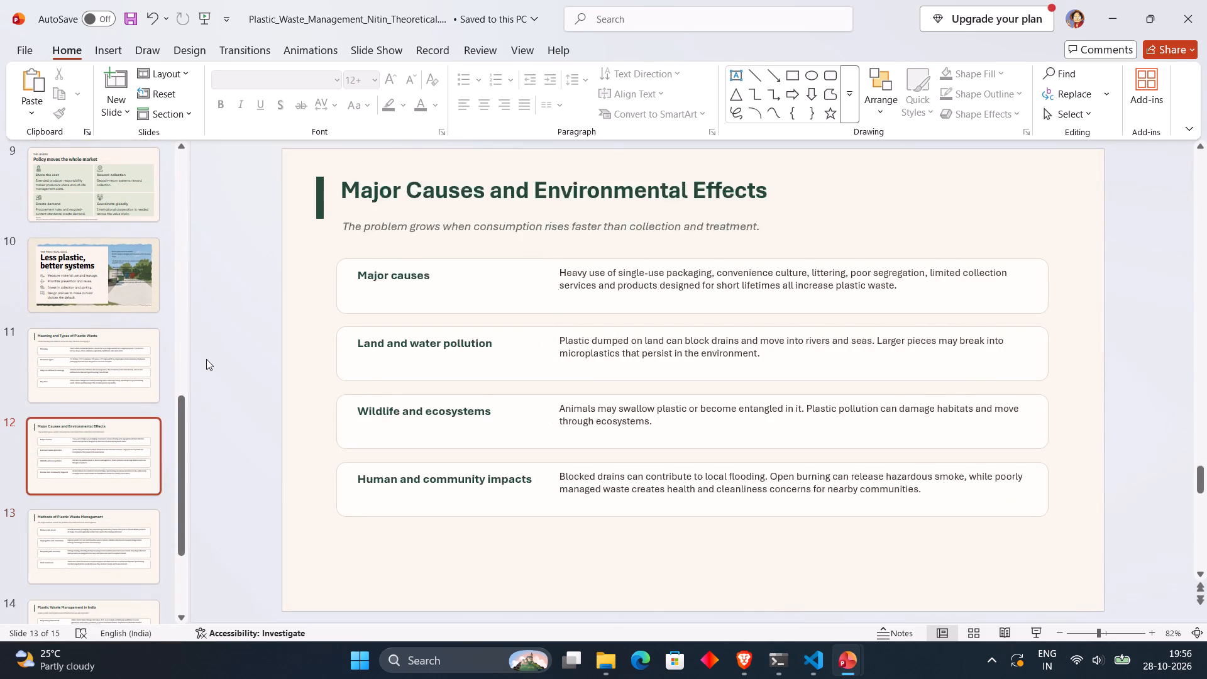
pyautogui.scroll(1, 206, 359)
pyautogui.scroll(-4, 206, 359)
pyautogui.scroll(5, 206, 359)
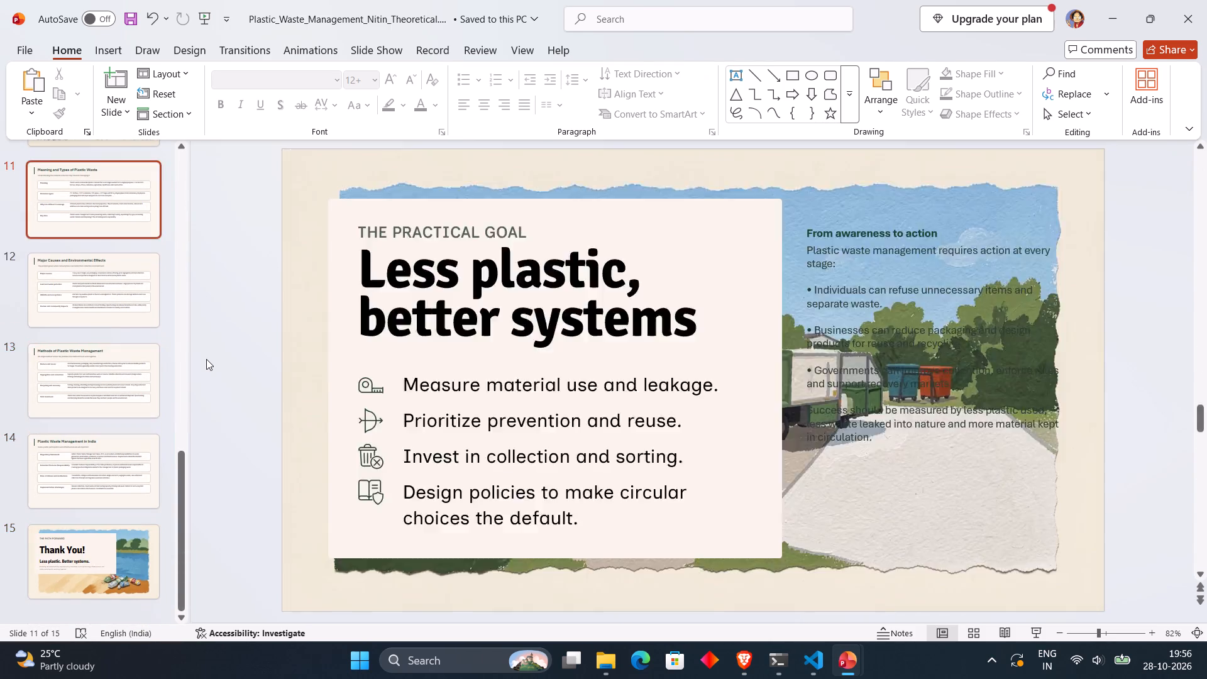
pyautogui.scroll(1, 206, 359)
pyautogui.scroll(-6, 206, 359)
pyautogui.scroll(2, 206, 359)
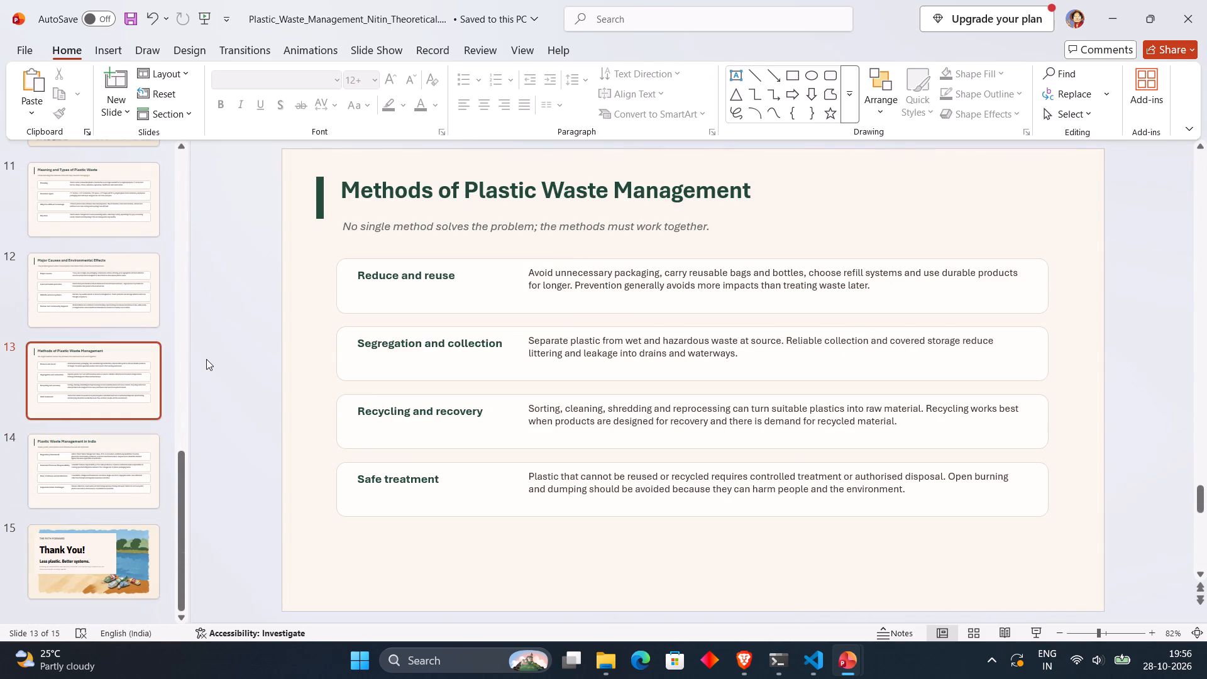
pyautogui.scroll(1, 206, 359)
pyautogui.scroll(-5, 206, 359)
pyautogui.scroll(6, 206, 359)
pyautogui.scroll(-1, 206, 359)
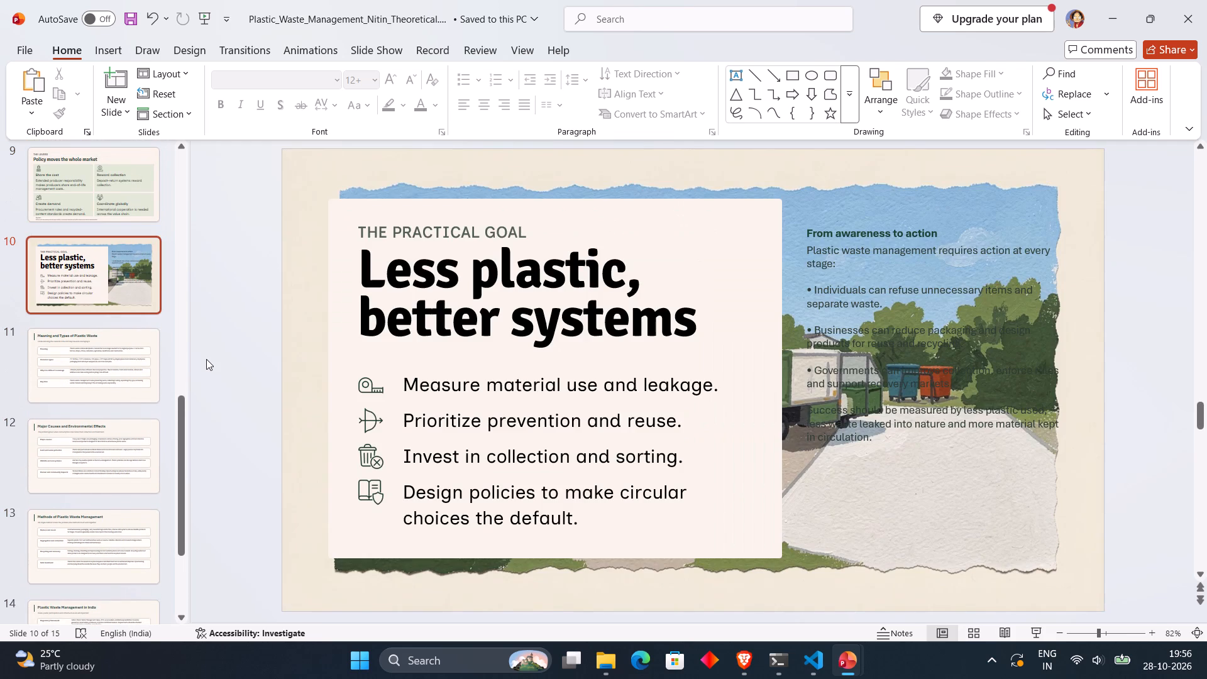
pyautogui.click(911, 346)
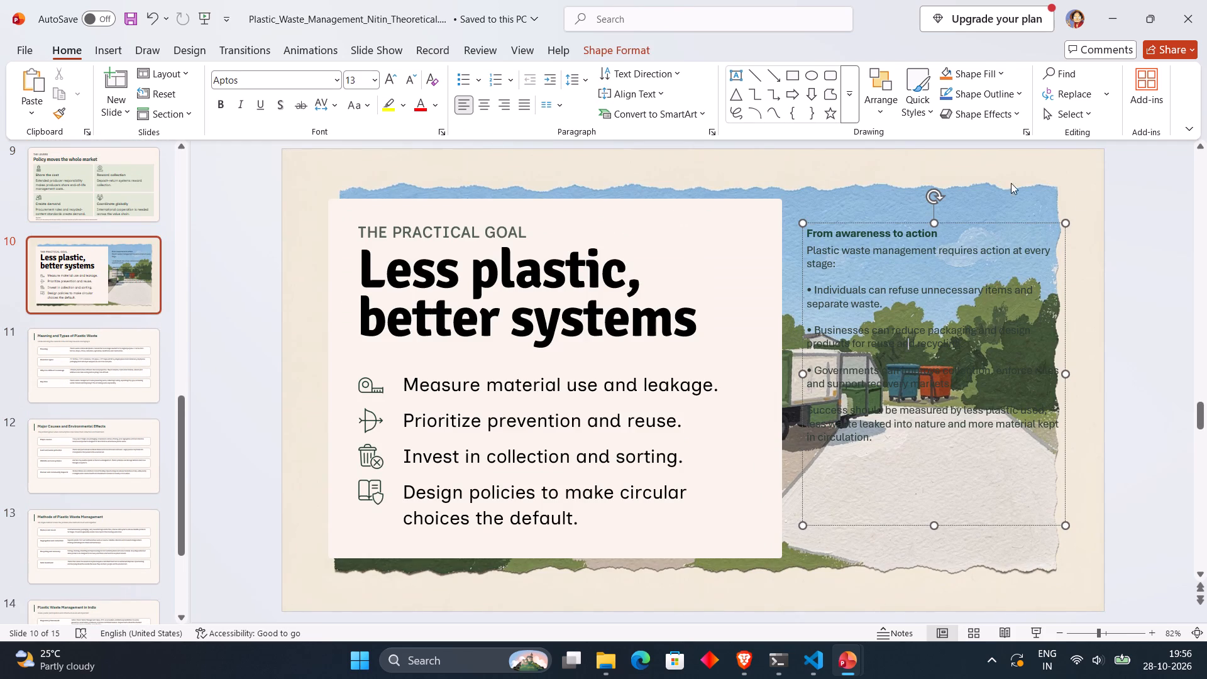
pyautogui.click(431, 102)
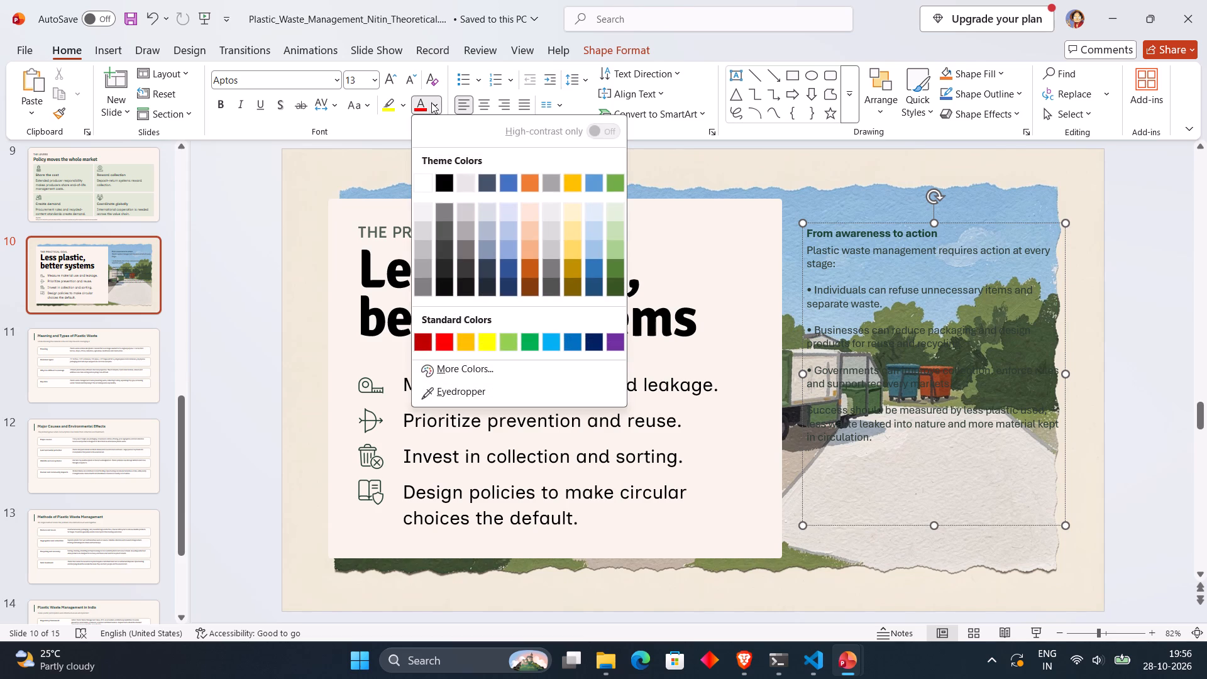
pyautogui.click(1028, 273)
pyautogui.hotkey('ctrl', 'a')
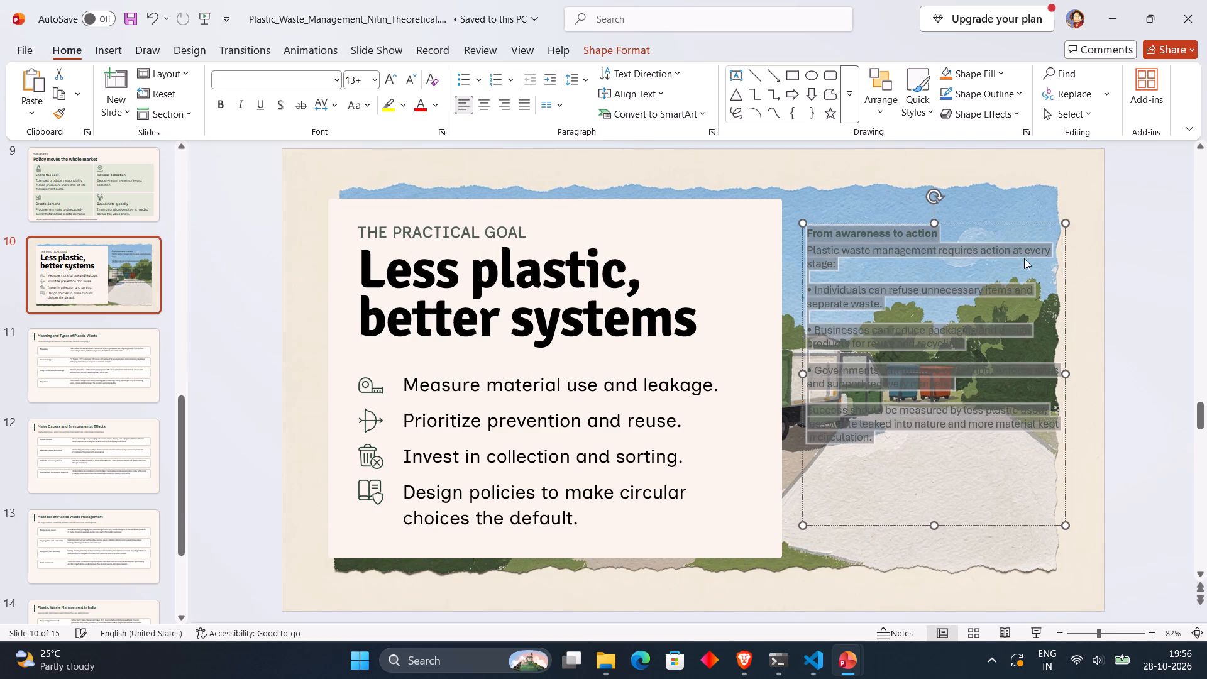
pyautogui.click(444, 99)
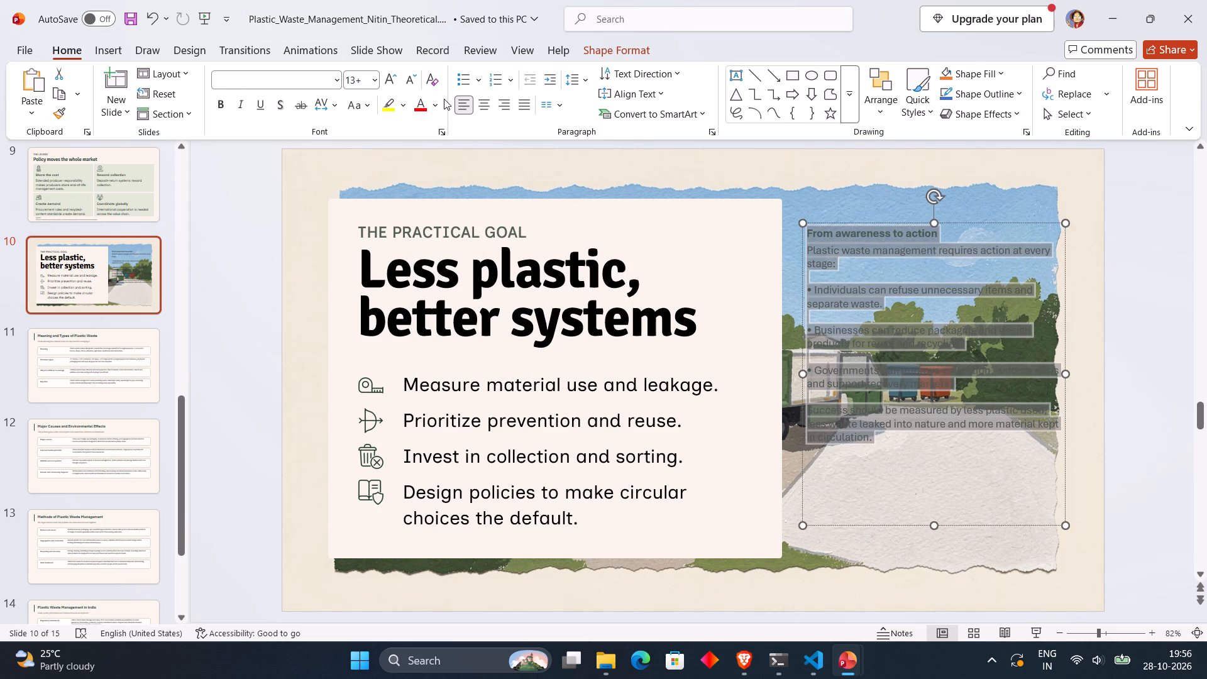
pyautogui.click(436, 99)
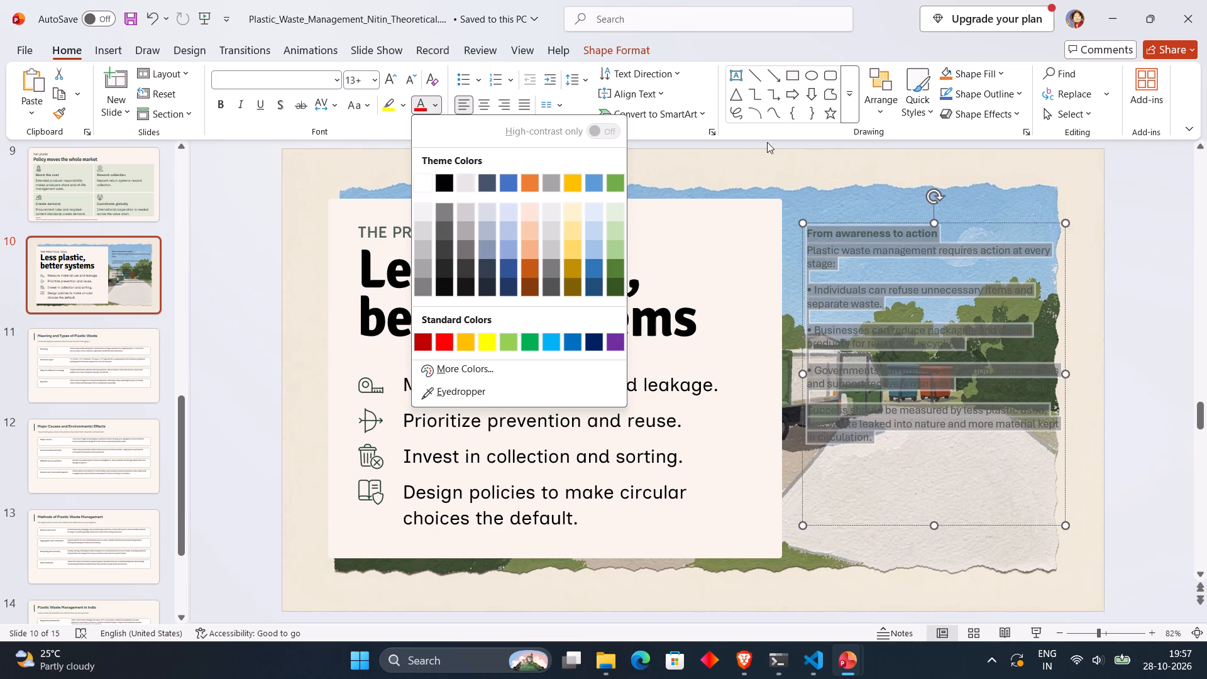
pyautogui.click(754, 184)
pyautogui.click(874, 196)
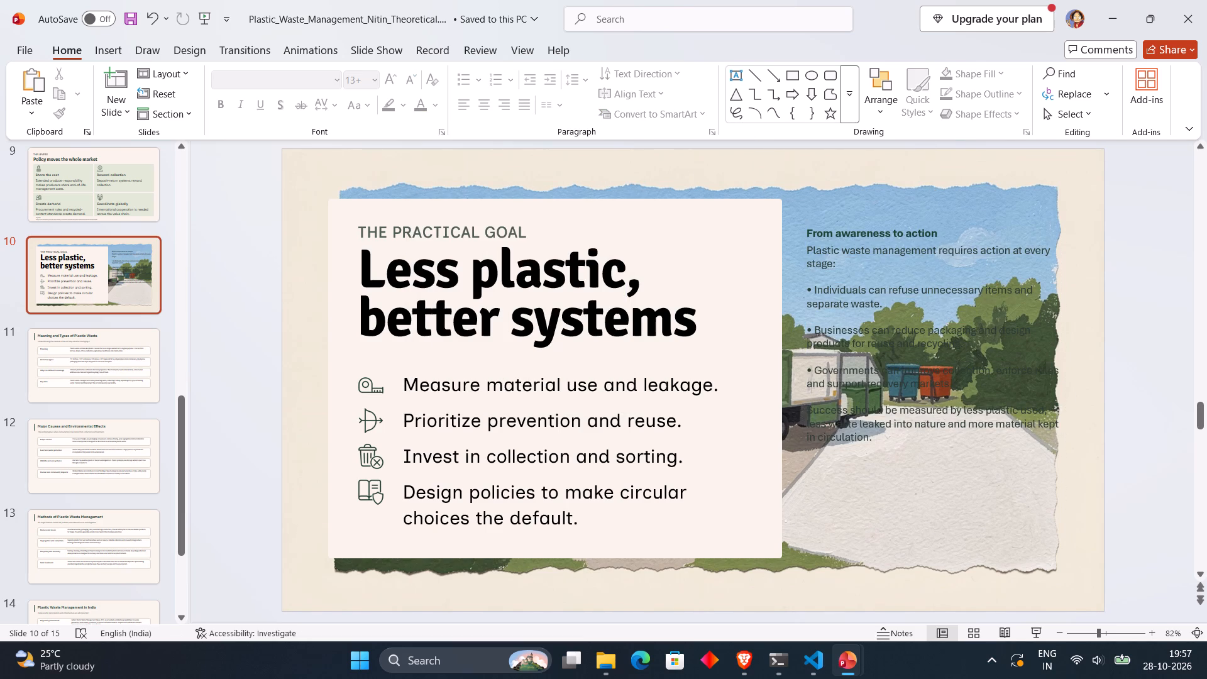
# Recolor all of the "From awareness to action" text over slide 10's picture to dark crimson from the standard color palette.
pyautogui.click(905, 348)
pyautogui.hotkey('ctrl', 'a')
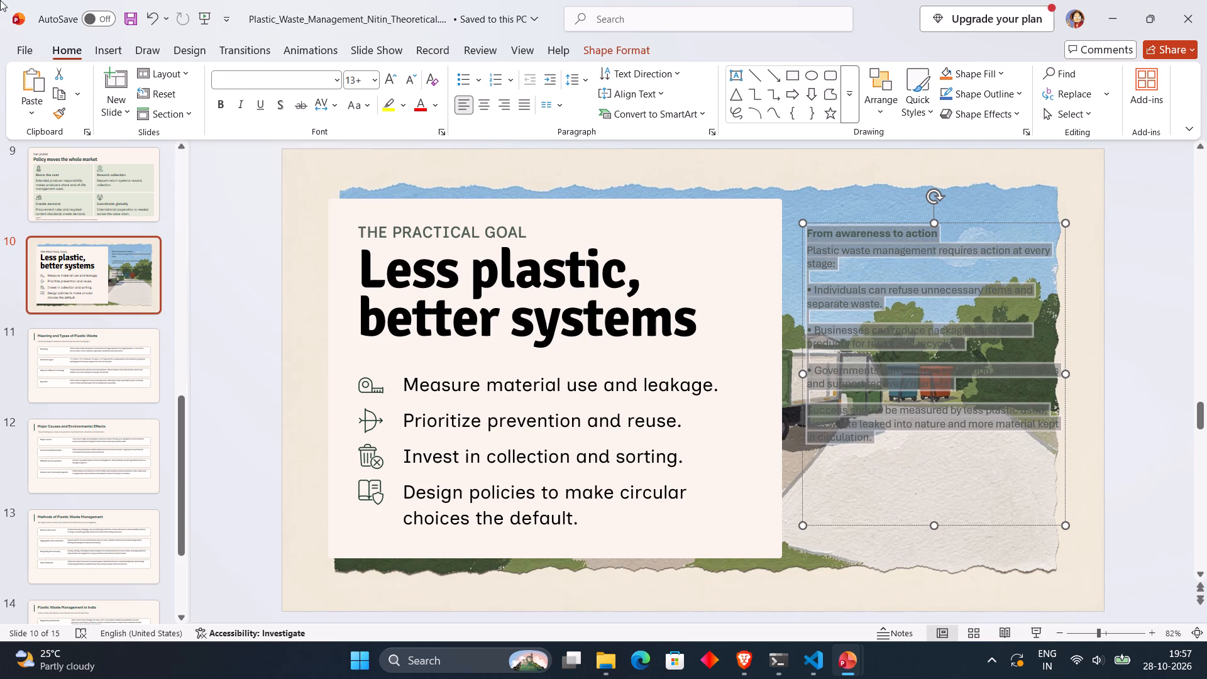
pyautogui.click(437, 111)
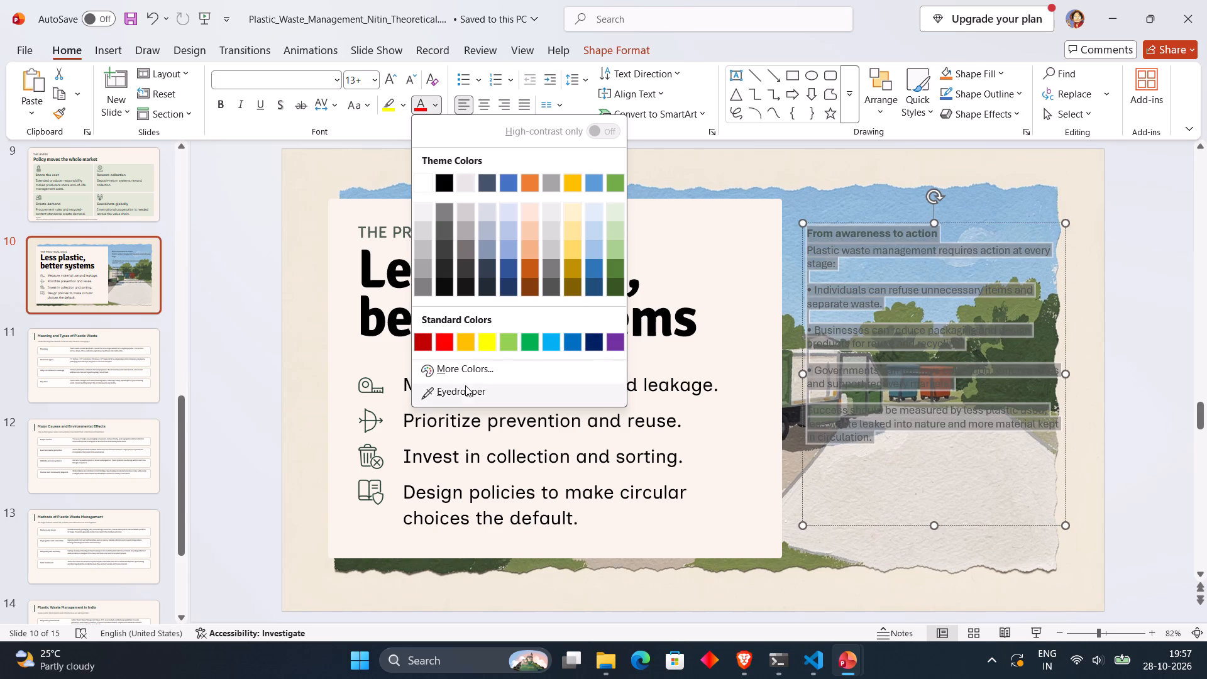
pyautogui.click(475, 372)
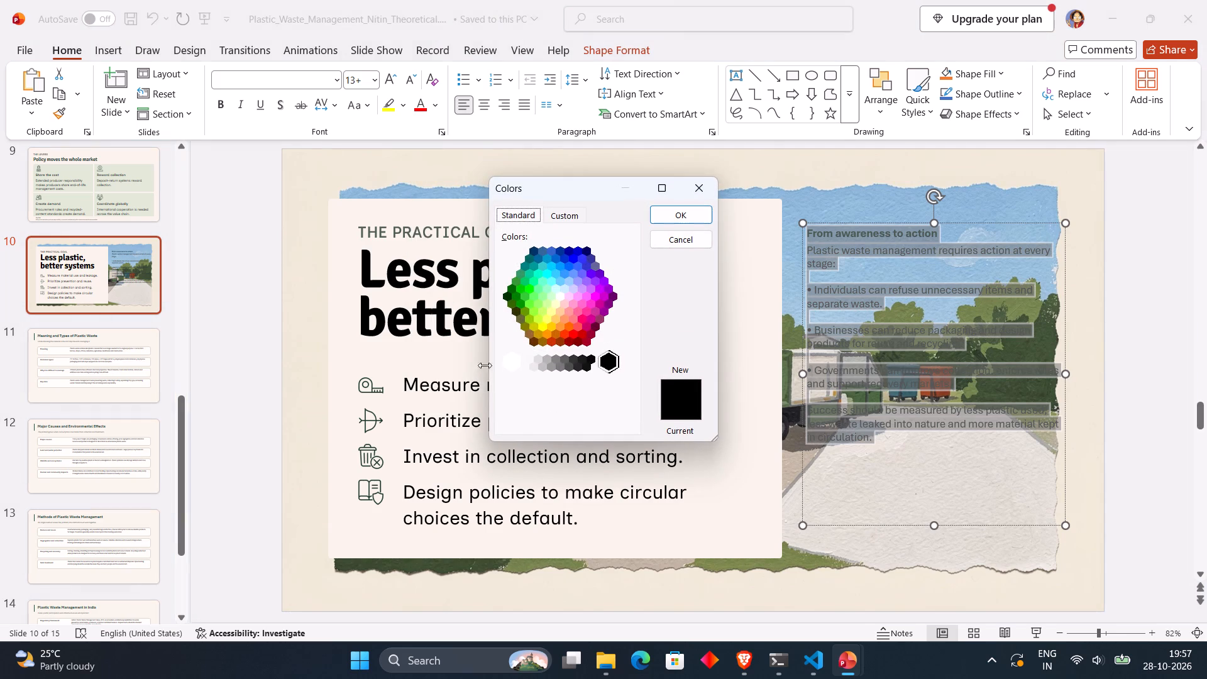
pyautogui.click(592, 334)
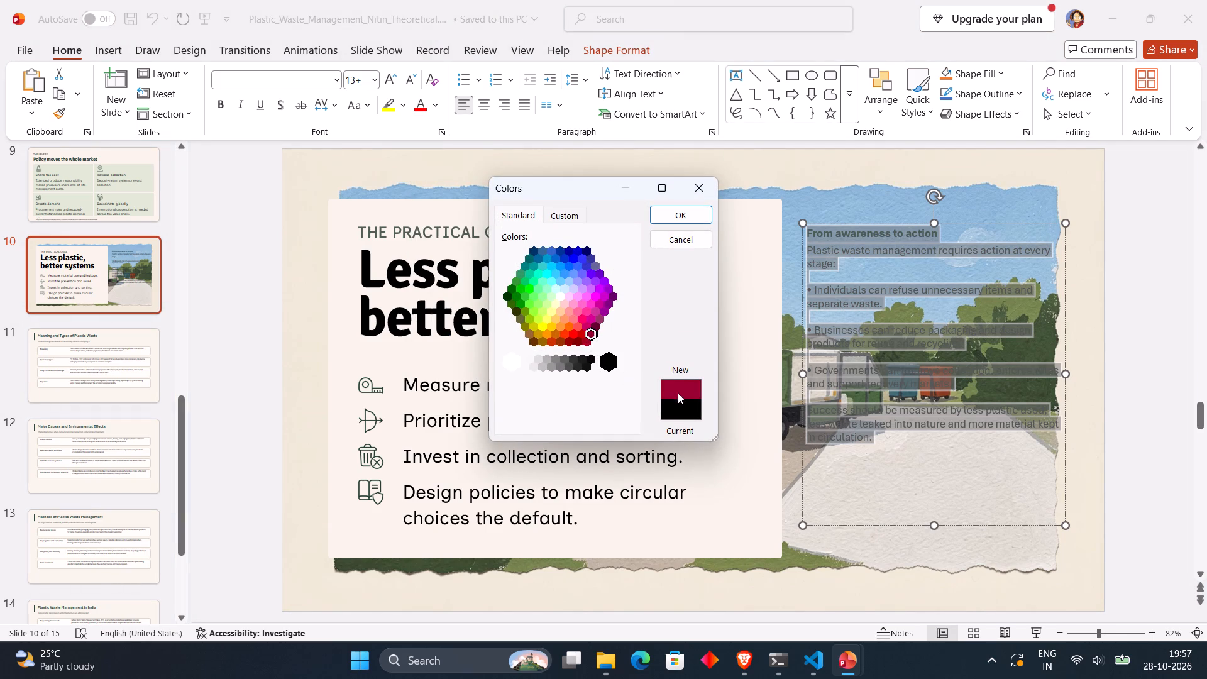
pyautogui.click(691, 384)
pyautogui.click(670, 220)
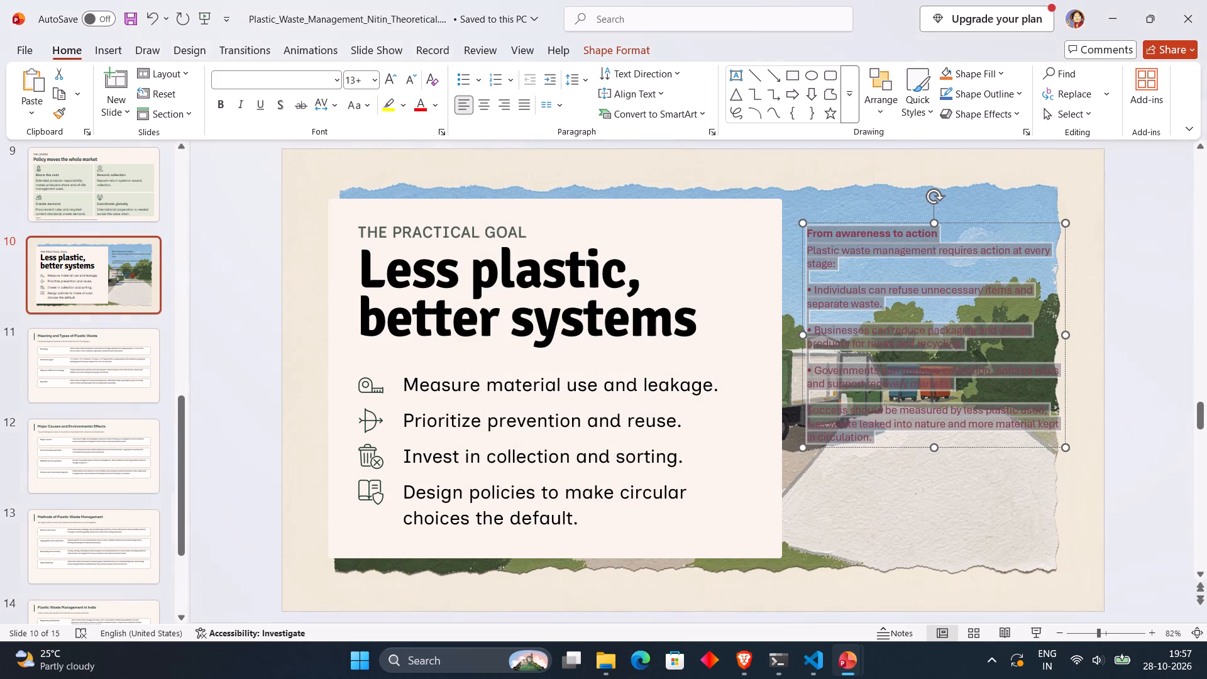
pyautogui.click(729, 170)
# Set all of slide 10's "From awareness to action" text to the black theme color and deselect the text box.
pyautogui.click(830, 269)
pyautogui.hotkey('ctrl', 'a')
pyautogui.click(431, 99)
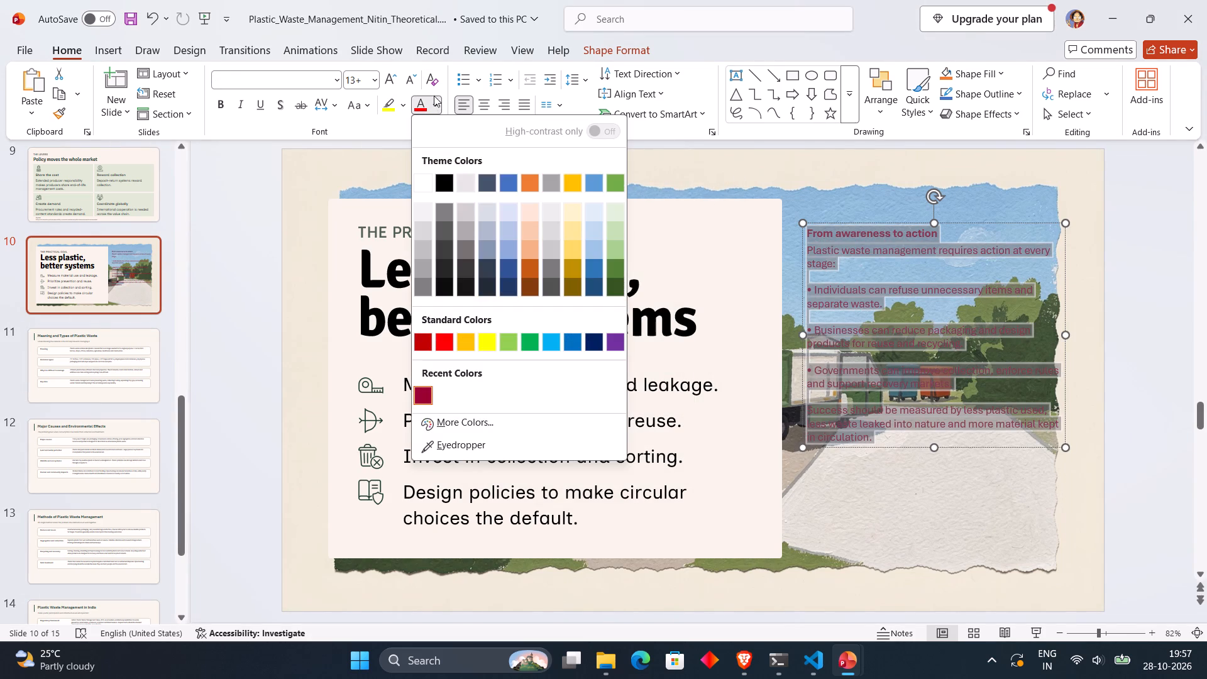
pyautogui.click(445, 183)
pyautogui.click(494, 191)
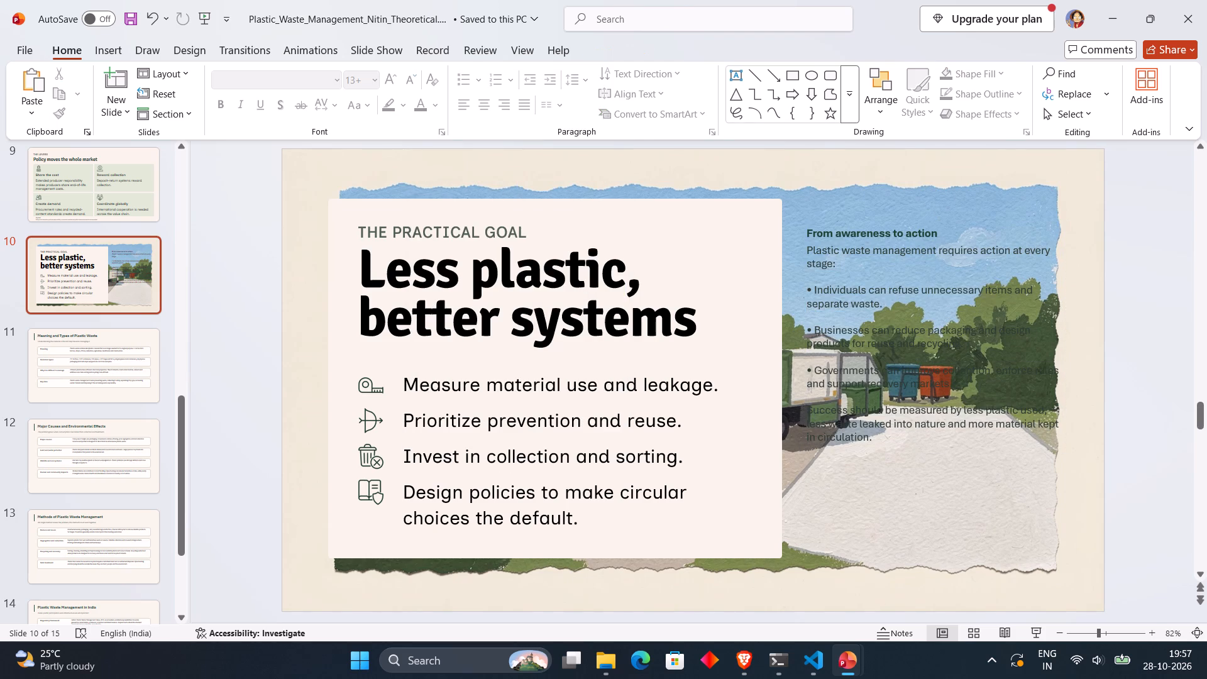
# Close the Plastic_Waste_Management_Nitin_Theoretical presentation.
pyautogui.click(1201, 0)
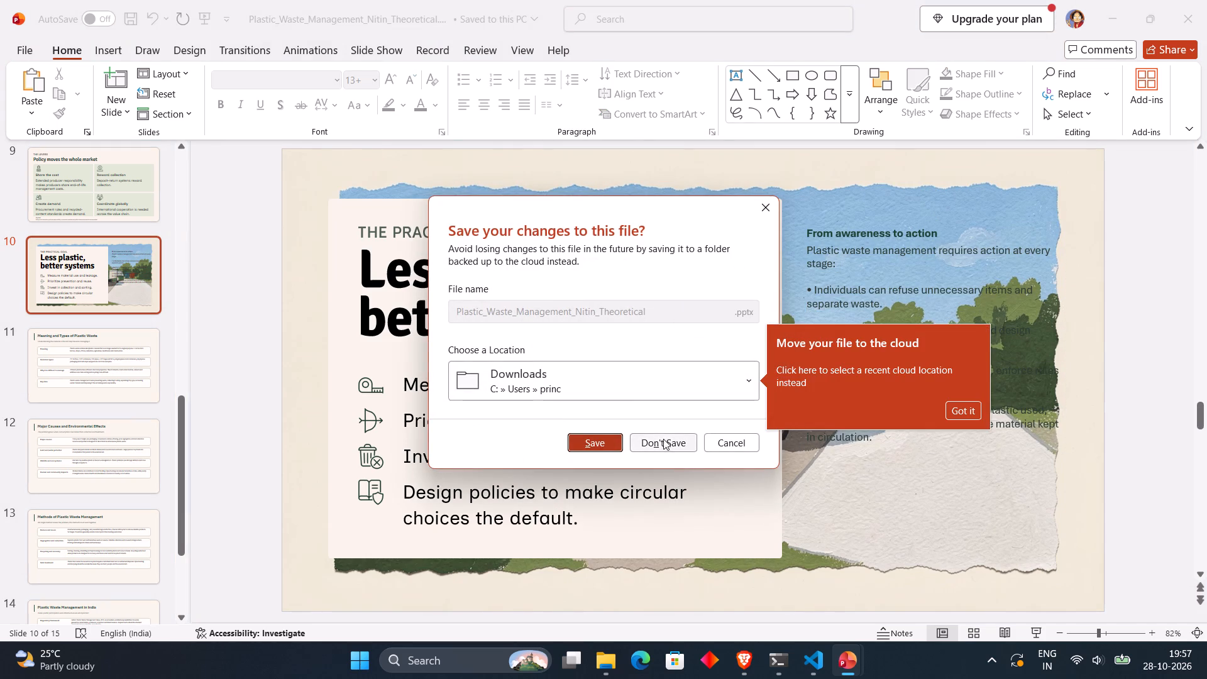